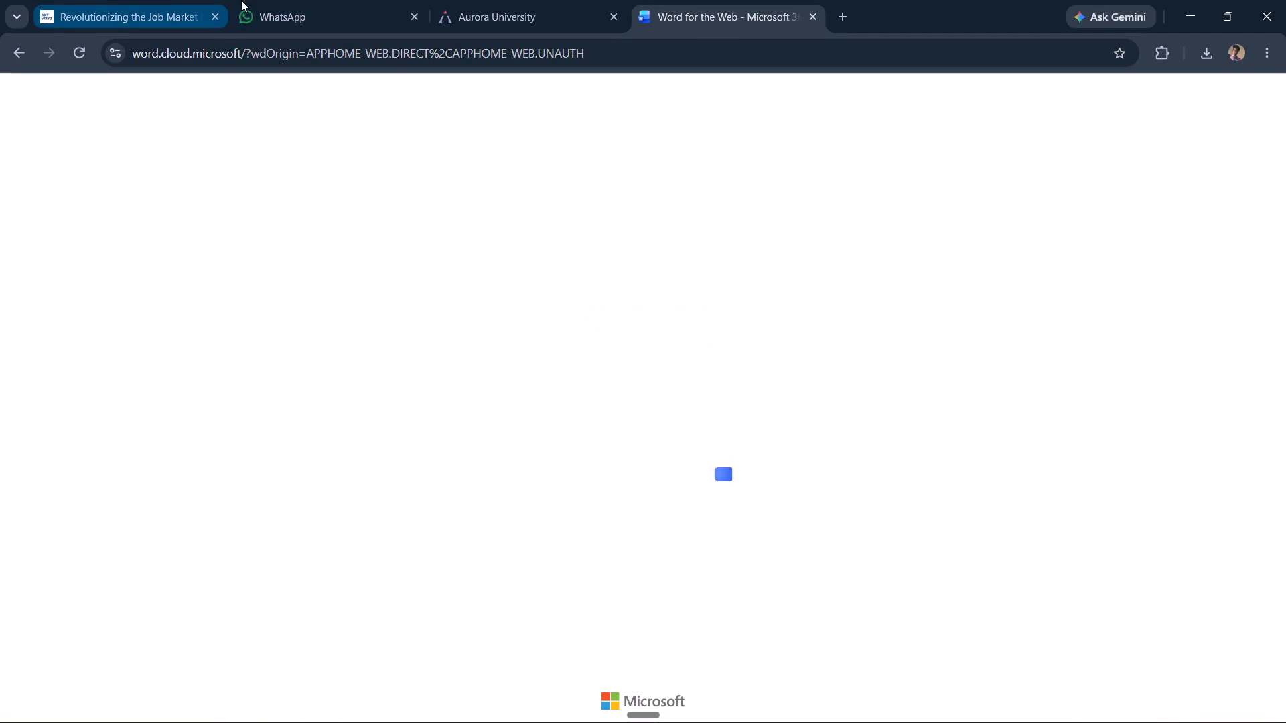
Upload the lab_report_format document from the Downloads folder to Word for the web.
click(809, 434)
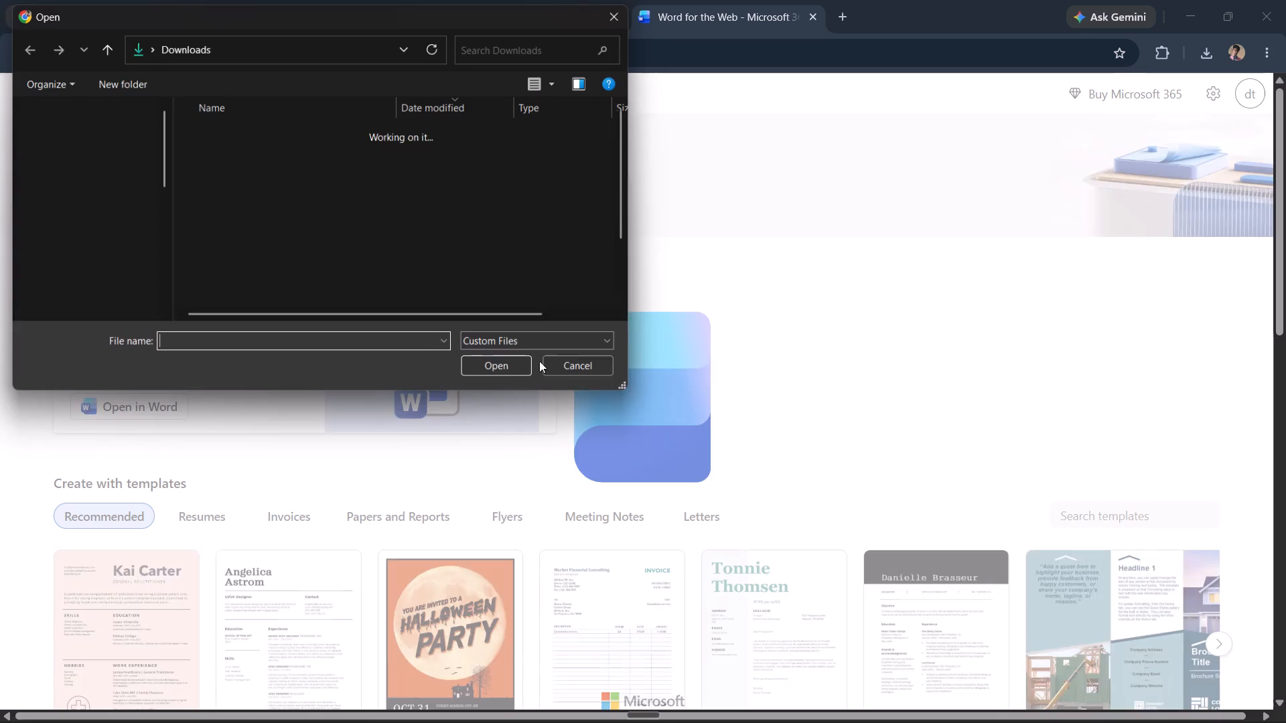
double_click(315, 155)
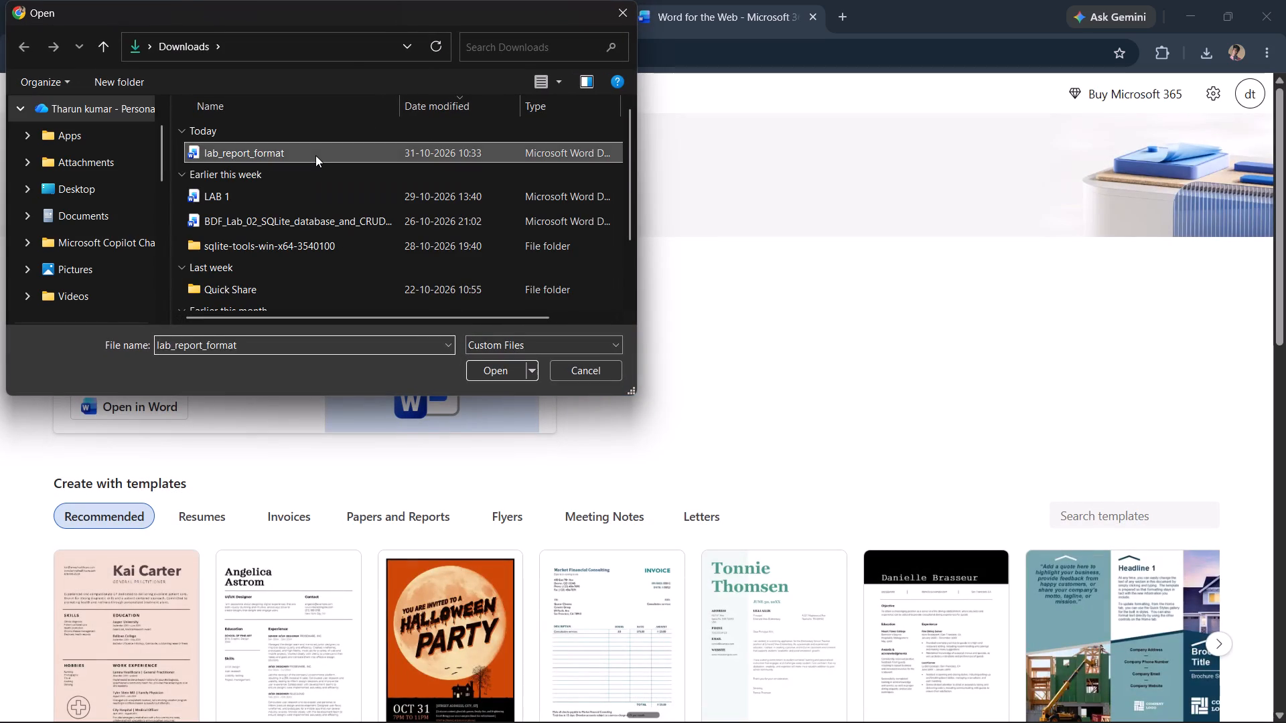
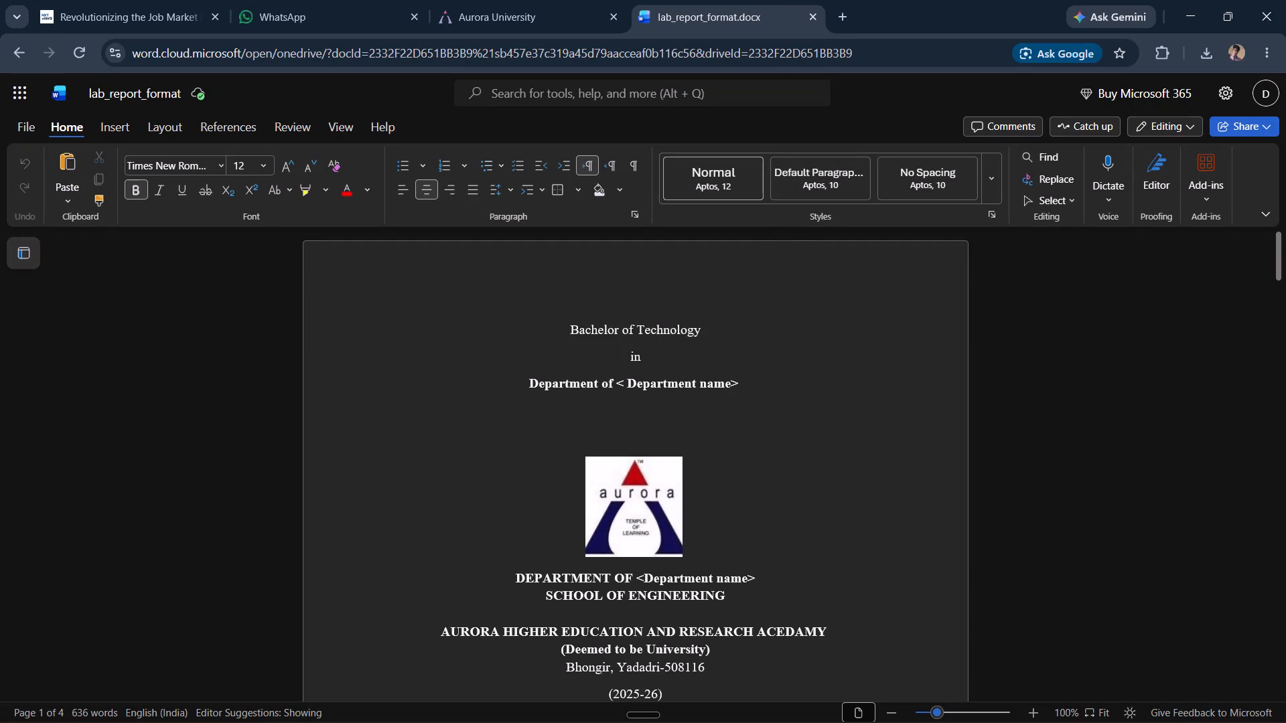
Replace the < Department name> placeholder in the line under "Bachelor of Technology in" with CSE.
click(743, 375)
key(BackSpace)
key(BackSpace)
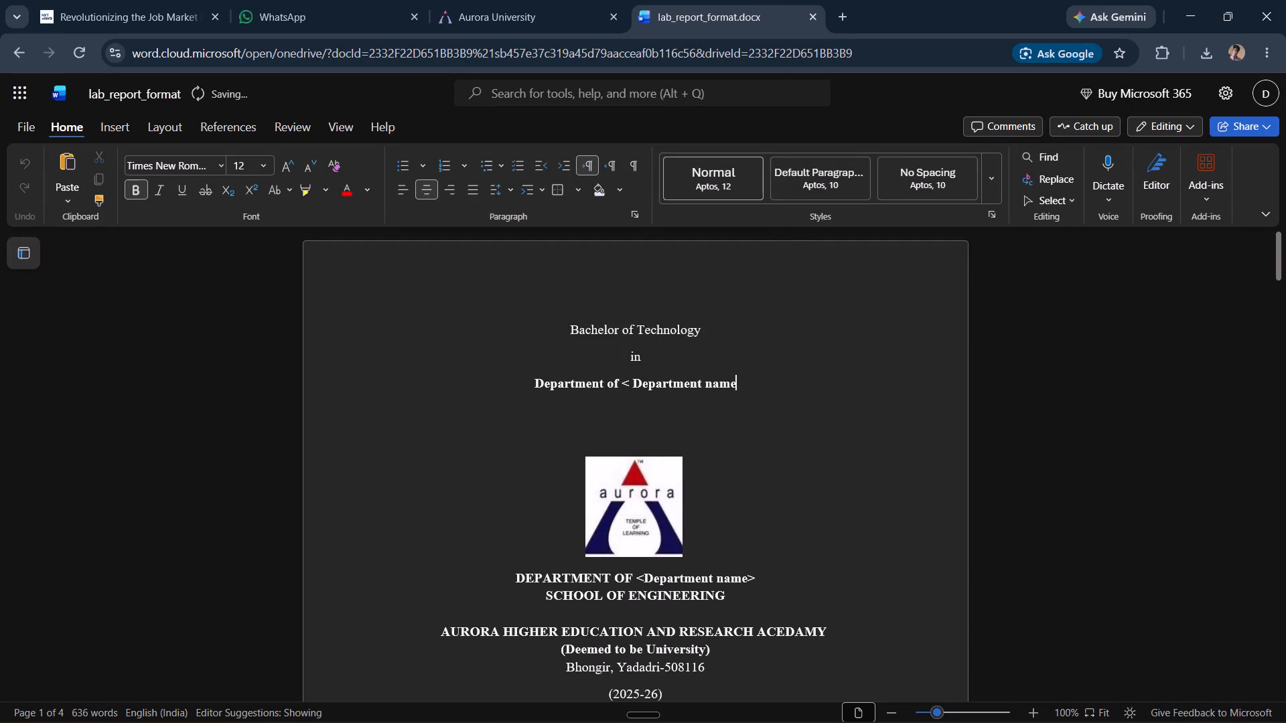
key(BackSpace)
key(BackSpace)
key(BackSpace)
key(BackSpace)
key(BackSpace)
key(BackSpace)
key(BackSpace)
key(BackSpace)
key(BackSpace)
key(BackSpace)
key(BackSpace)
key(BackSpace)
key(BackSpace)
key(BackSpace)
key(BackSpace)
key(BackSpace)
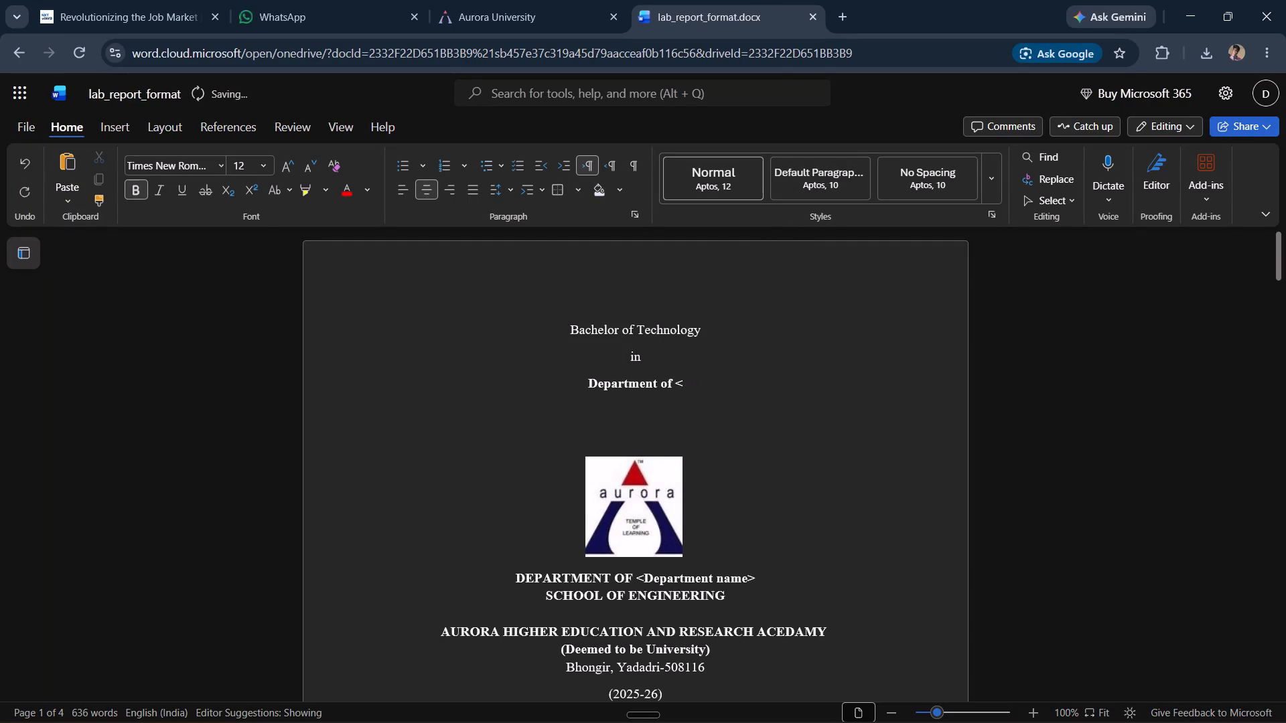
key(BackSpace)
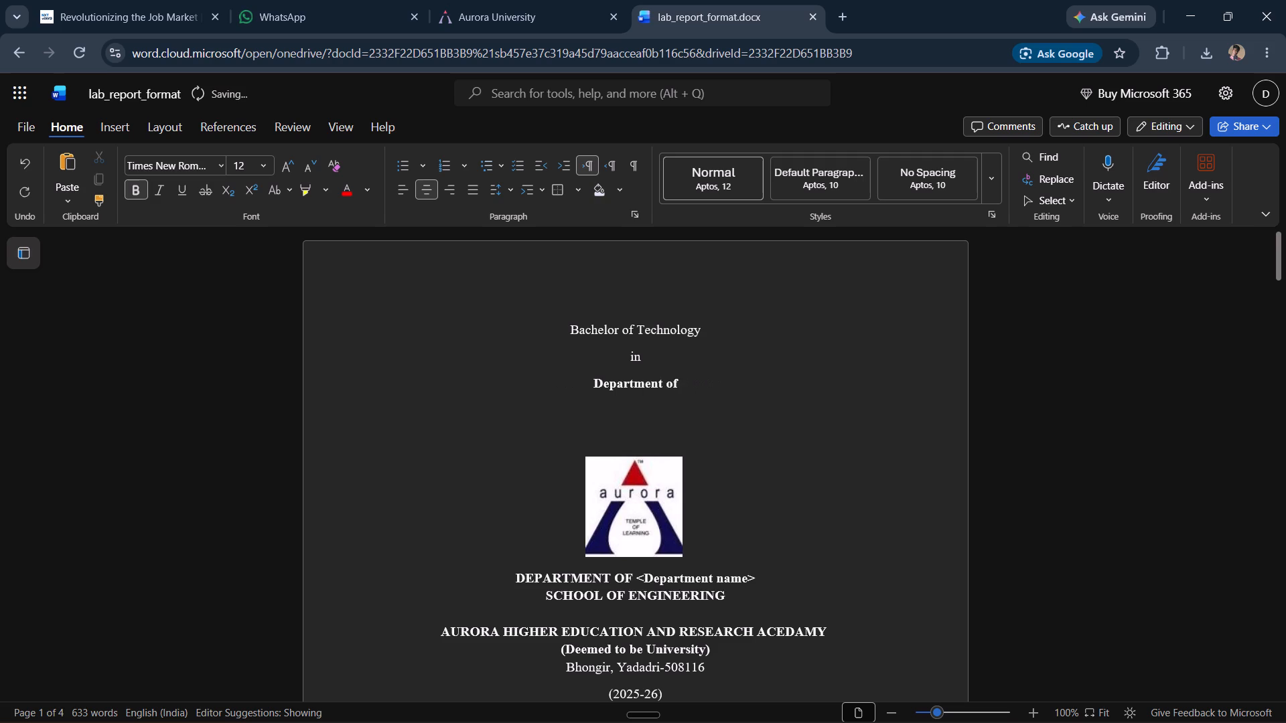
text(CS)
key(shift+e)
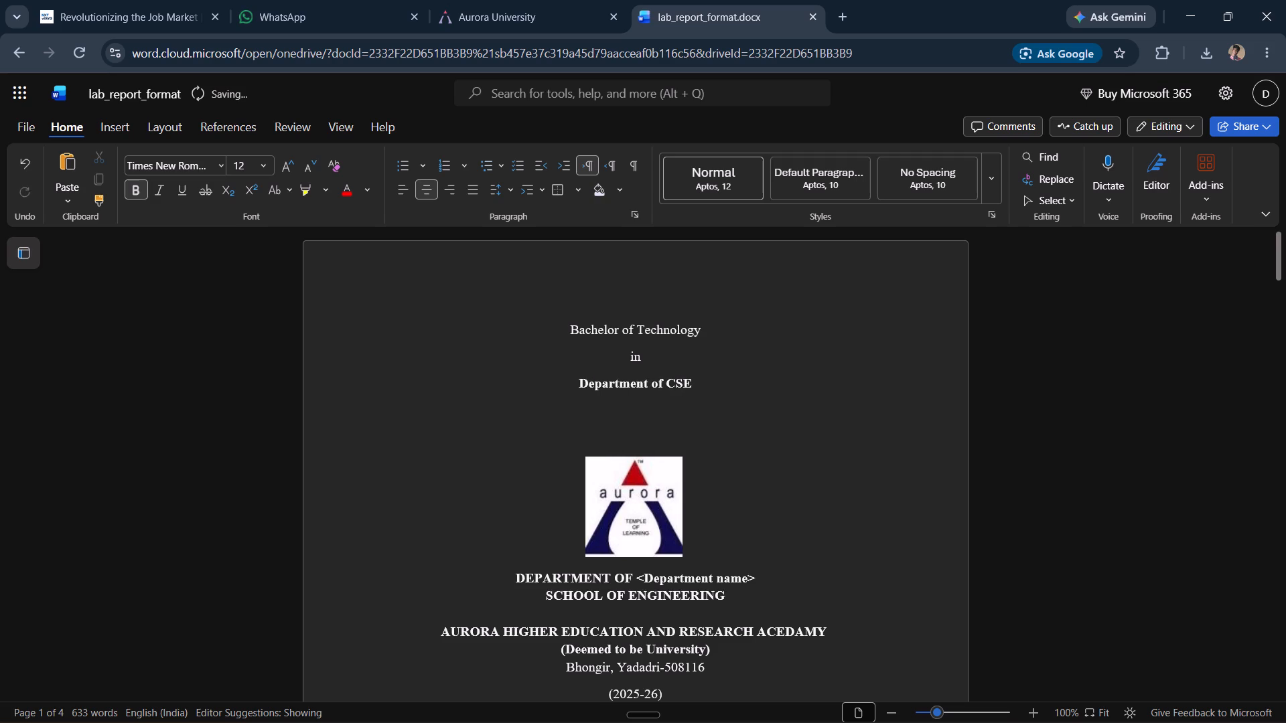
key(space)
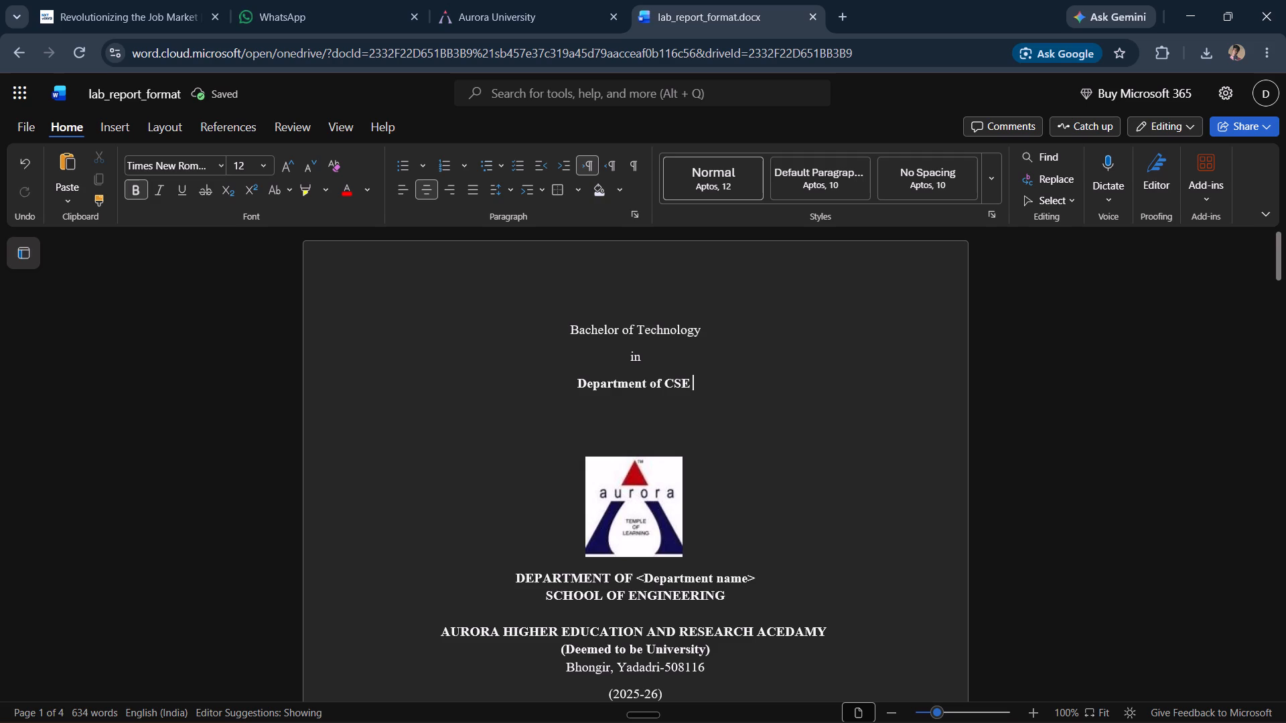
Clear the <Department name> placeholder from the DEPARTMENT OF line below the Aurora logo.
key(Down)
key(Down)
key(Down)
key(Down)
key(Down)
key(Down)
key(Up)
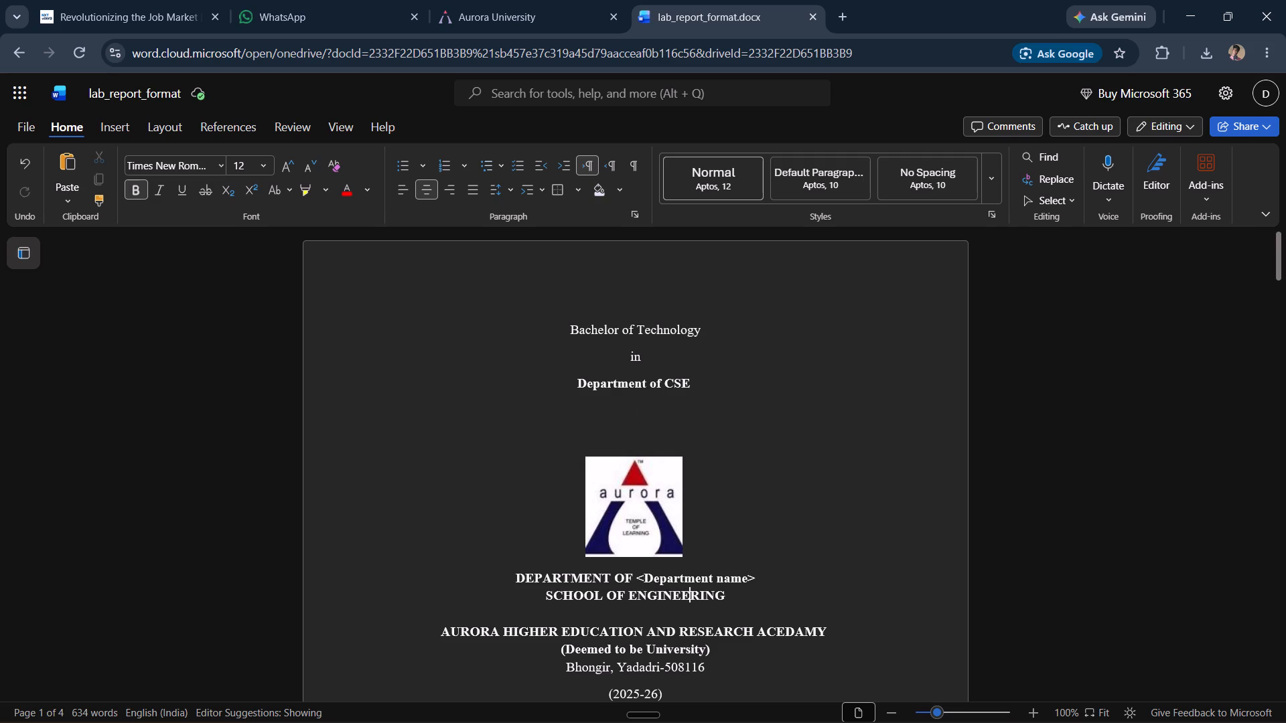
key(Up)
key(Right)
key(Right)
key(Right)
key(Right)
key(Right)
key(Right)
key(Right)
key(Right)
key(Right)
key(Right)
key(BackSpace)
key(BackSpace)
key(BackSpace)
key(BackSpace)
key(BackSpace)
key(BackSpace)
key(BackSpace)
key(BackSpace)
key(BackSpace)
key(BackSpace)
key(BackSpace)
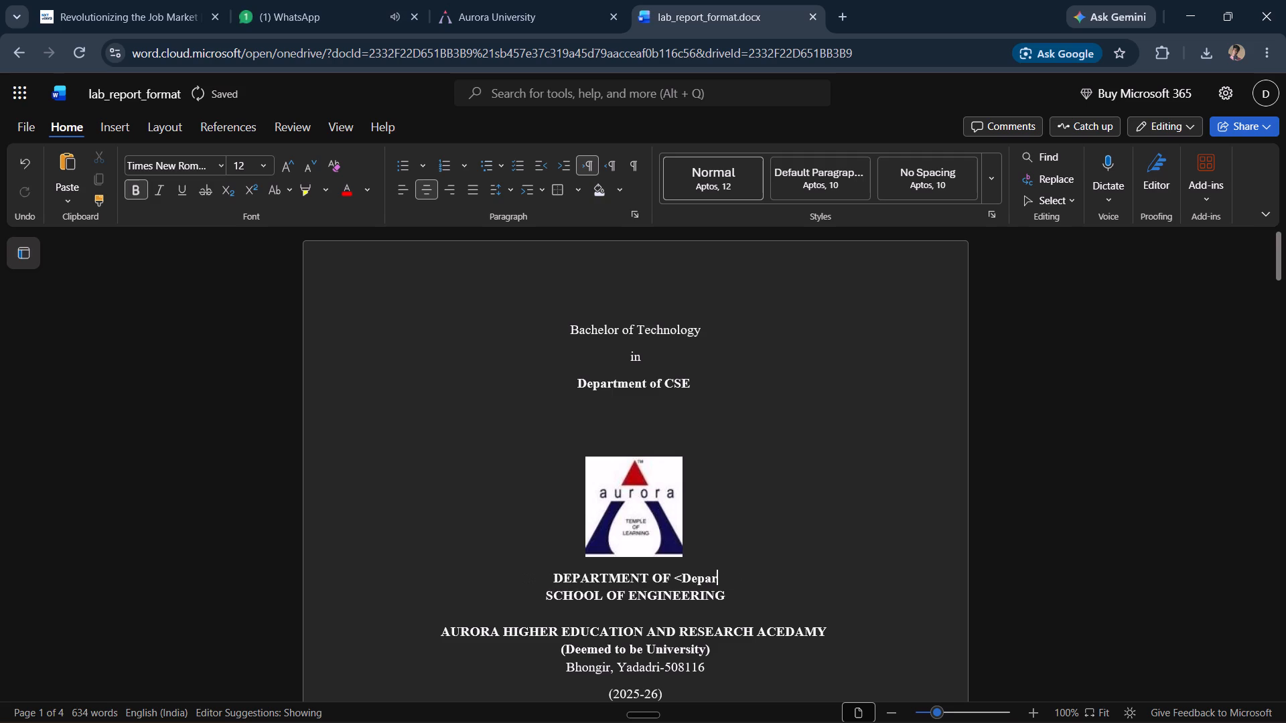
key(BackSpace)
key(BackSpace)
key(BackSpace)
key(BackSpace)
key(BackSpace)
key(BackSpace)
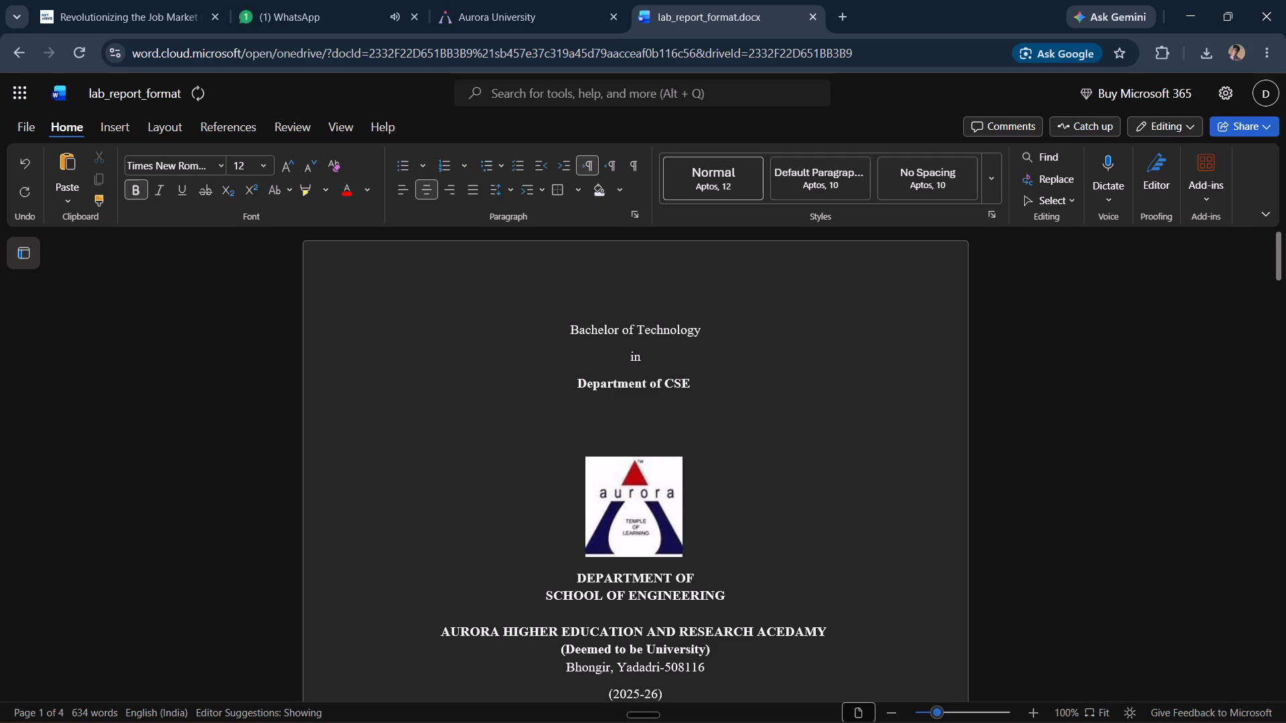
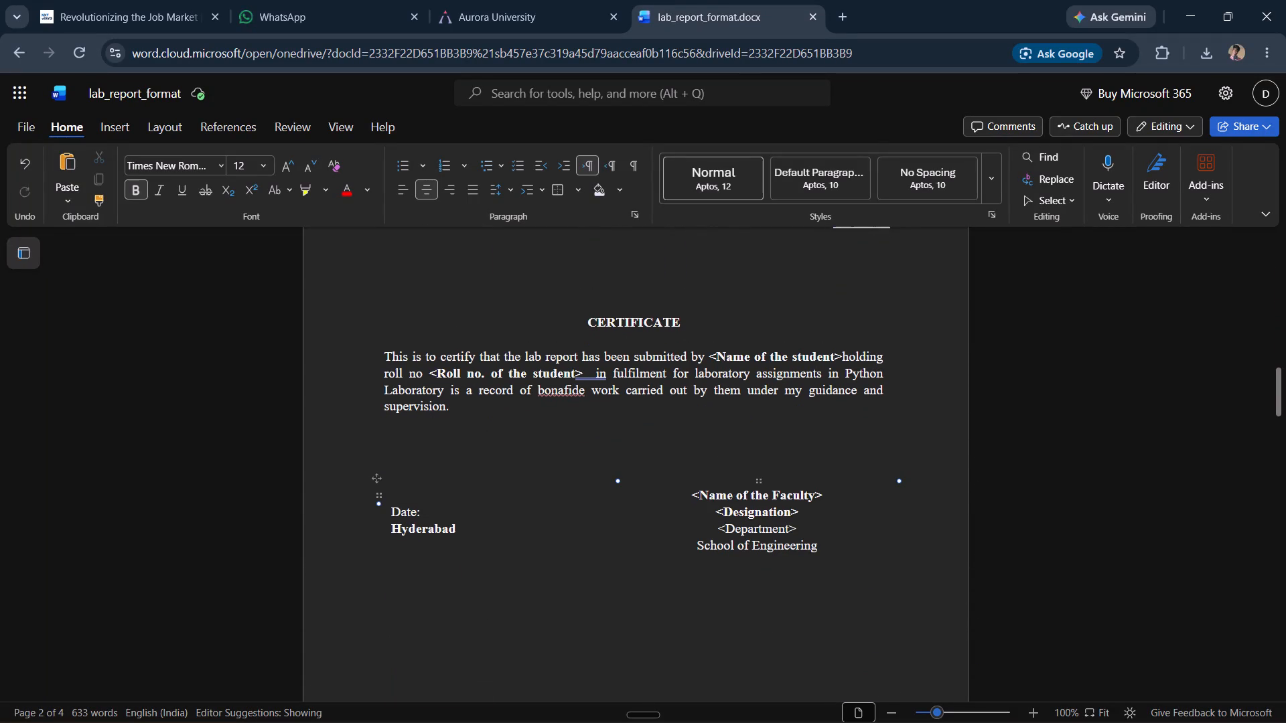
Replace the <Name of the student> placeholder in the certificate paragraph with the student's name.
click(845, 349)
key(Left)
key(BackSpace)
key(BackSpace)
key(BackSpace)
key(BackSpace)
key(BackSpace)
key(BackSpace)
key(BackSpace)
key(BackSpace)
key(BackSpace)
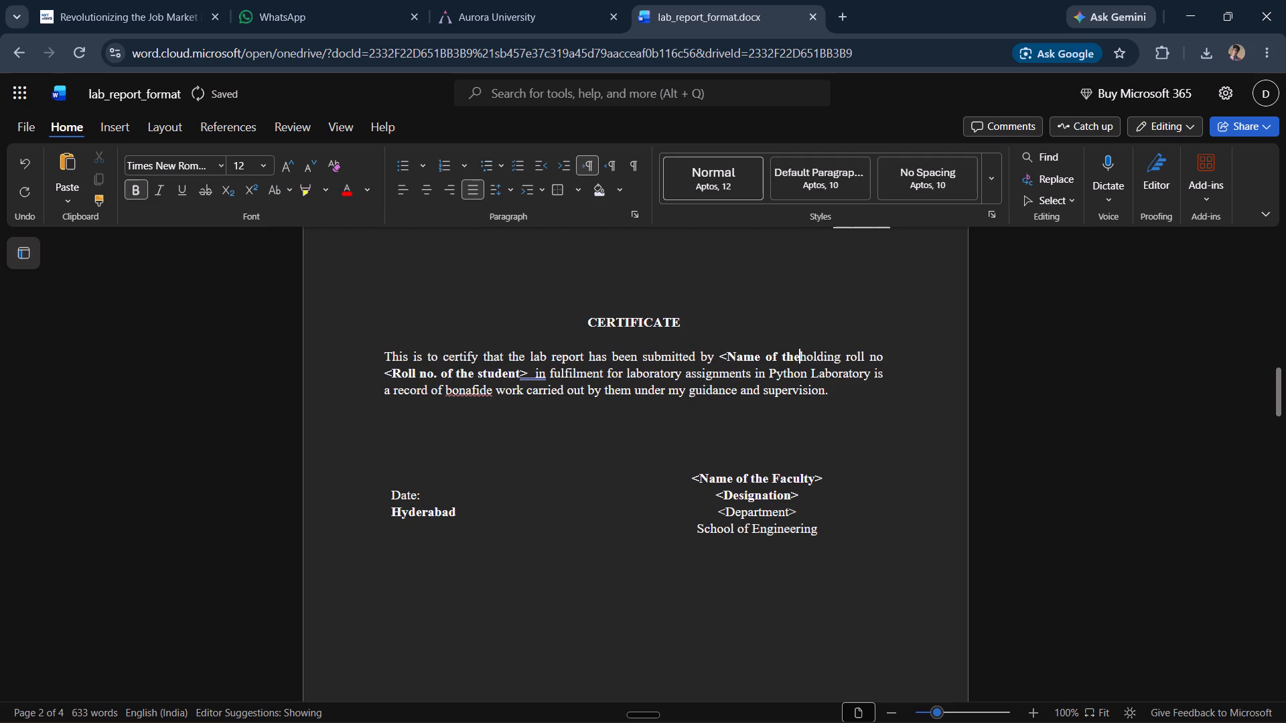
key(BackSpace)
key(BackSpace)
key(BackSpace)
key(BackSpace)
key(BackSpace)
key(BackSpace)
key(BackSpace)
key(BackSpace)
key(BackSpace)
key(BackSpace)
key(BackSpace)
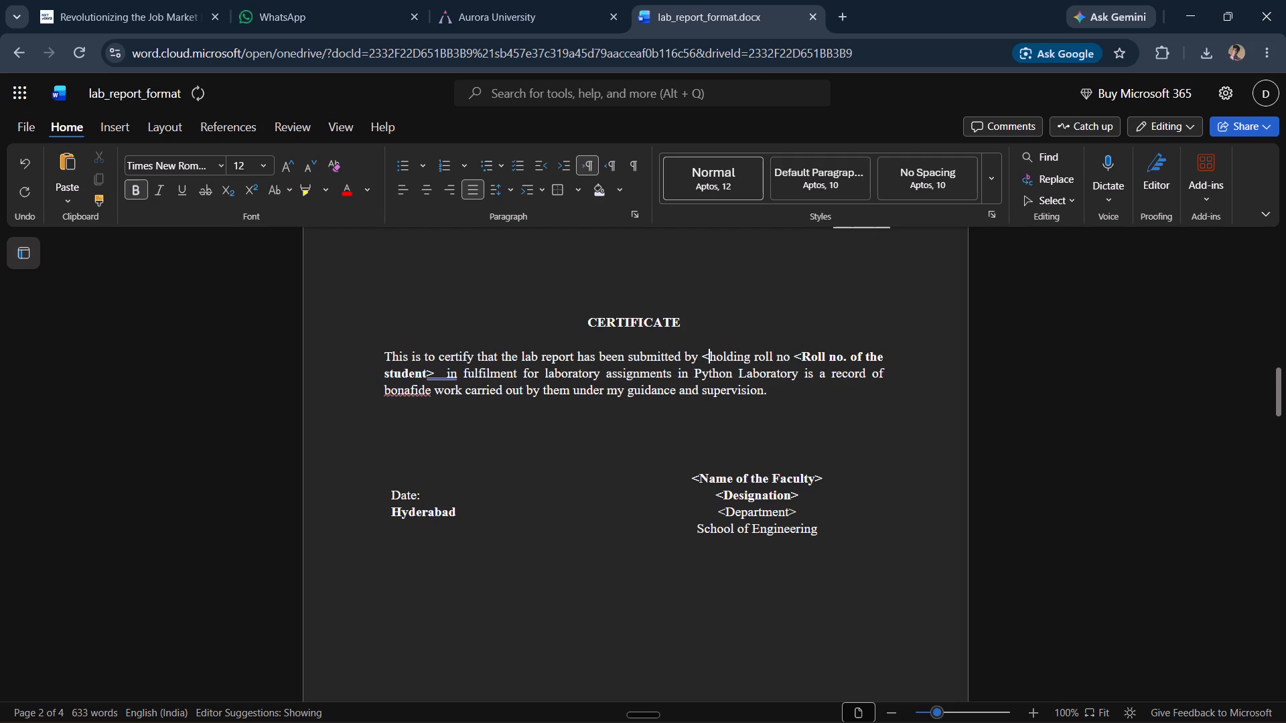
key(BackSpace)
key(BackSpace)
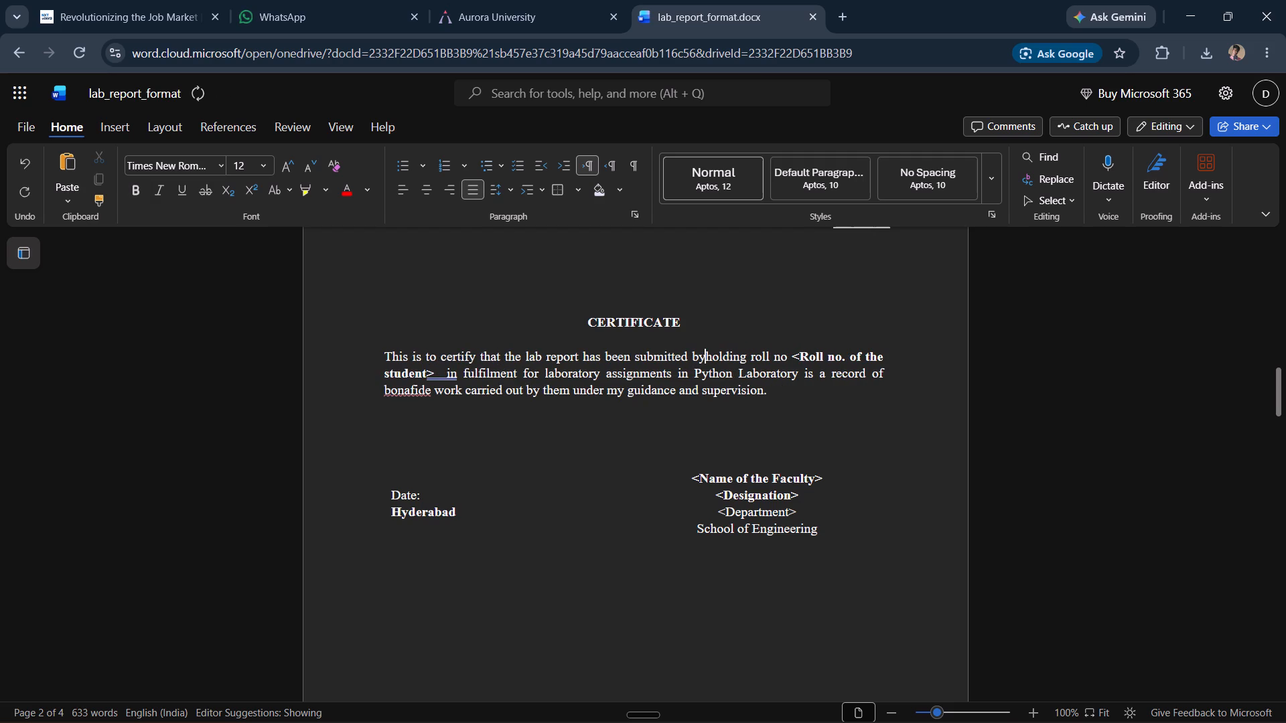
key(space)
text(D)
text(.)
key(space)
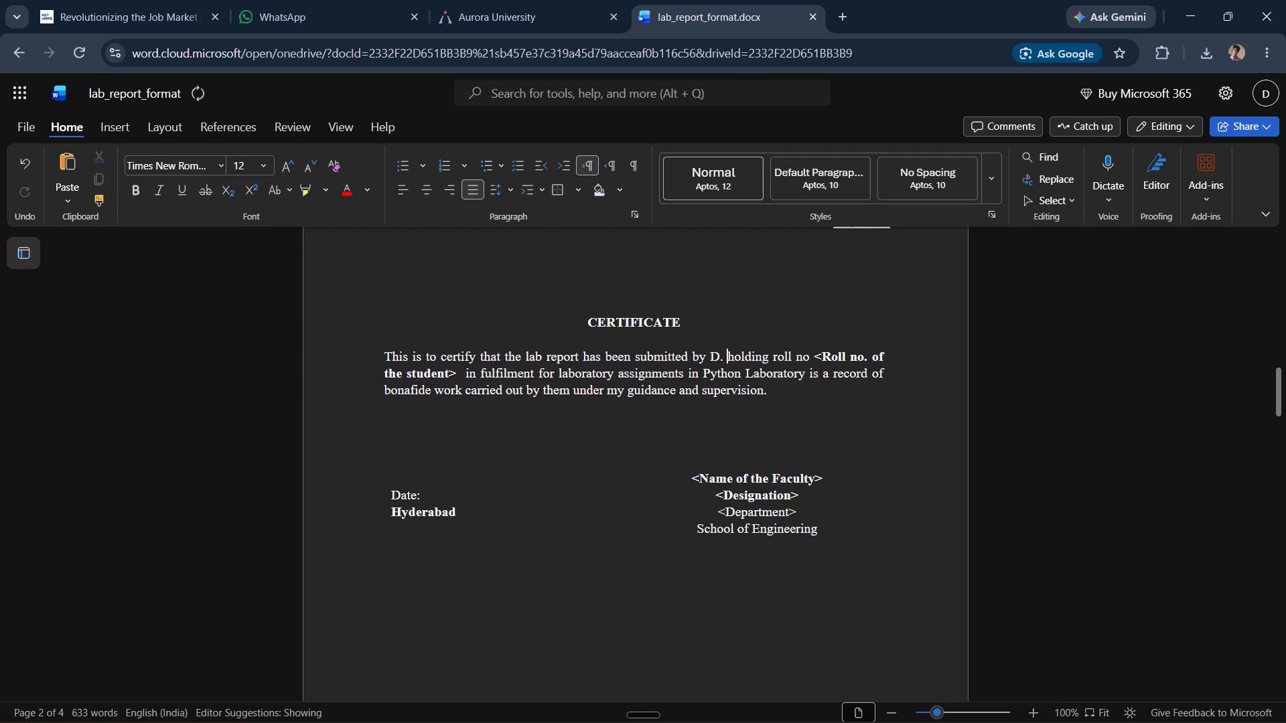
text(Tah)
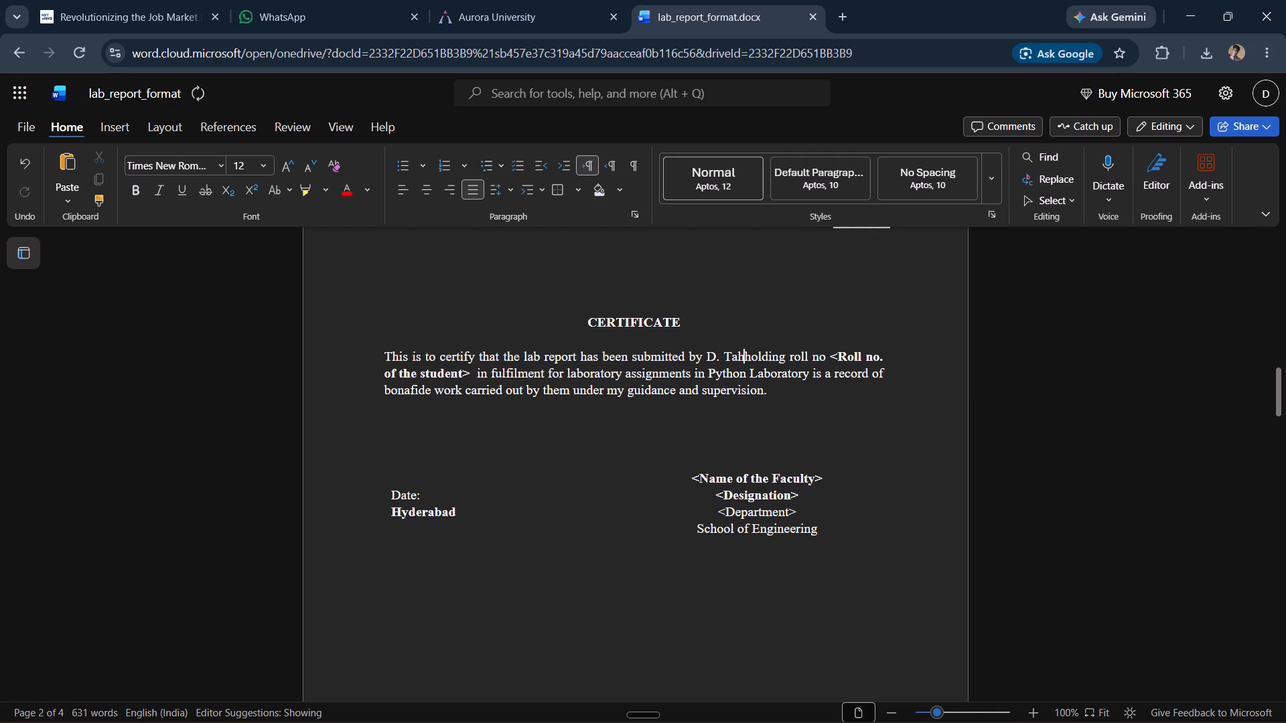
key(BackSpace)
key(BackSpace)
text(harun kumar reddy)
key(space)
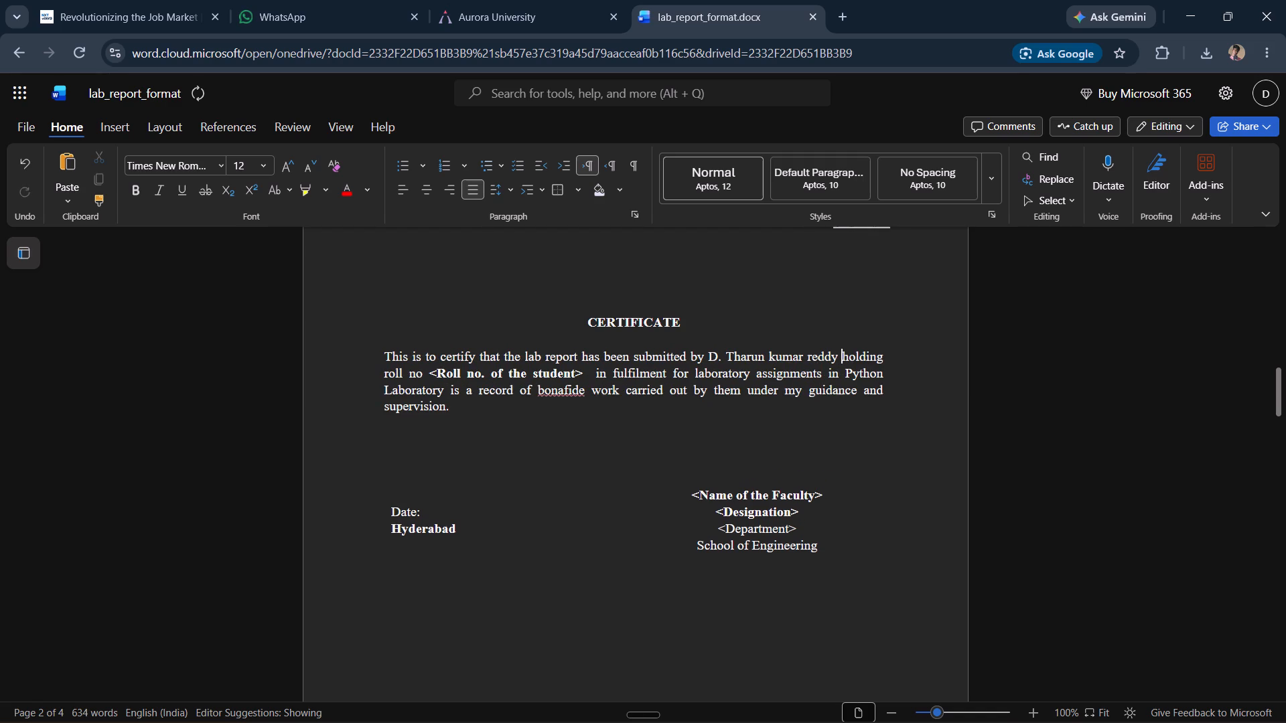
Replace the <Roll no. of the student> placeholder in the certificate paragraph with the student's roll number.
click(586, 375)
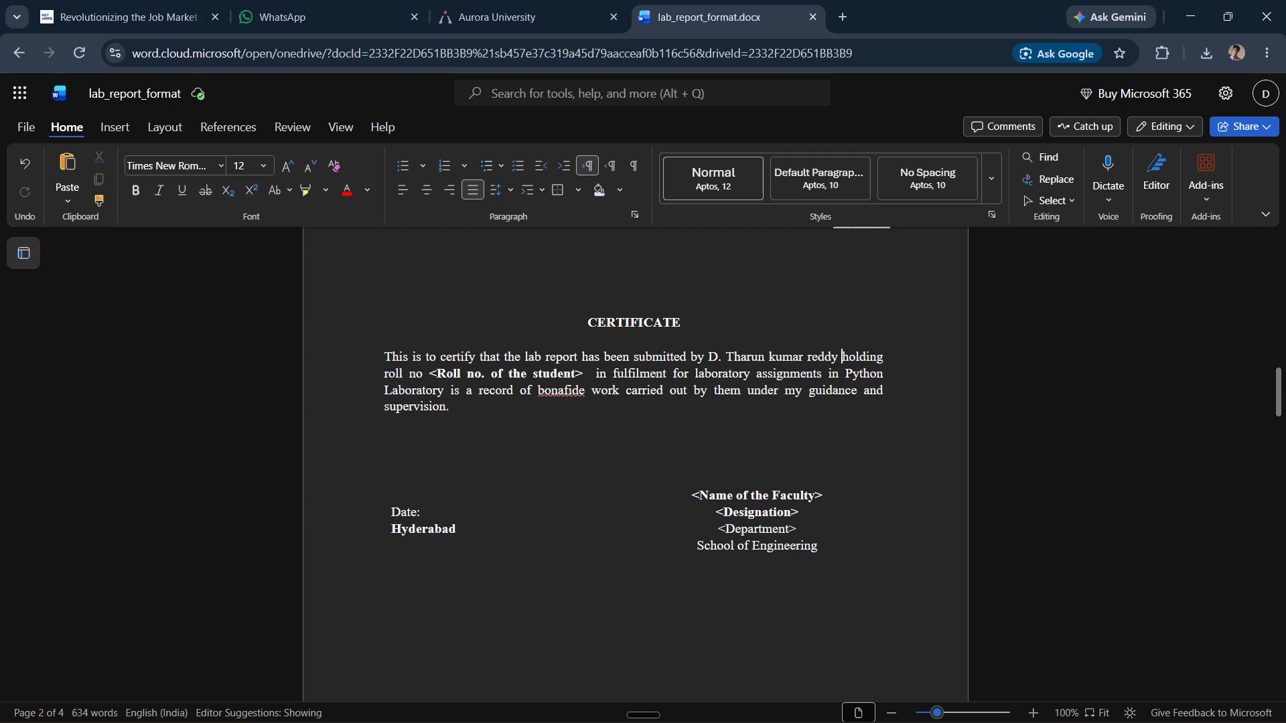
key(BackSpace)
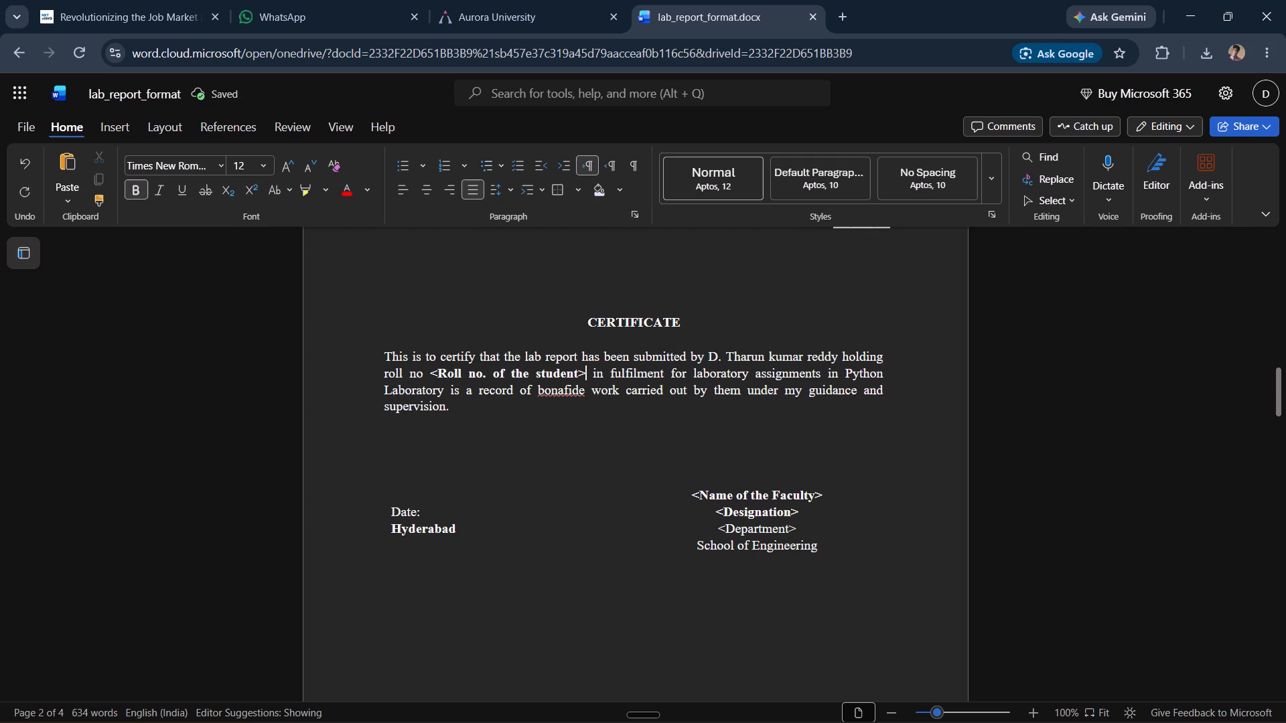
key(Left)
key(BackSpace)
key(BackSpace)
key(BackSpace)
key(BackSpace)
key(BackSpace)
key(BackSpace)
key(BackSpace)
key(BackSpace)
key(BackSpace)
key(BackSpace)
key(BackSpace)
key(BackSpace)
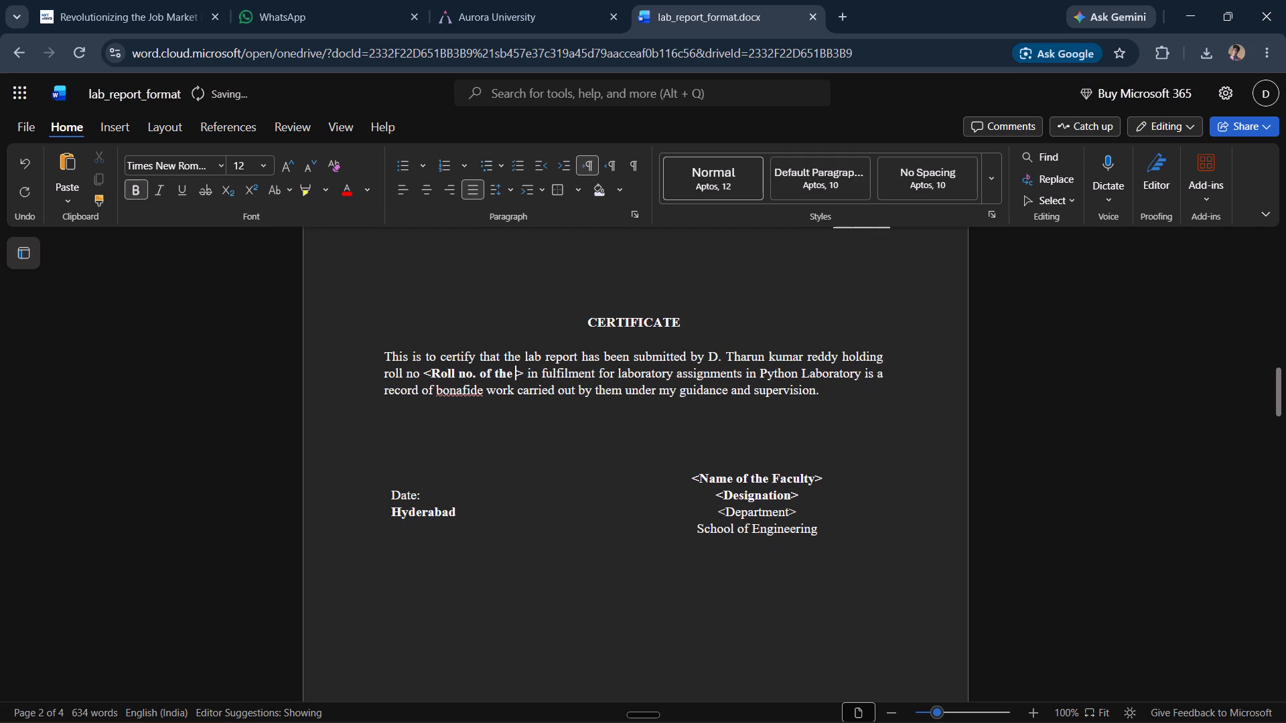
key(BackSpace)
key(BackSpace)
key(BackSpace)
key(BackSpace)
key(BackSpace)
key(BackSpace)
key(BackSpace)
key(BackSpace)
key(BackSpace)
key(BackSpace)
key(BackSpace)
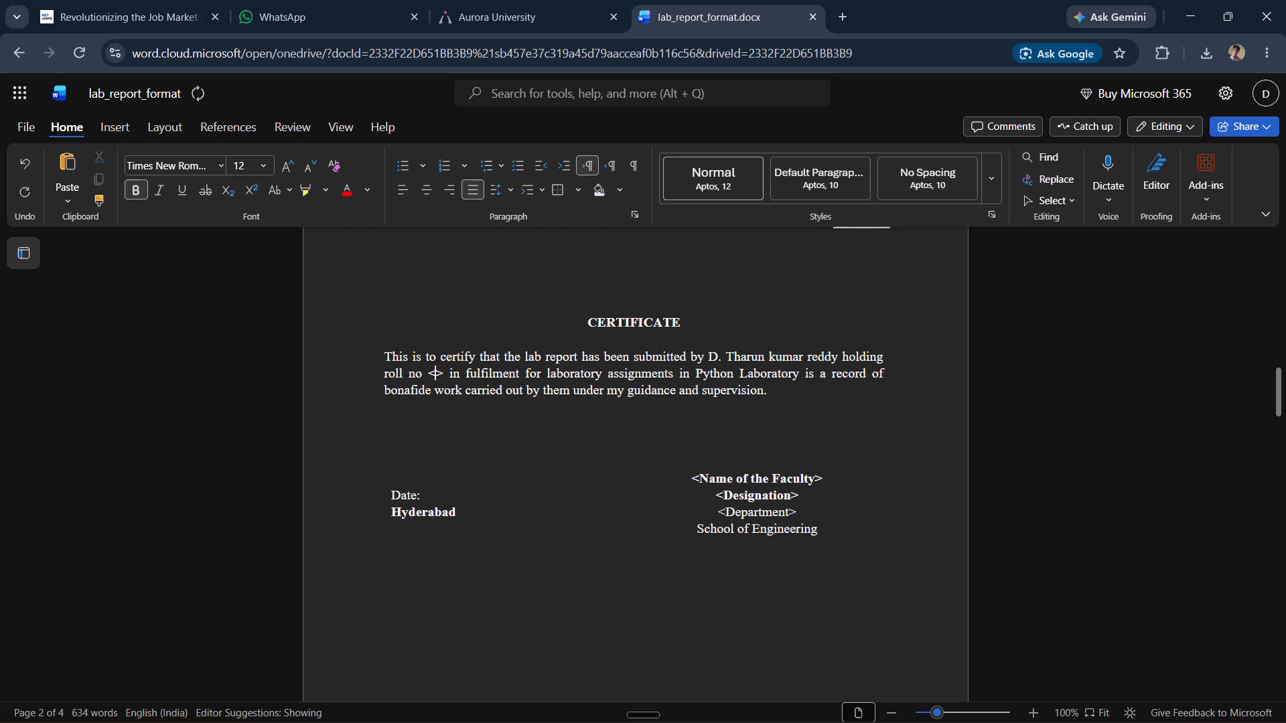
key(Right)
key(BackSpace)
key(BackSpace)
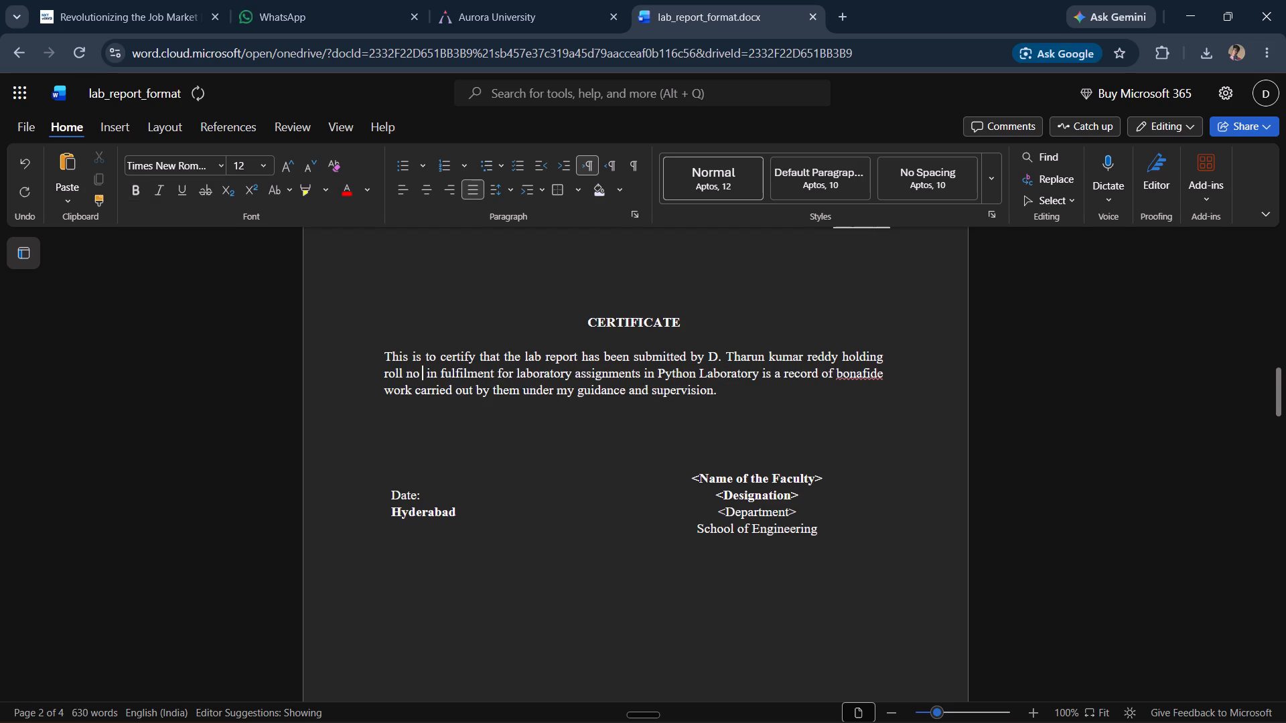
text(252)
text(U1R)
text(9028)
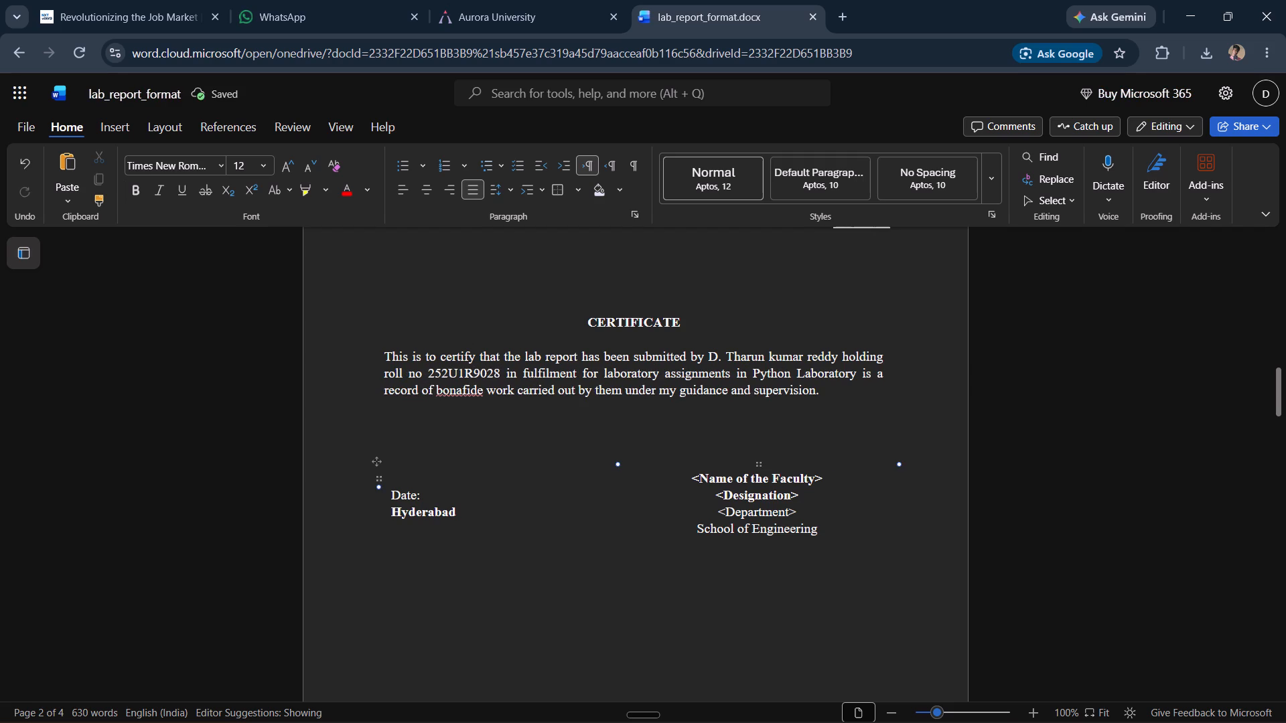
Change the laboratory name in the certificate paragraph from Python to C++.
click(790, 373)
key(BackSpace)
key(BackSpace)
key(BackSpace)
key(BackSpace)
key(BackSpace)
key(BackSpace)
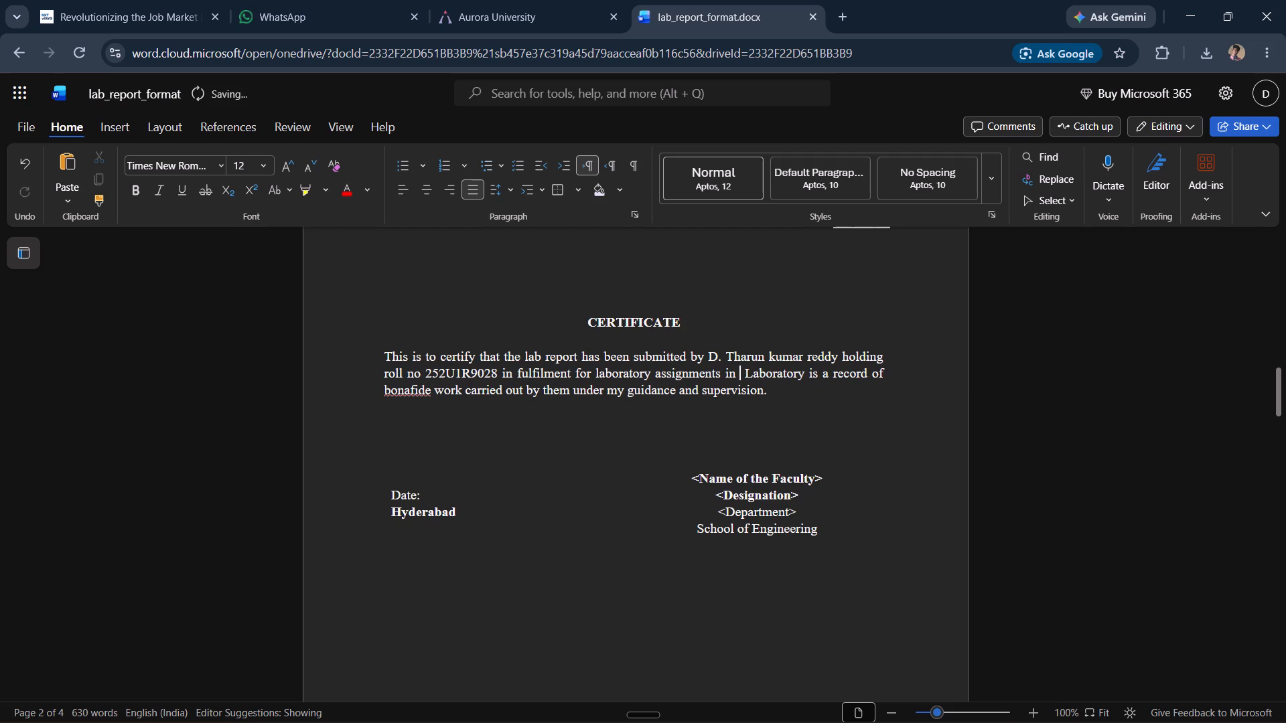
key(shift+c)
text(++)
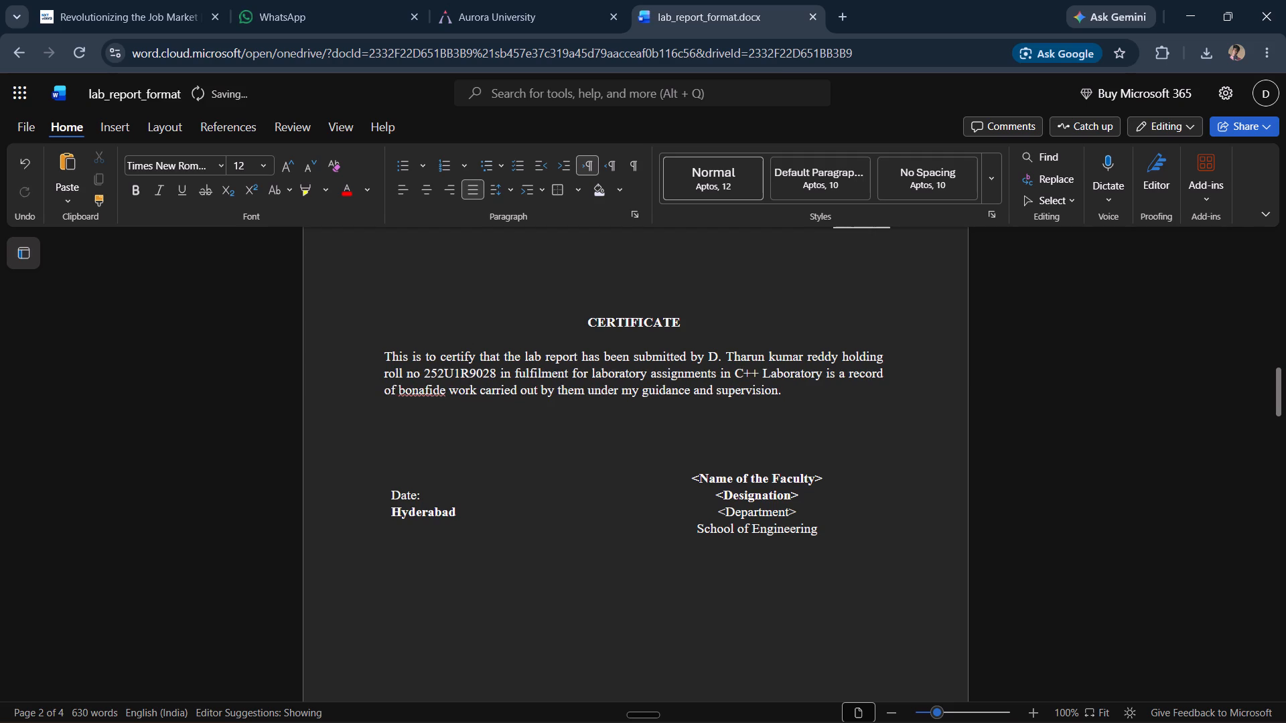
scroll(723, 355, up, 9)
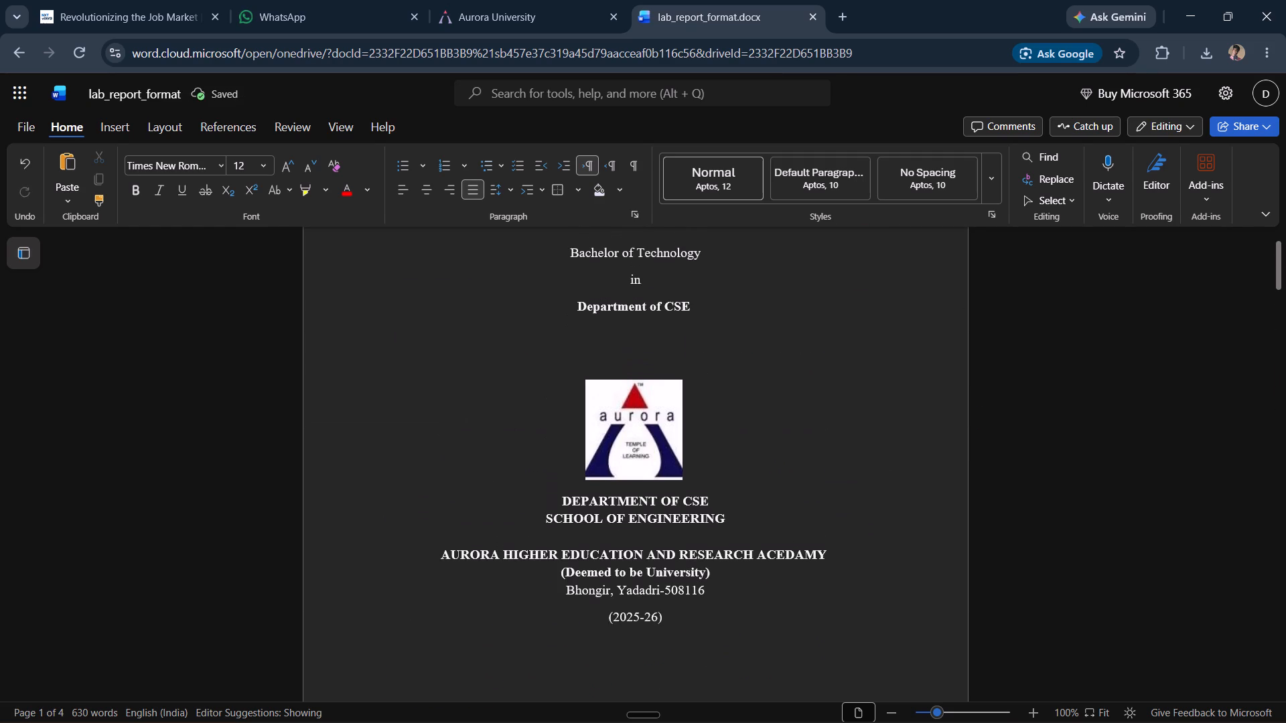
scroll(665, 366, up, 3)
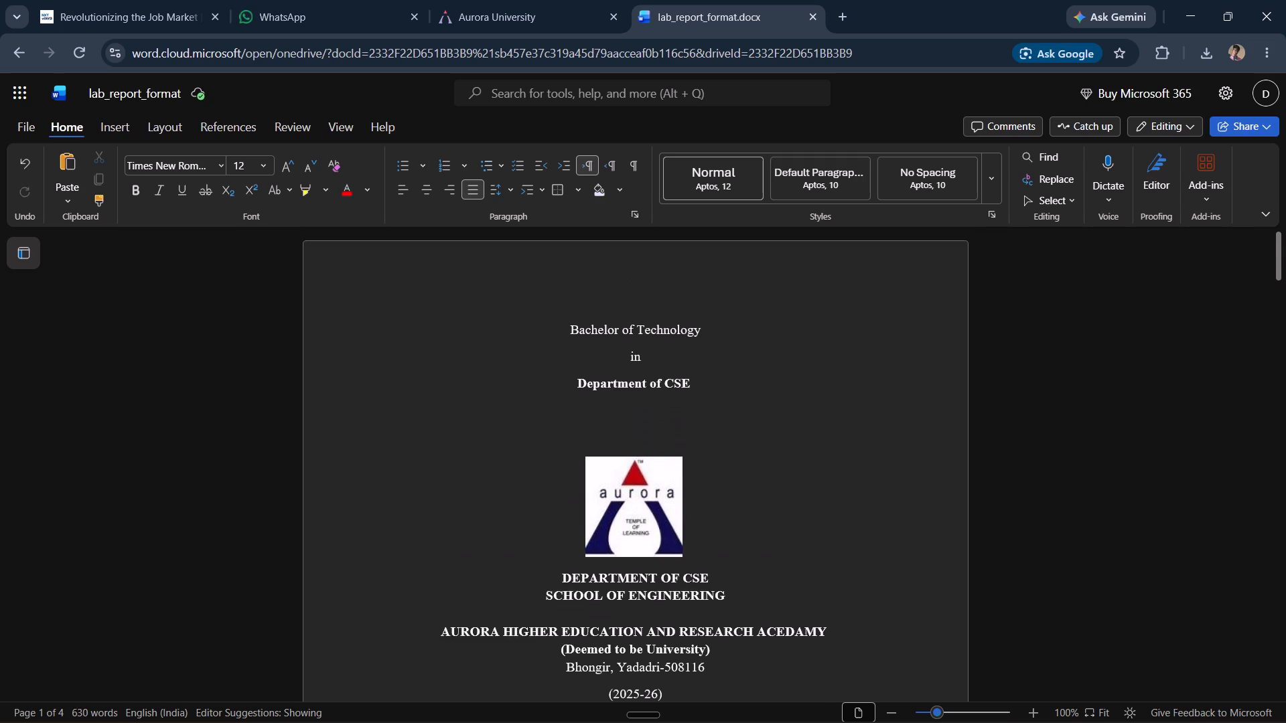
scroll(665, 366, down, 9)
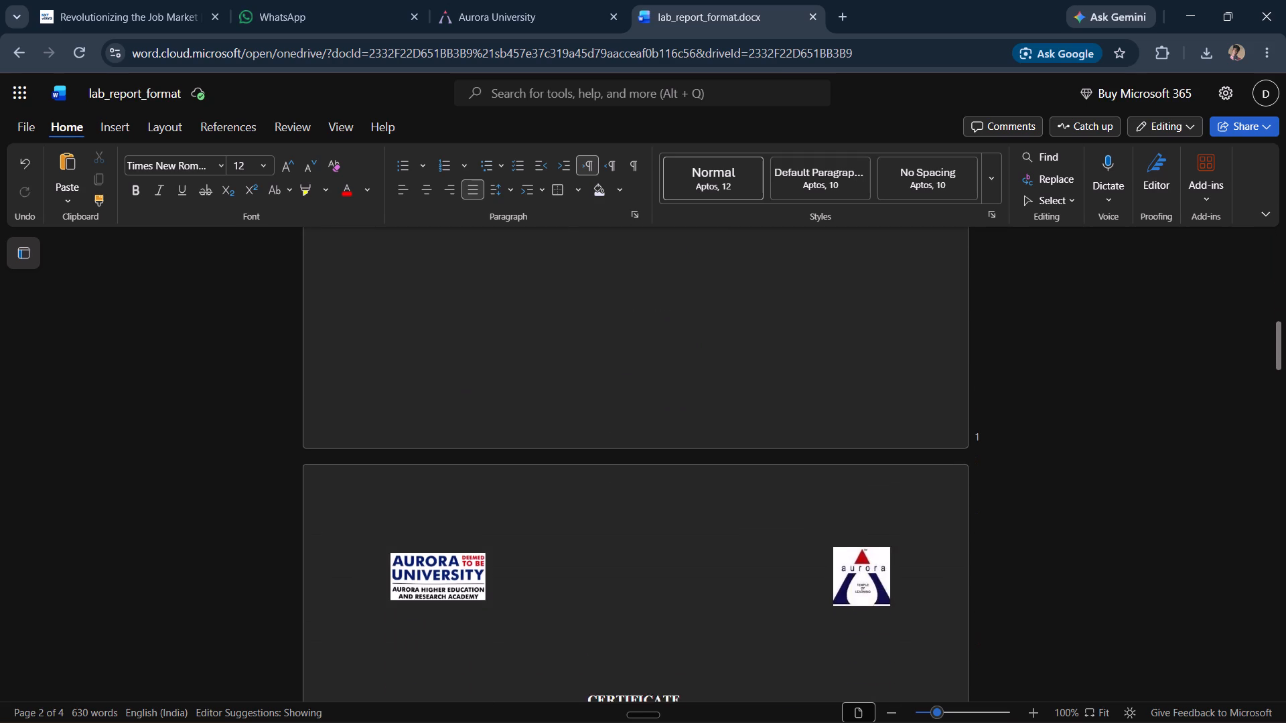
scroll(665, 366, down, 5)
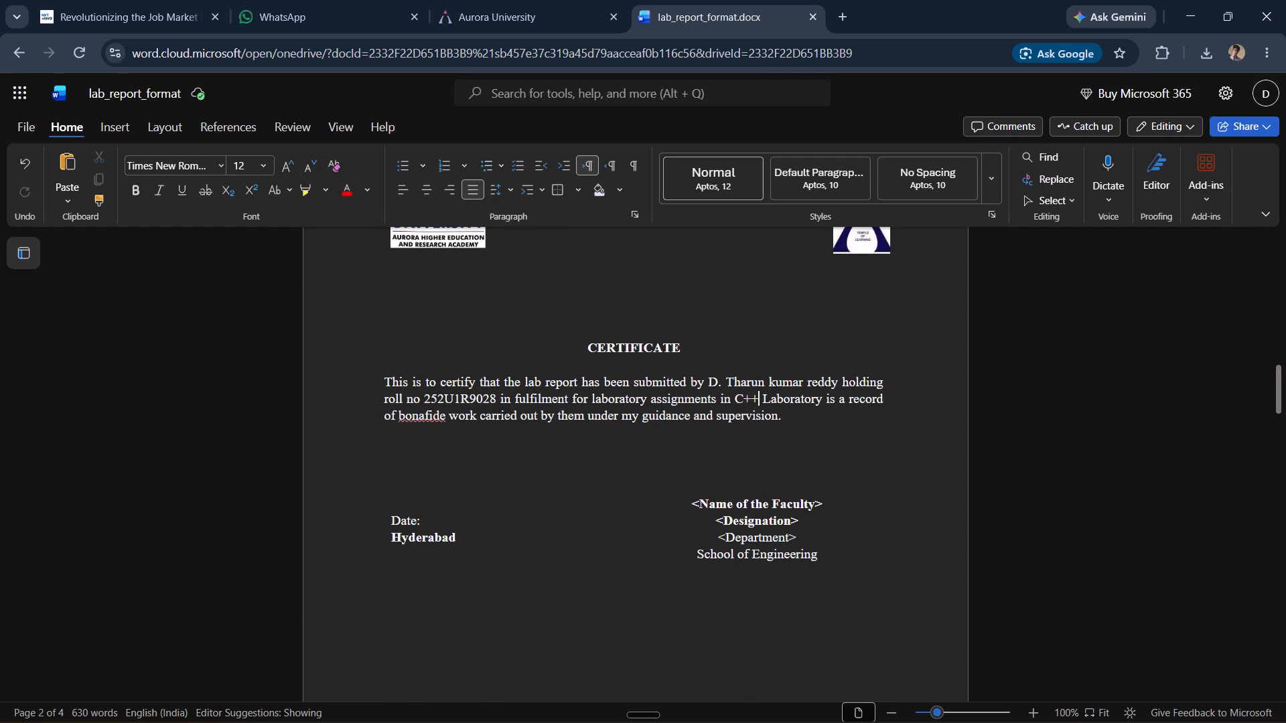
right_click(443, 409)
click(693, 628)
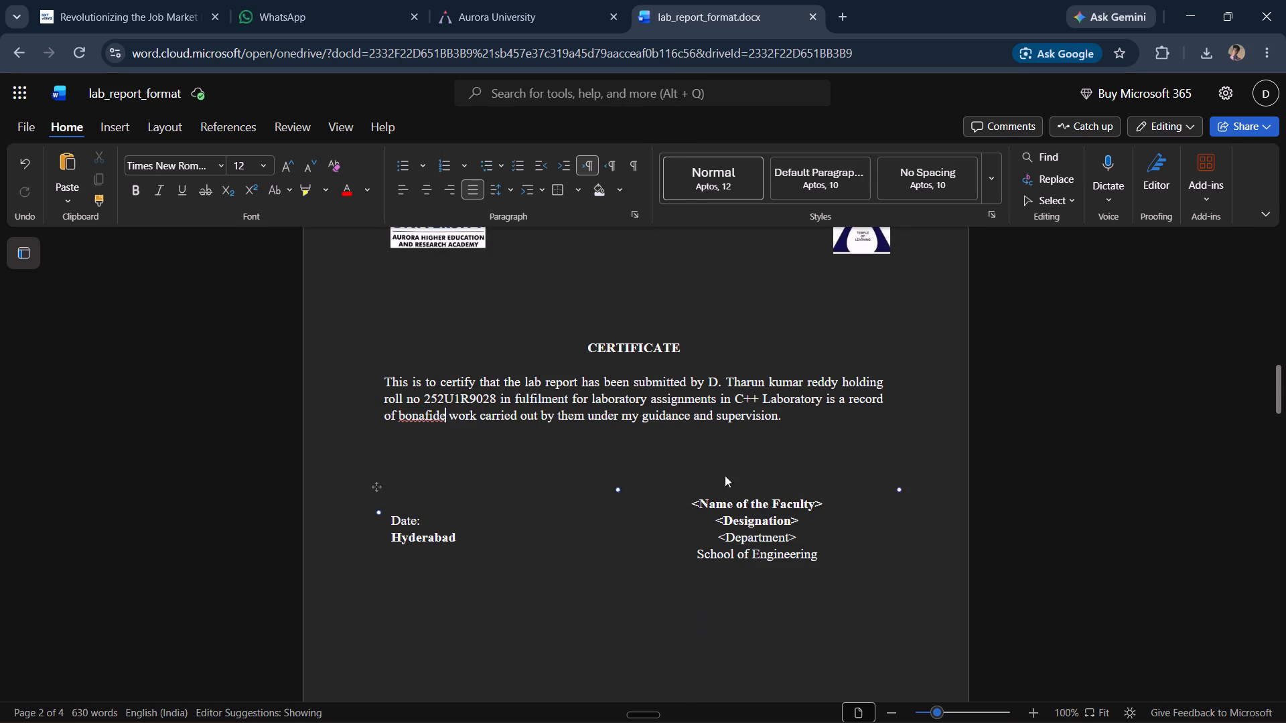
Insert "ADSA using" before C++ in the laboratory name of the certificate paragraph.
click(737, 401)
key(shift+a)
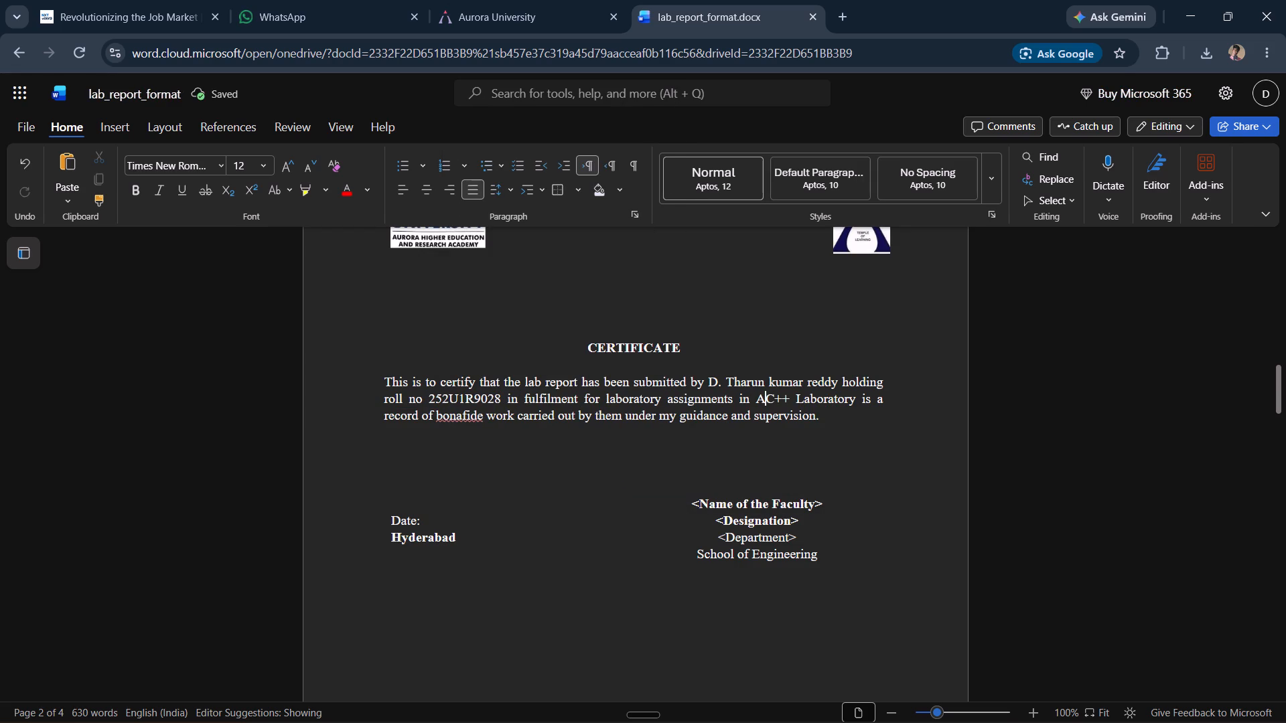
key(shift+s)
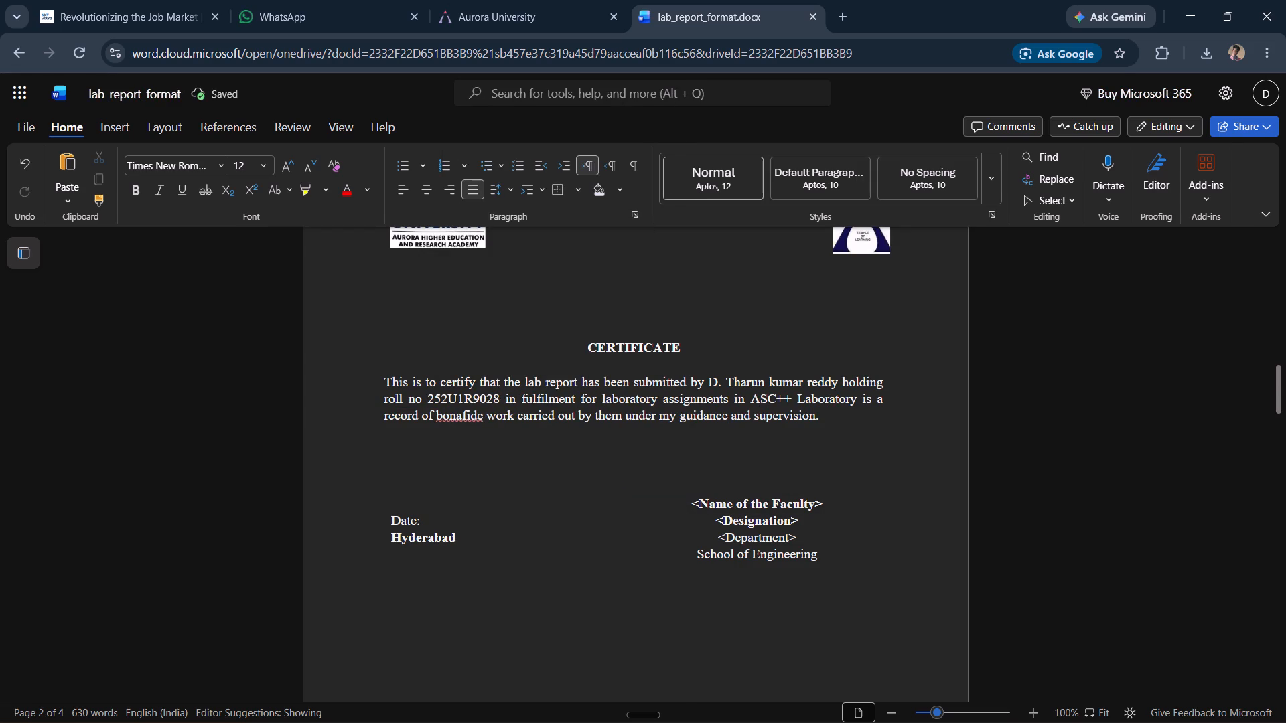
key(BackSpace)
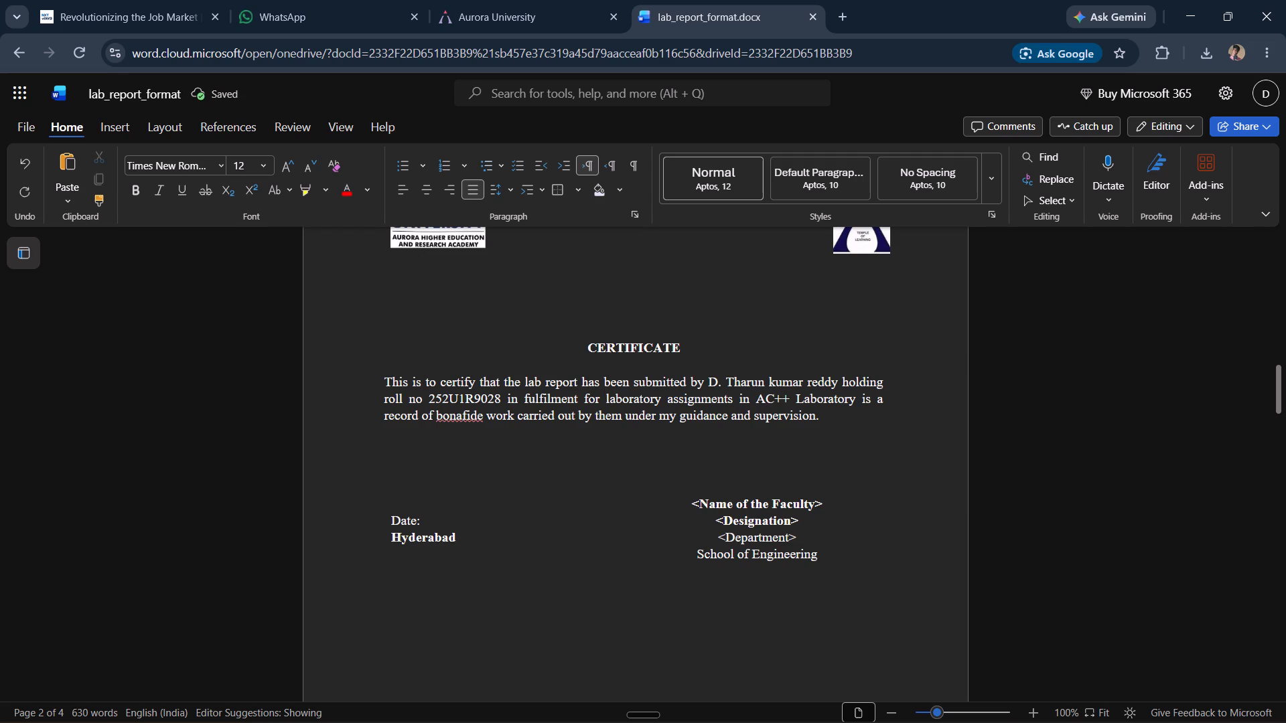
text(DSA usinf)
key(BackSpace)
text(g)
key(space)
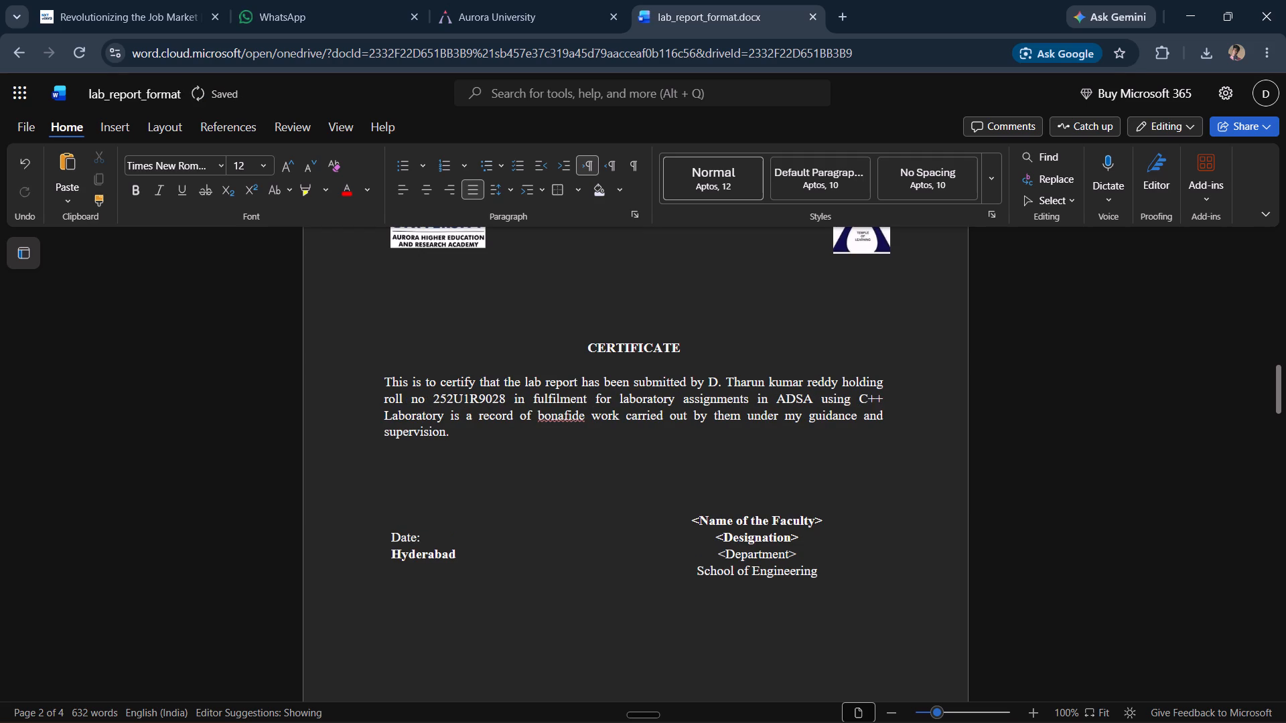
Accept the spelling suggestion "Bonafide" for the flagged word in the certificate paragraph.
right_click(559, 420)
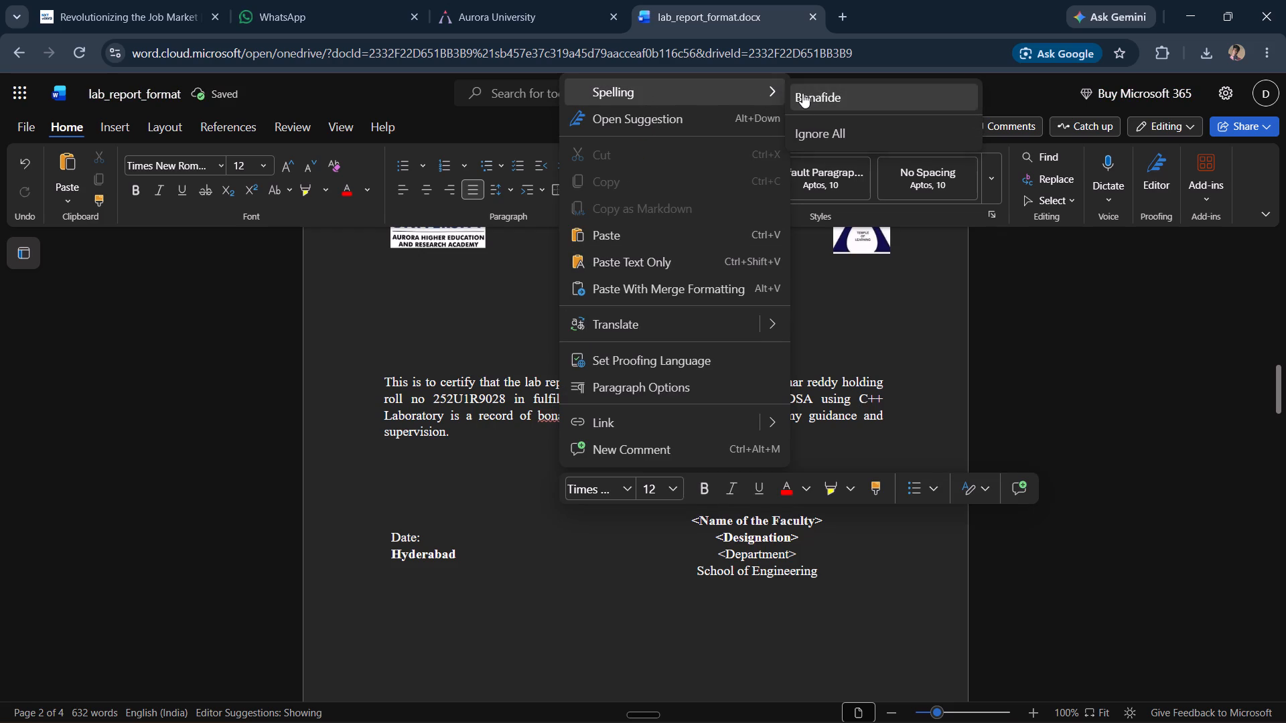
click(808, 93)
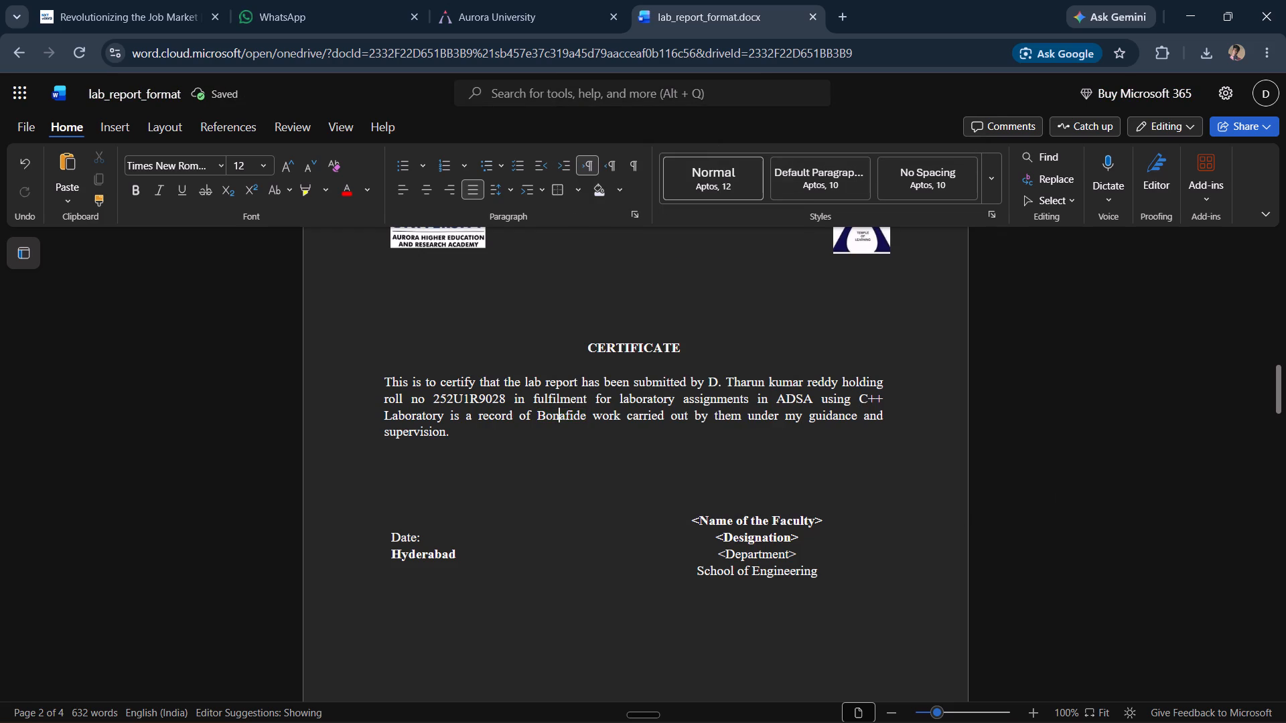
click(749, 441)
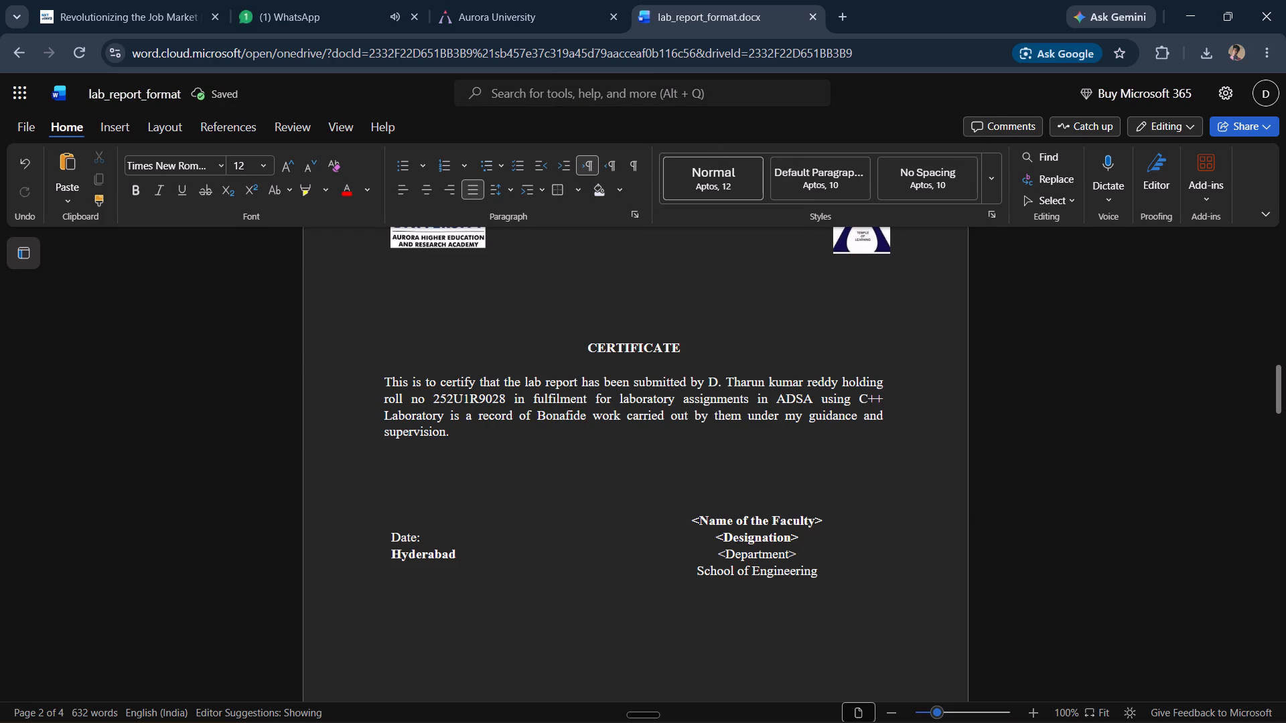
Replace the <Name of the Faculty> placeholder in the certificate's signature block with the faculty member's name, prefixed with "Mr.".
click(824, 521)
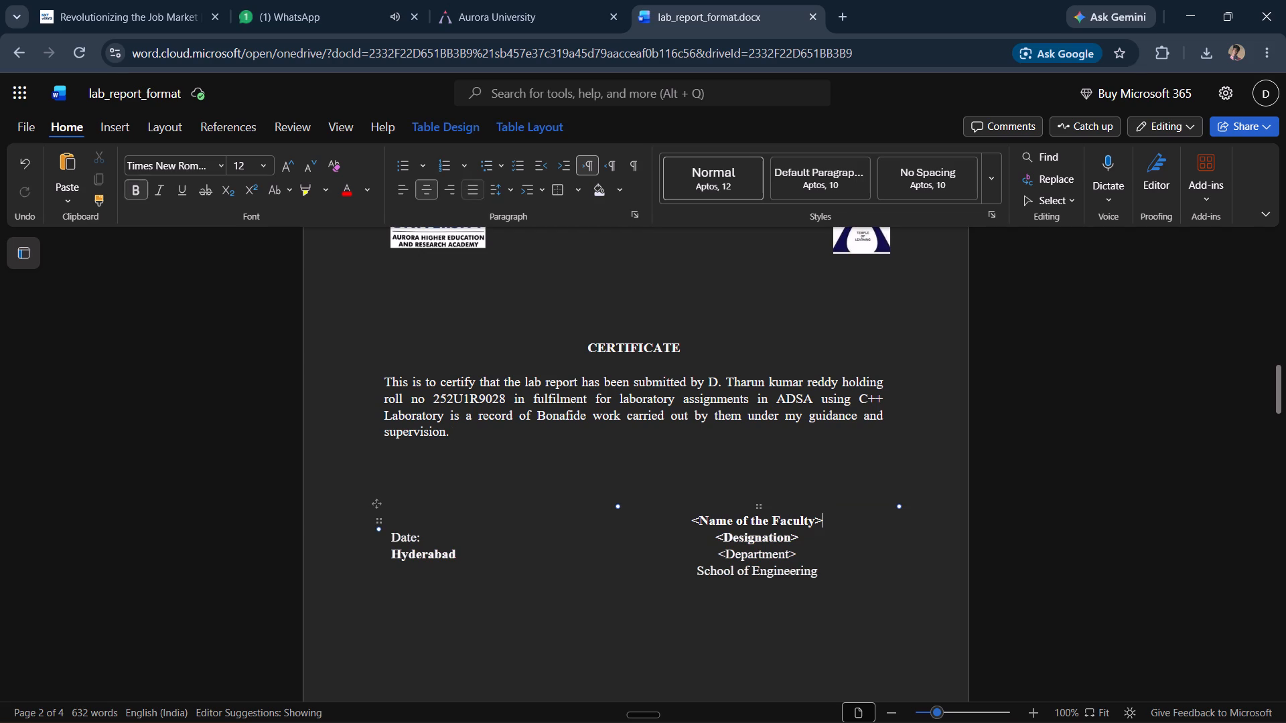
key(BackSpace)
key(BackSpace)
key(BackSpace)
key(BackSpace)
key(BackSpace)
key(BackSpace)
key(BackSpace)
key(BackSpace)
key(BackSpace)
key(BackSpace)
key(BackSpace)
key(BackSpace)
key(BackSpace)
key(BackSpace)
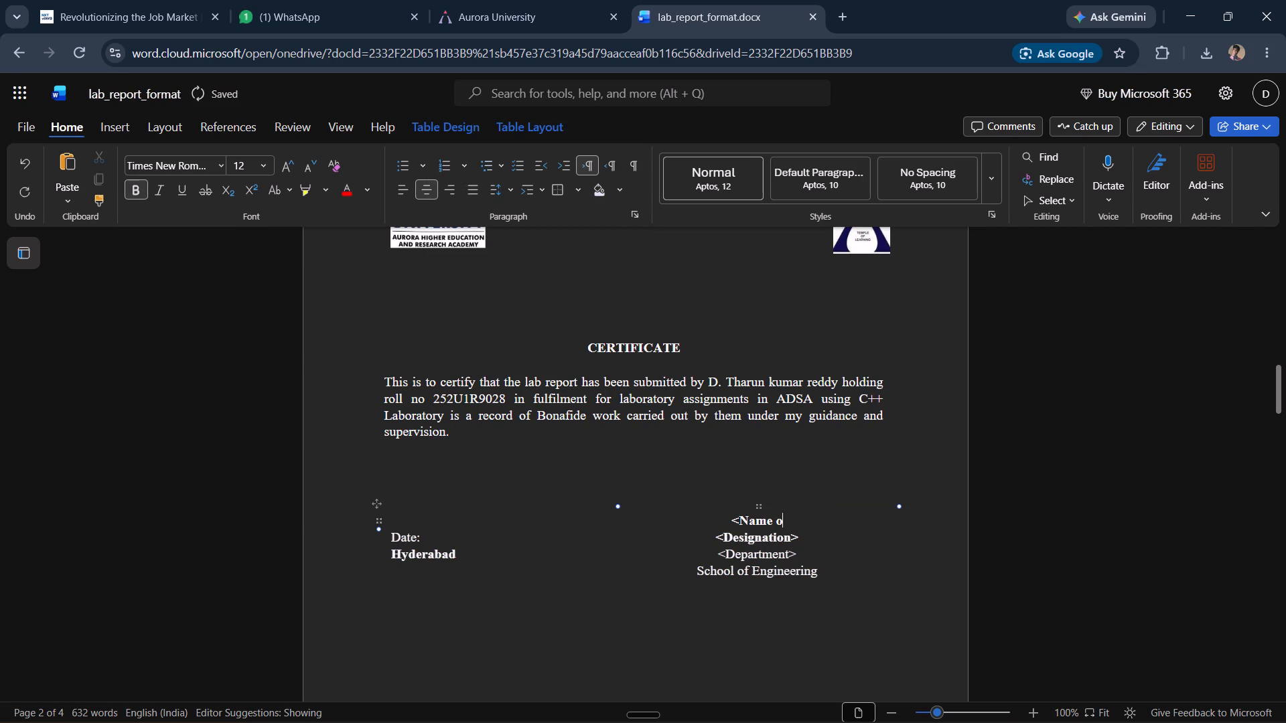
key(BackSpace)
key(BackSpace)
key(BackSpace)
key(BackSpace)
key(BackSpace)
key(BackSpace)
key(BackSpace)
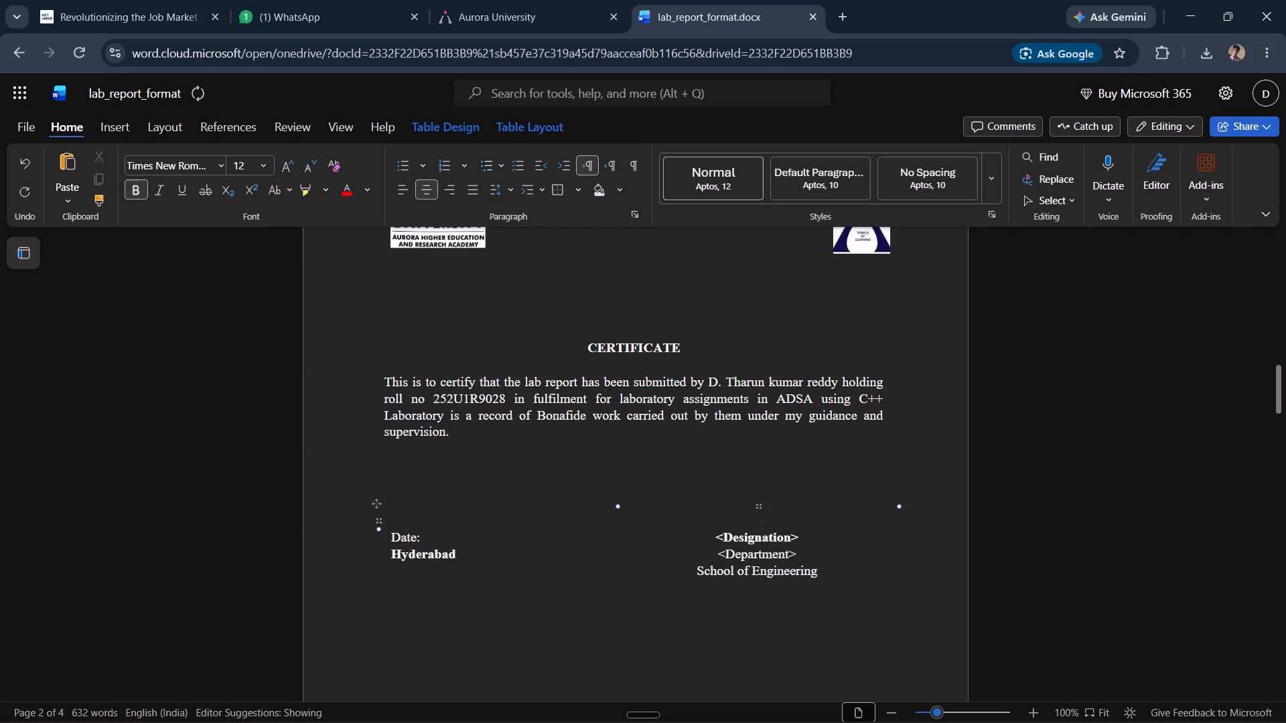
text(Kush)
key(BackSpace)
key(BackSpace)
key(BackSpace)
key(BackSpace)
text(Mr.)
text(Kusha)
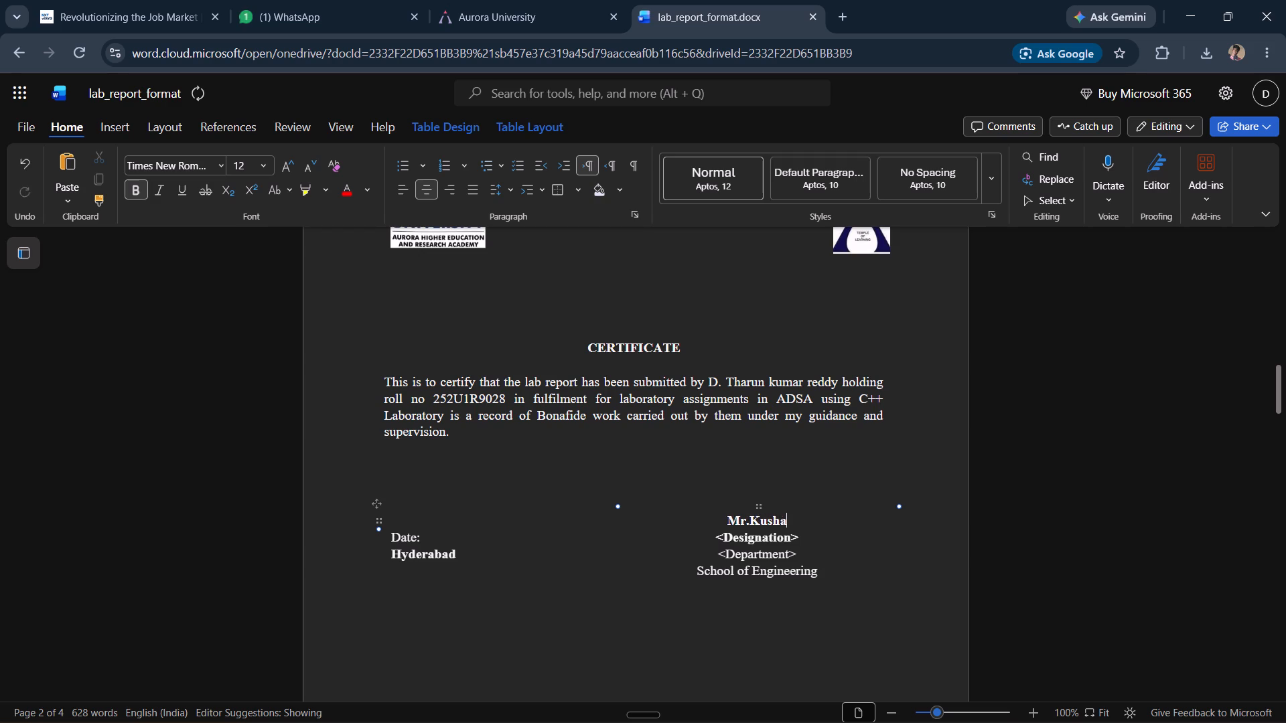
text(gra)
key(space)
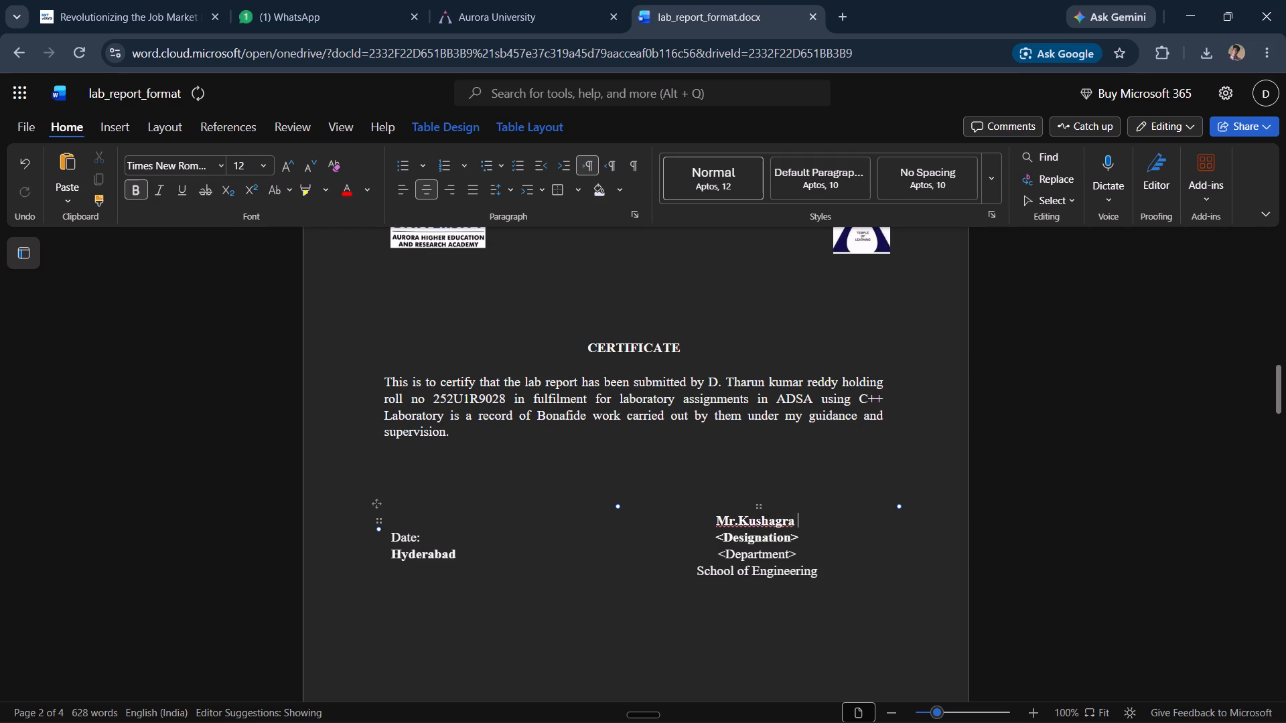
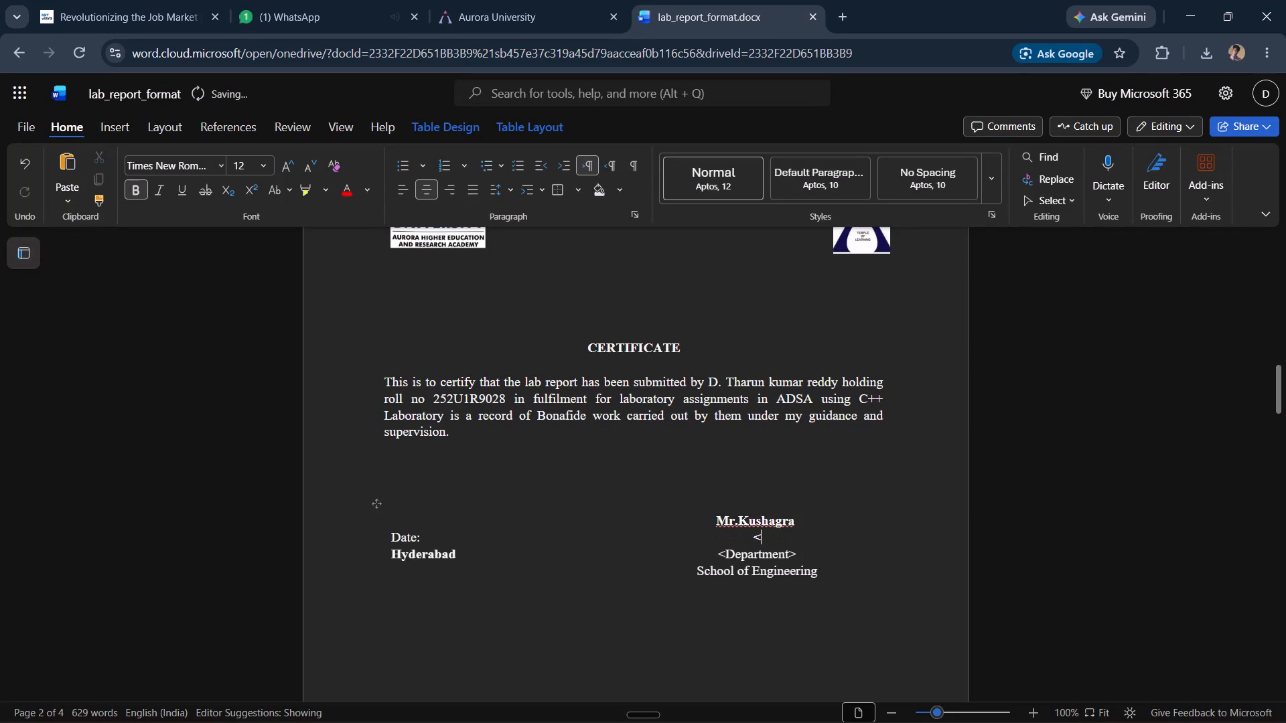
Replace the remaining placeholder text below the faculty member's name in the certificate's signature block with the designation "Assistant professor".
key(BackSpace)
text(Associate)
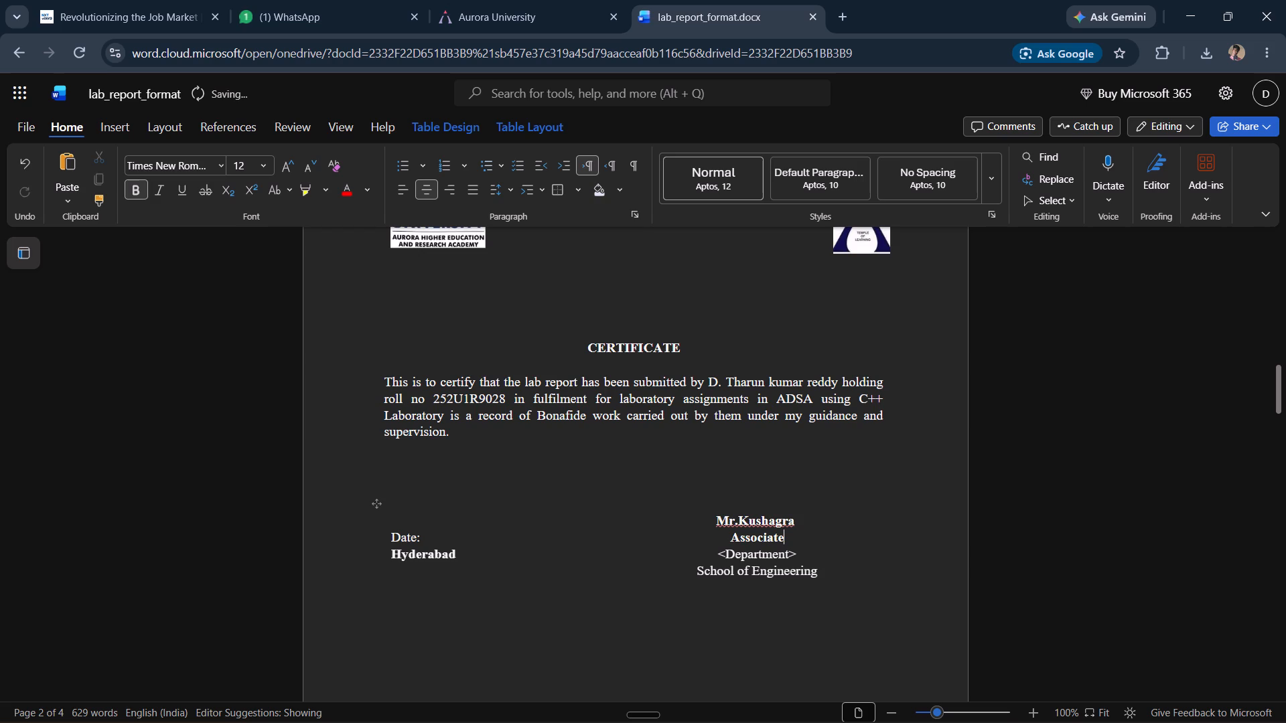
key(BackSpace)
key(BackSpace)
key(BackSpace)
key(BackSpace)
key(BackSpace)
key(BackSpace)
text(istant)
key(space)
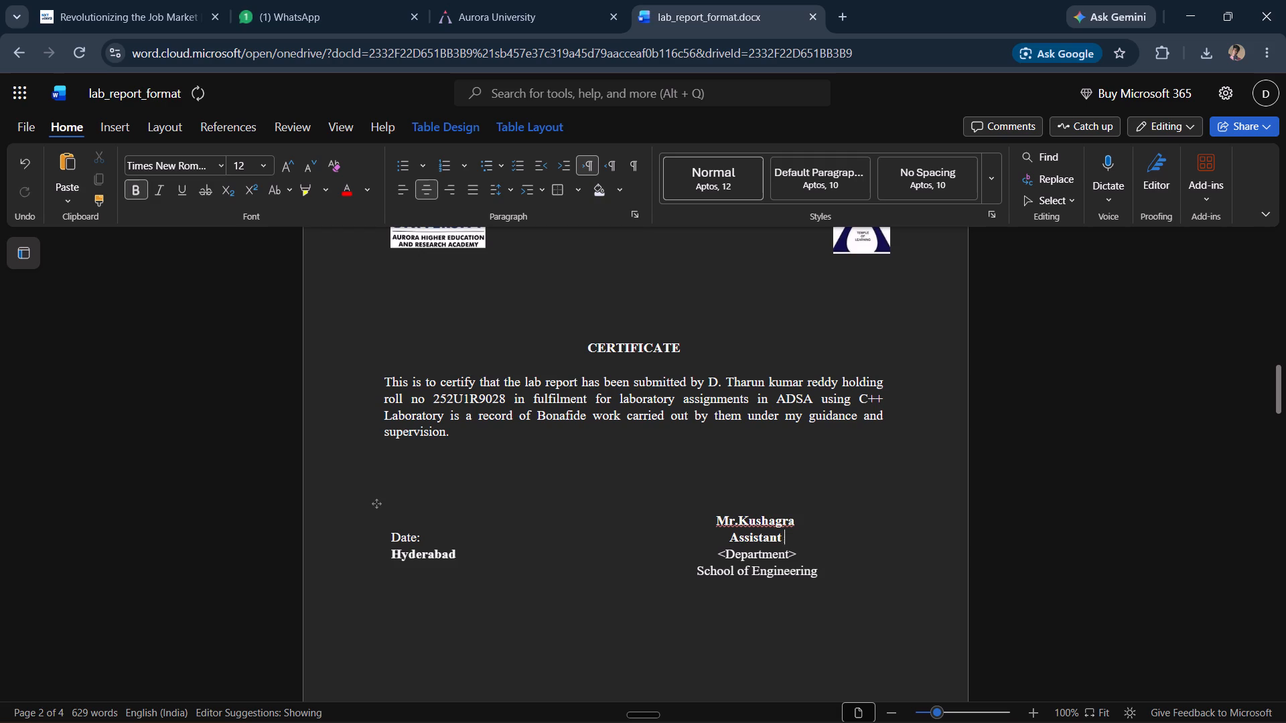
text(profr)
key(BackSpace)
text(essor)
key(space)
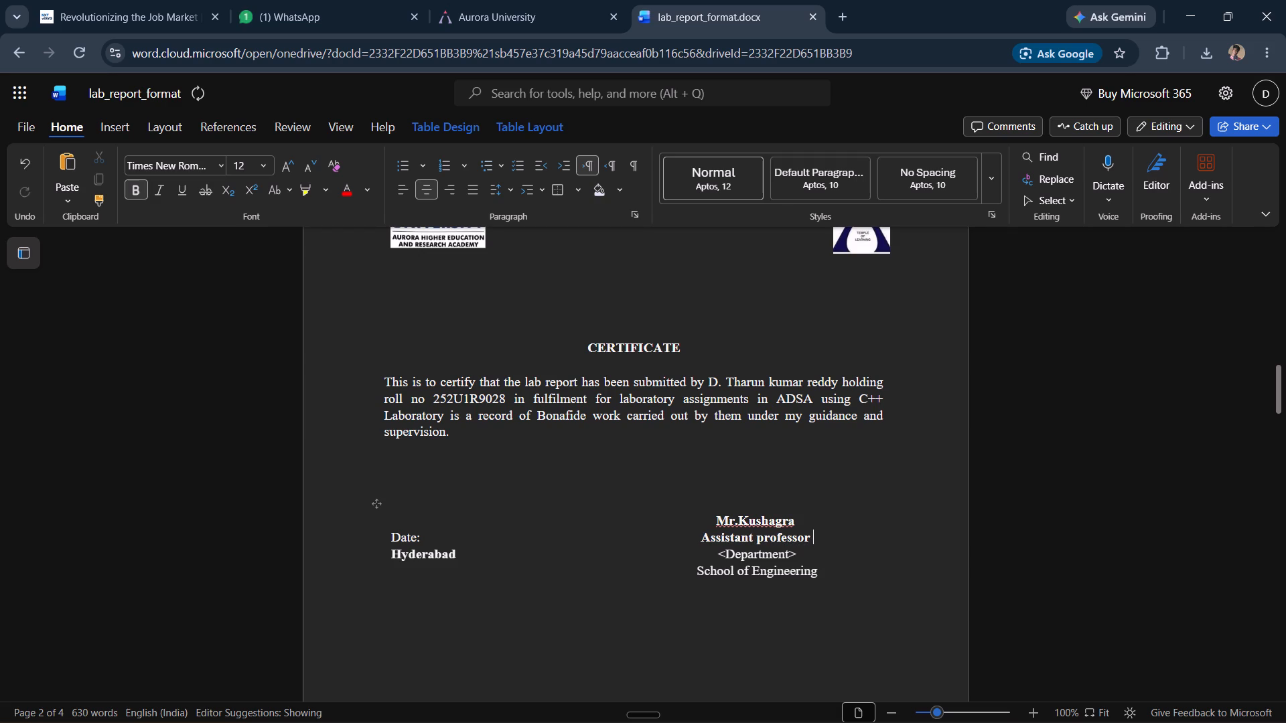
right_click(772, 532)
click(699, 466)
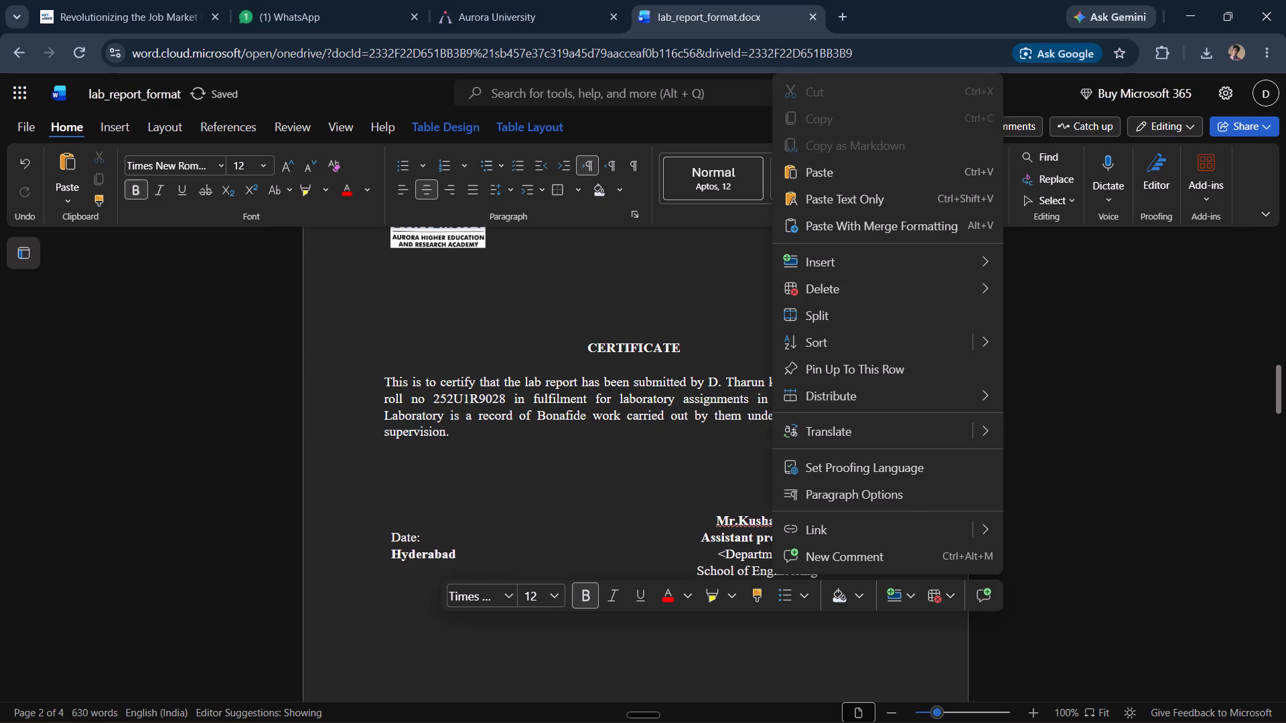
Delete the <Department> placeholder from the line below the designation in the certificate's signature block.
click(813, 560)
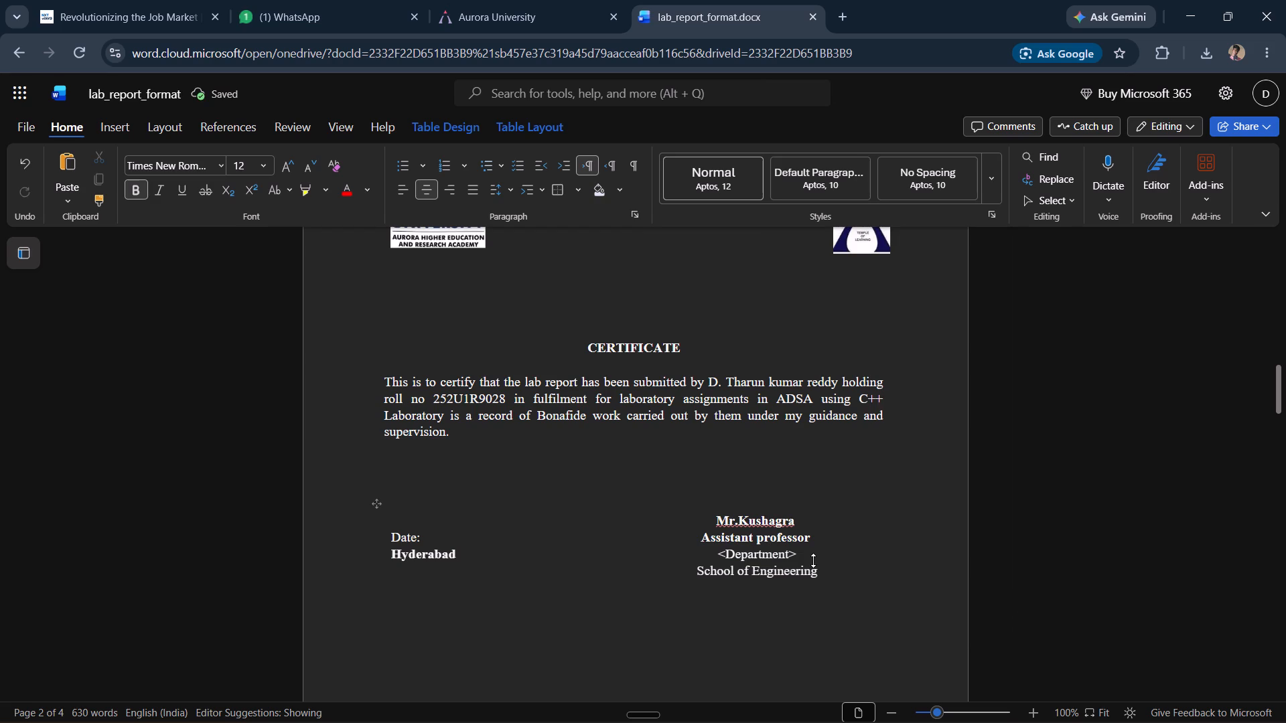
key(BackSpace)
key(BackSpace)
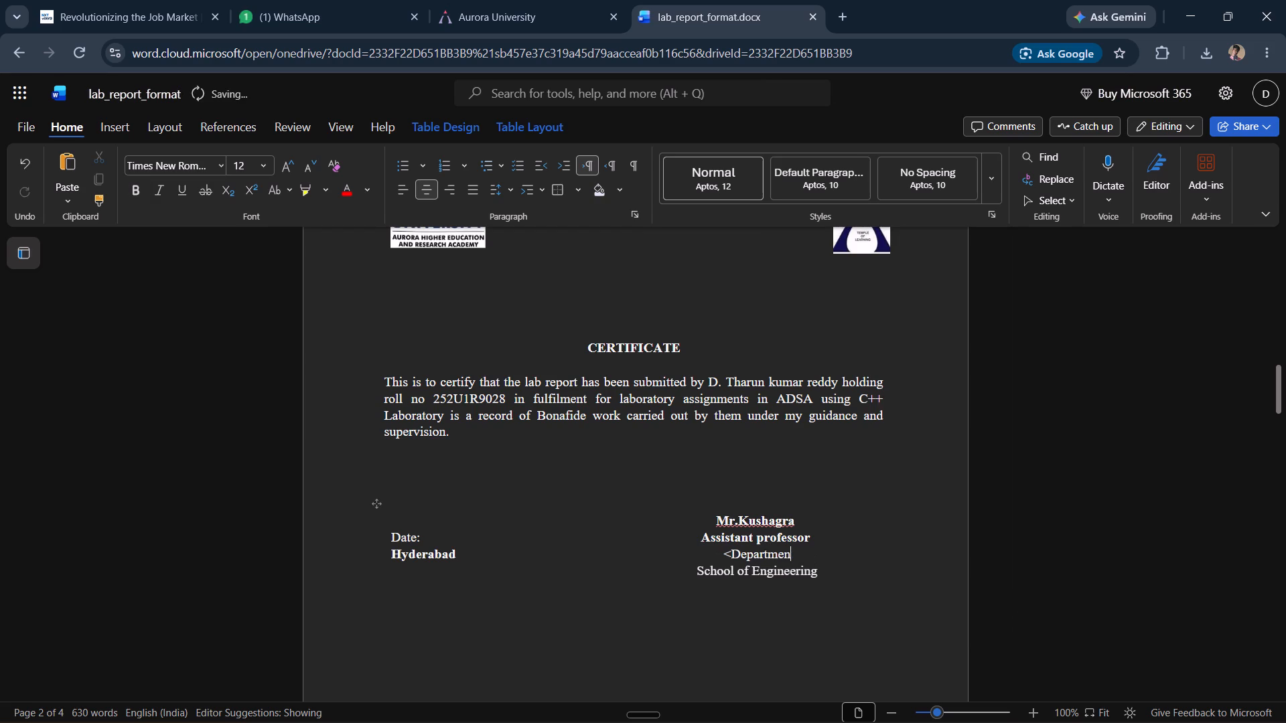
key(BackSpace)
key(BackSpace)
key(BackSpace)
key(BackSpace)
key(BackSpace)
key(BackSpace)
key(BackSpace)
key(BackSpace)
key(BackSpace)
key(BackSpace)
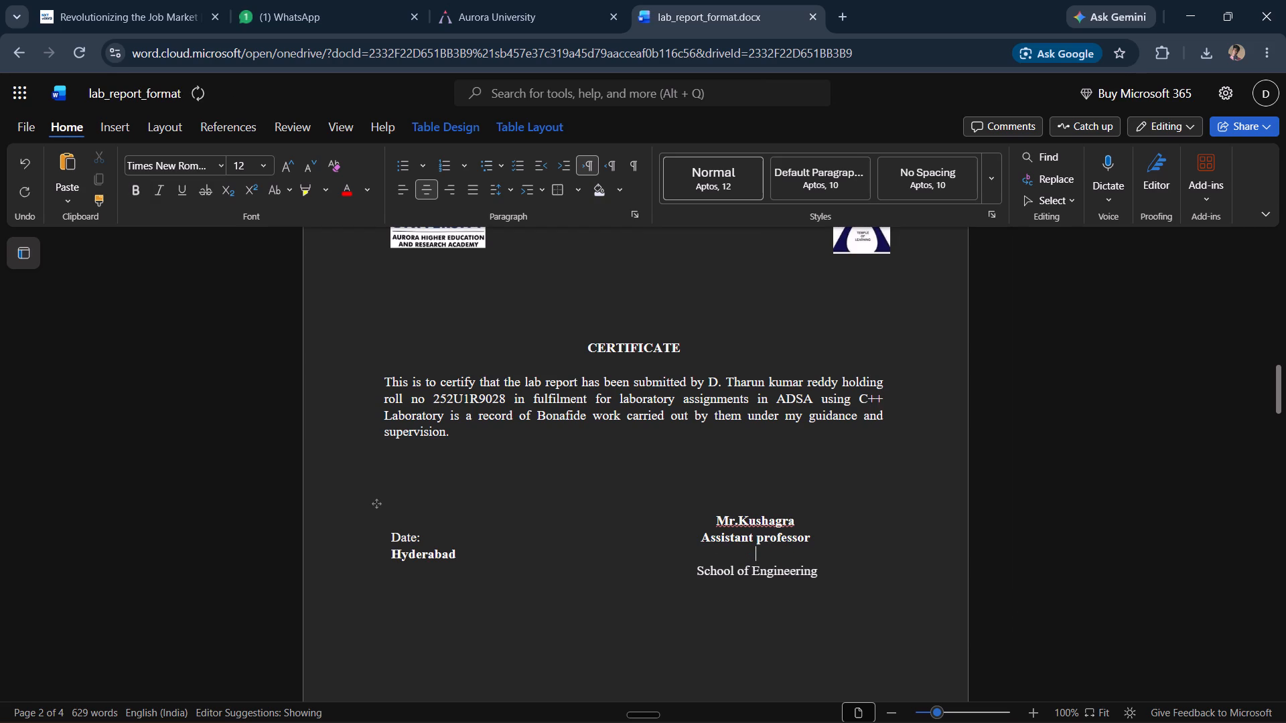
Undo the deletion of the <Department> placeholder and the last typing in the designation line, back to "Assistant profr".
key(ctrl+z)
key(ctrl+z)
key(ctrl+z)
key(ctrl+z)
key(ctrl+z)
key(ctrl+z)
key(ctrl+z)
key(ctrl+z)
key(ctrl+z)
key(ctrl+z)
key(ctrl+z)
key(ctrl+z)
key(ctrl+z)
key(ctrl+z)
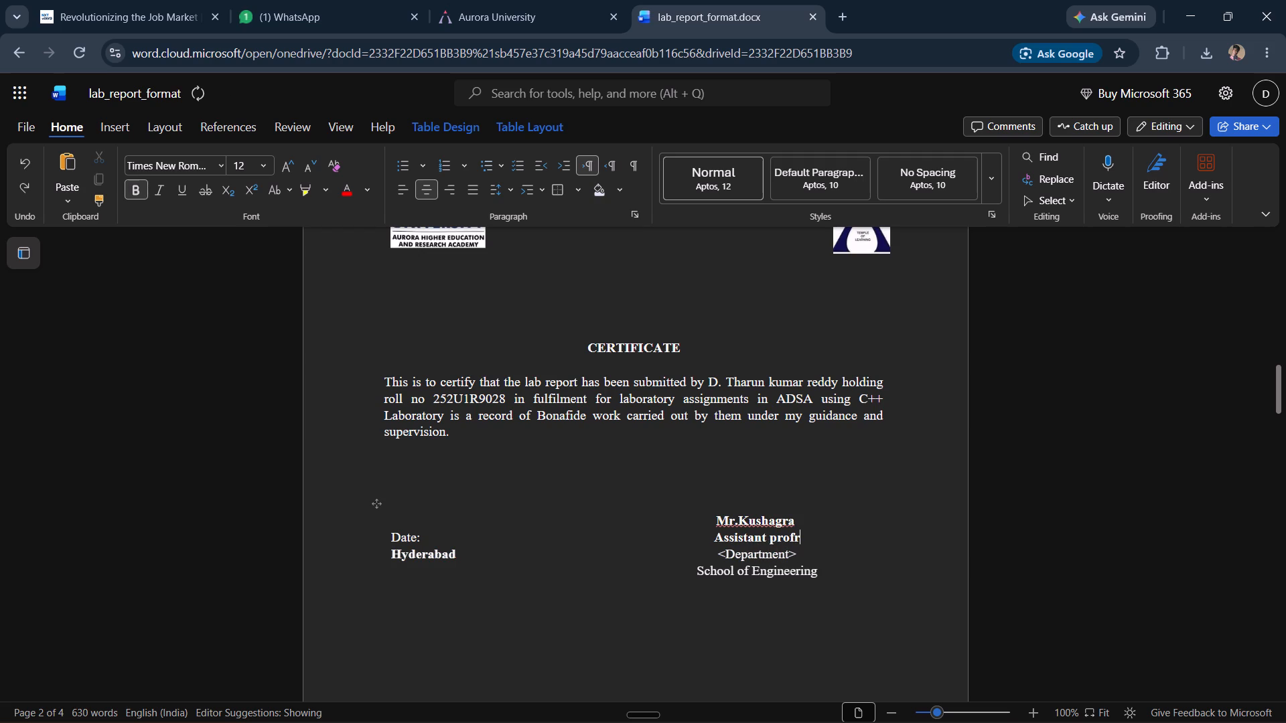
Complete the designation under the faculty member's name in the certificate signature block as "Assistant professor".
key(ctrl+y)
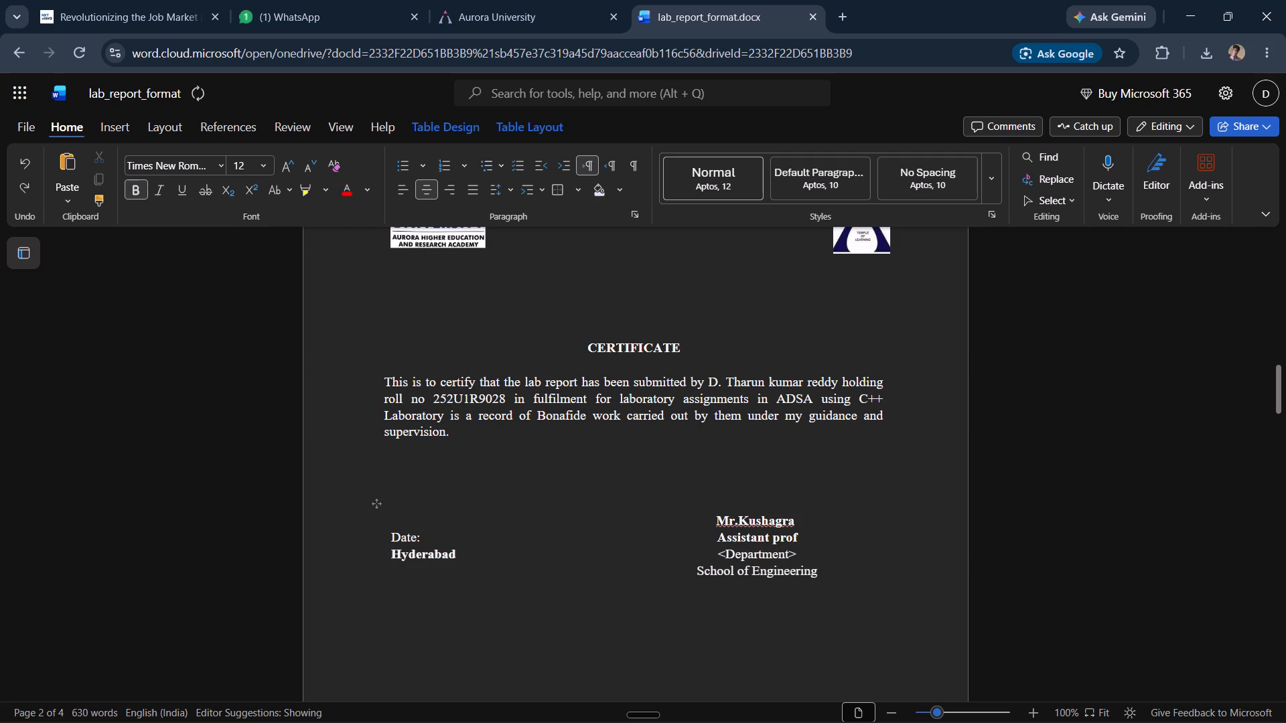
key(ctrl+z)
key(ctrl+z)
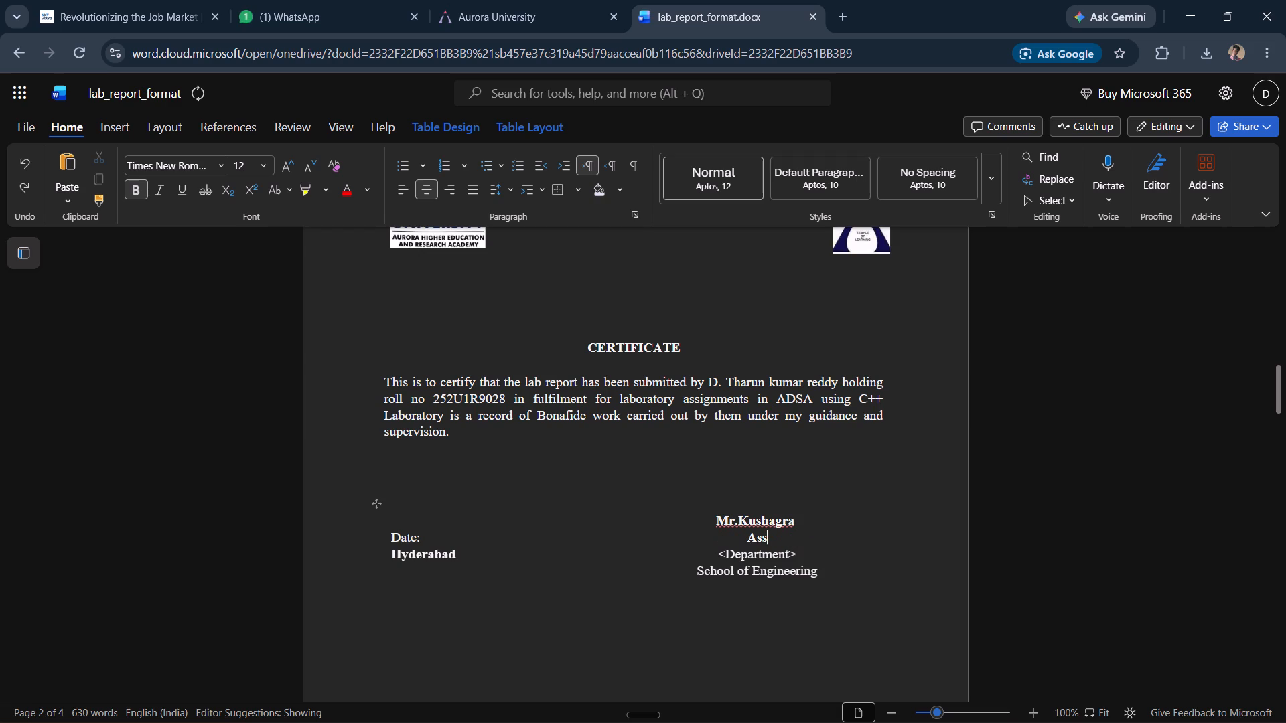
key(ctrl+y)
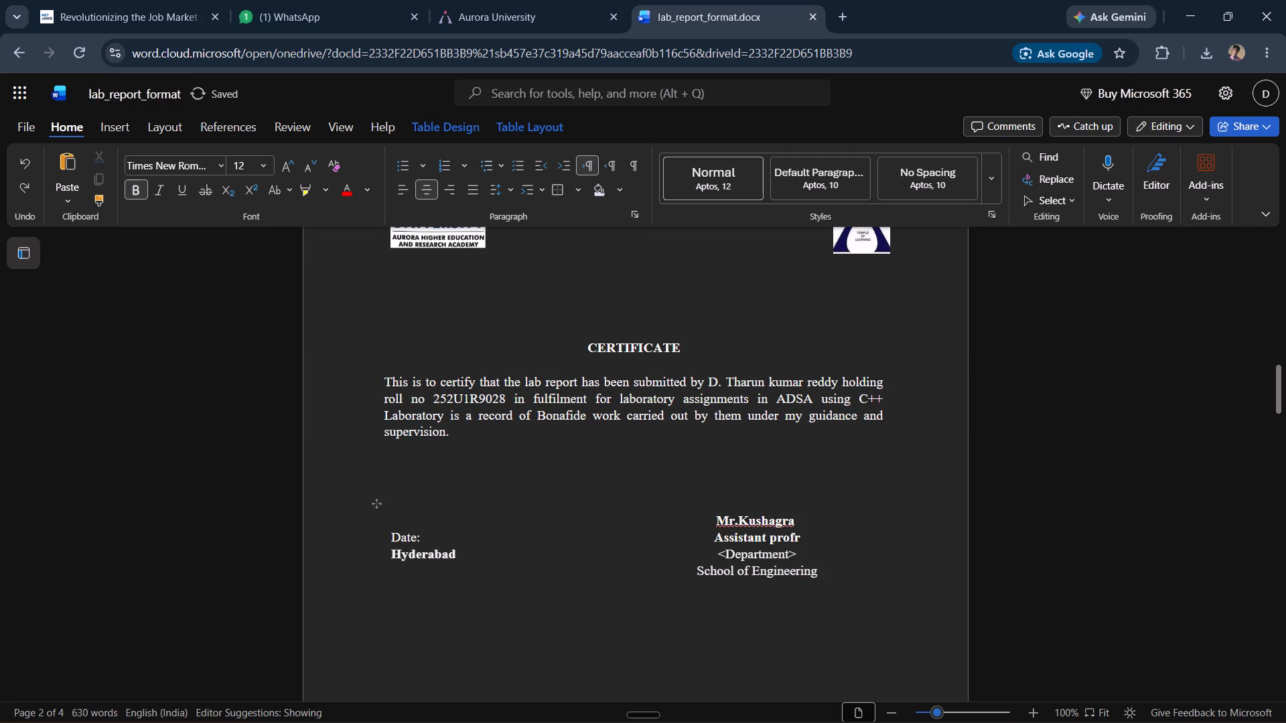
key(BackSpace)
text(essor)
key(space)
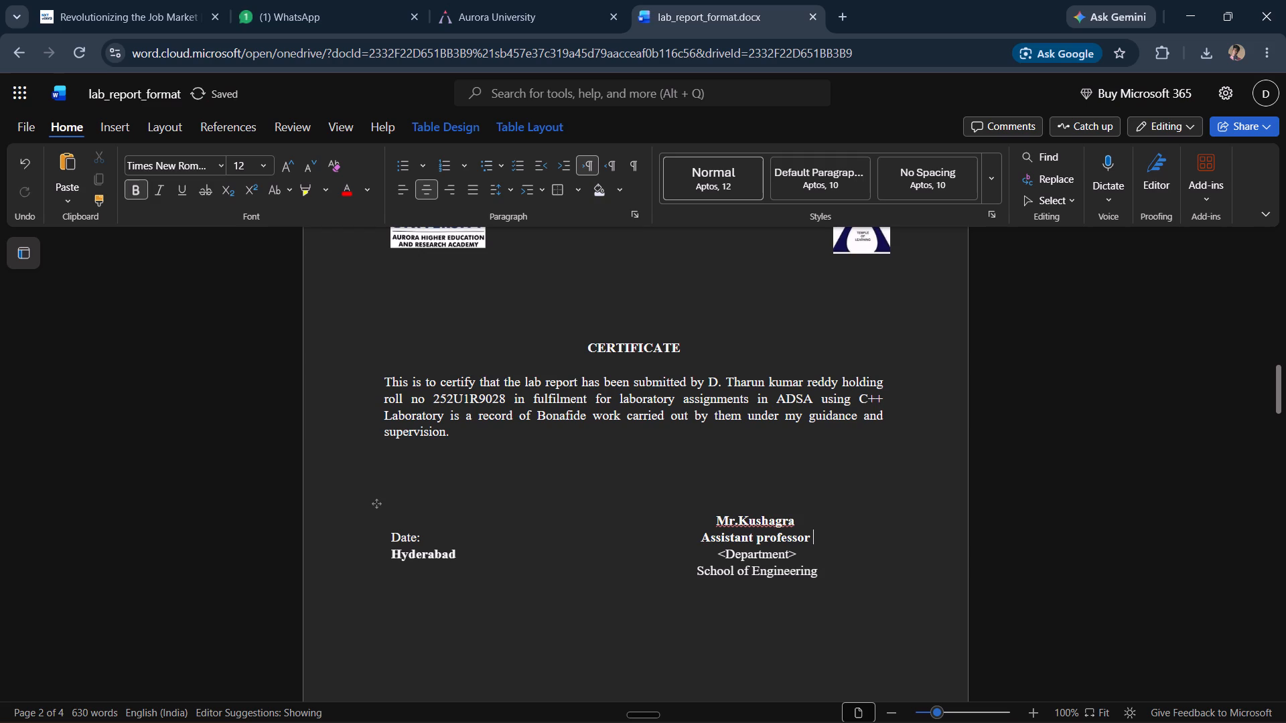
Replace the <Department> placeholder in the certificate signature block with "Department of CSE", without the angle brackets.
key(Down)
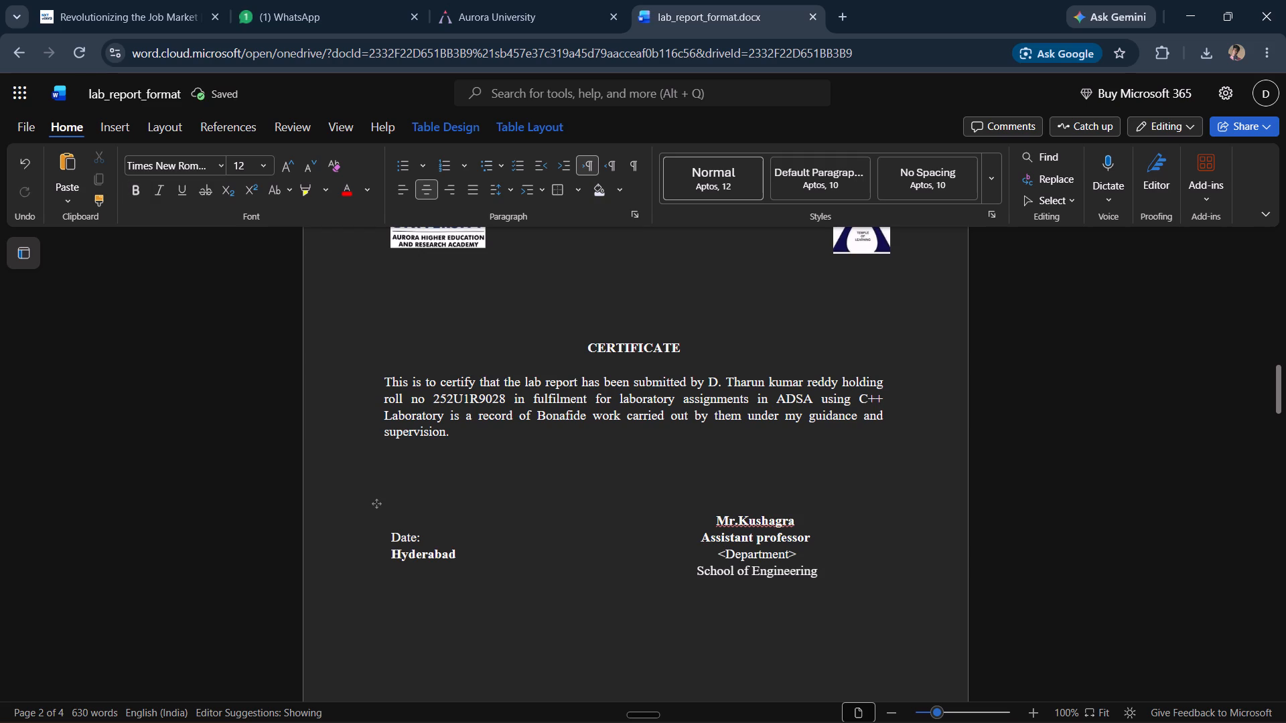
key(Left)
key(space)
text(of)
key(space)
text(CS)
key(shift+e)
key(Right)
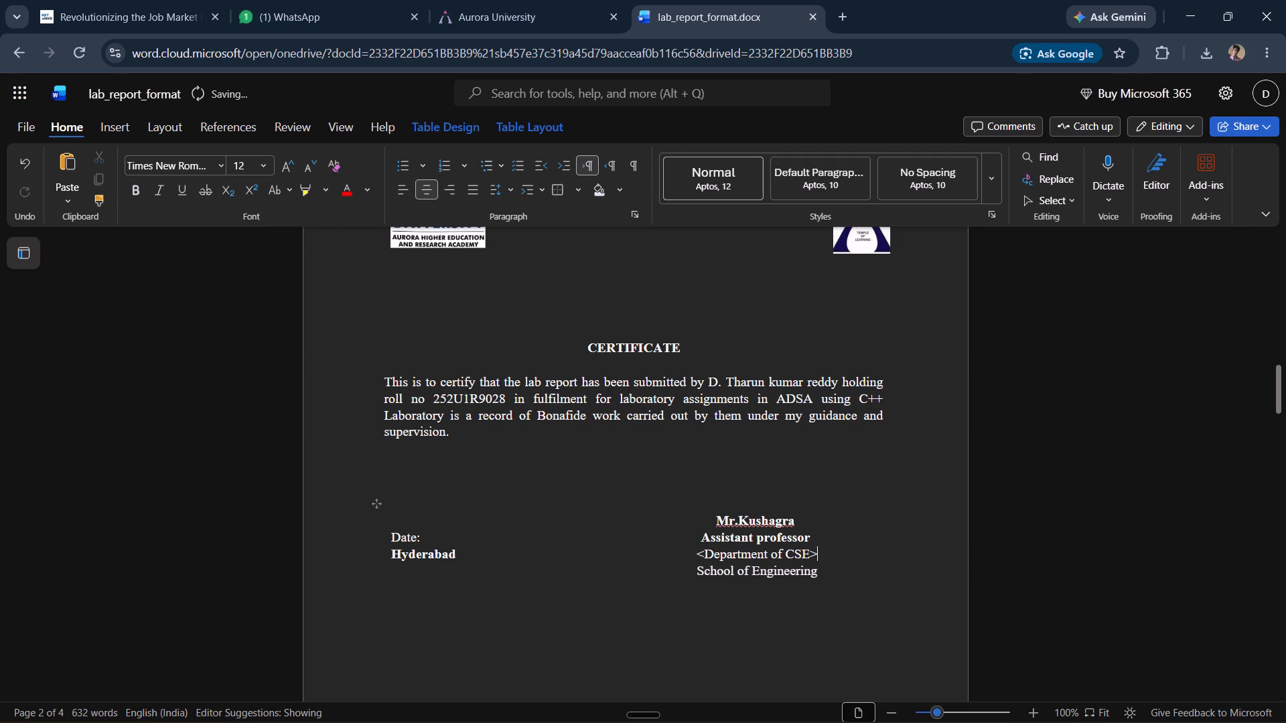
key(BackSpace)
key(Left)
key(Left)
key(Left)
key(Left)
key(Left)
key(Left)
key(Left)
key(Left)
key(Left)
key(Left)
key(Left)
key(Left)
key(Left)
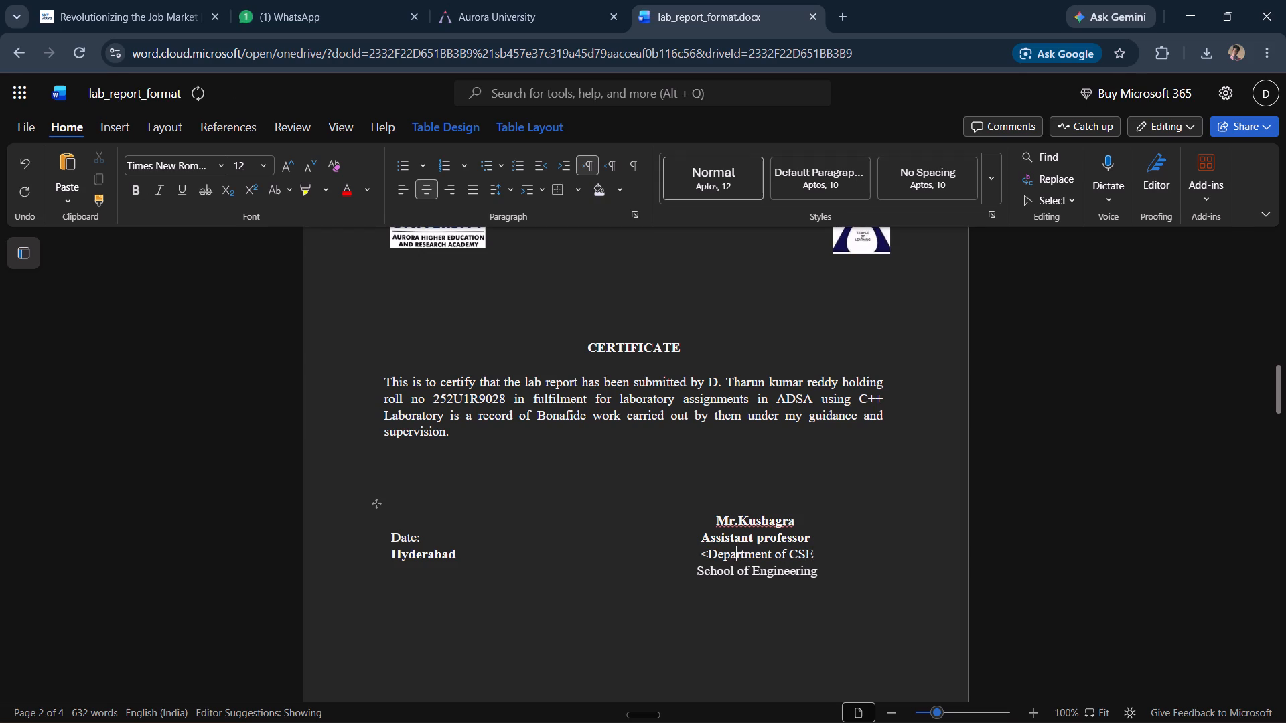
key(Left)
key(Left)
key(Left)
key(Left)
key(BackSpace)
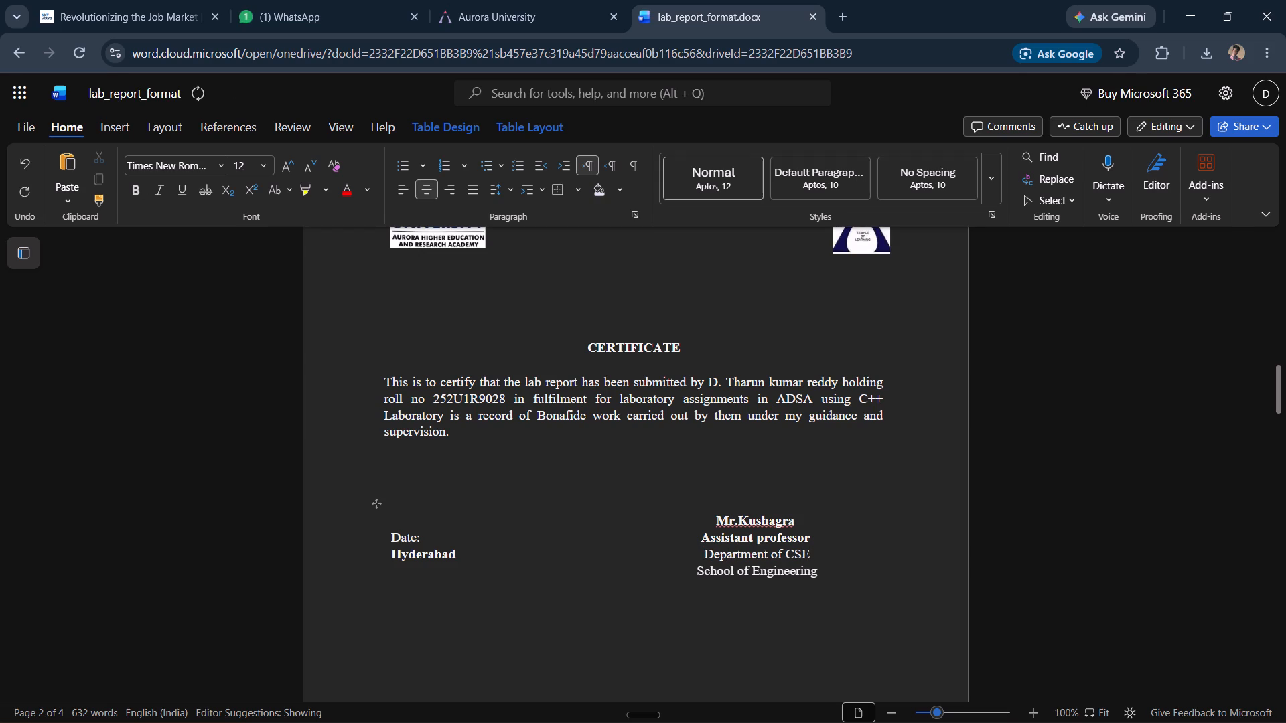
Fill in the certificate's Date line above Hyderabad with 31-10-2026.
click(438, 536)
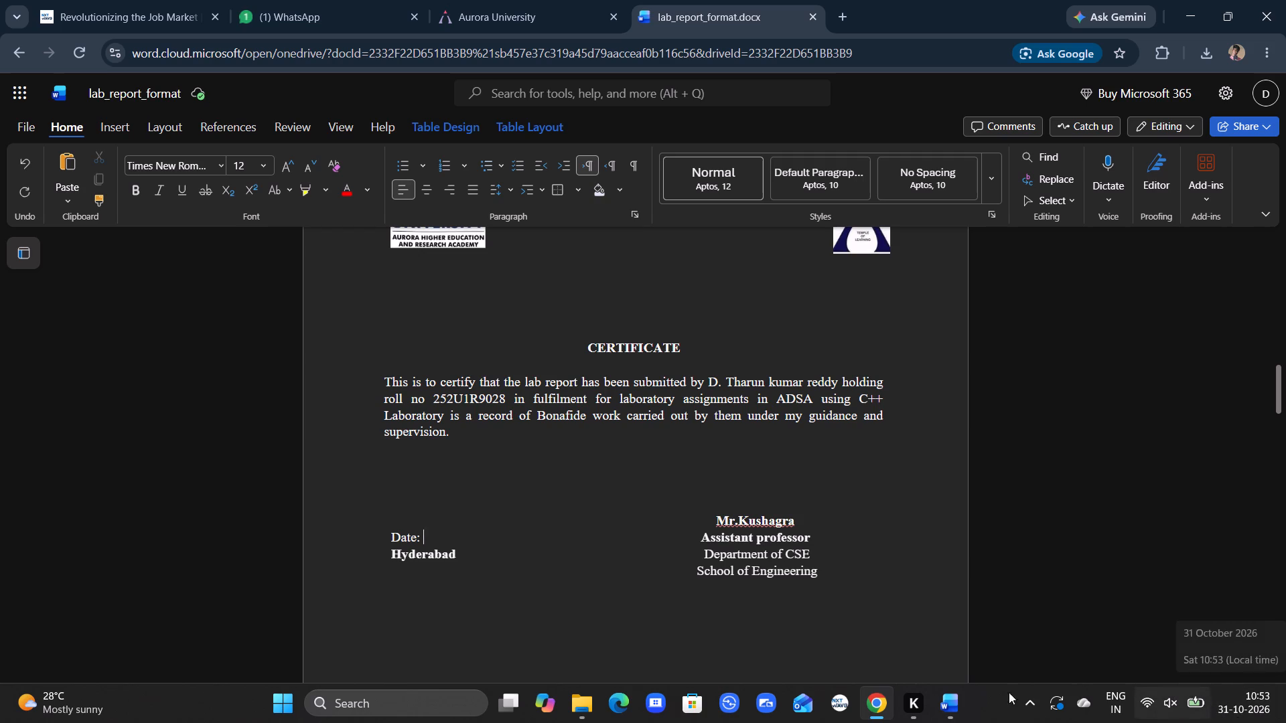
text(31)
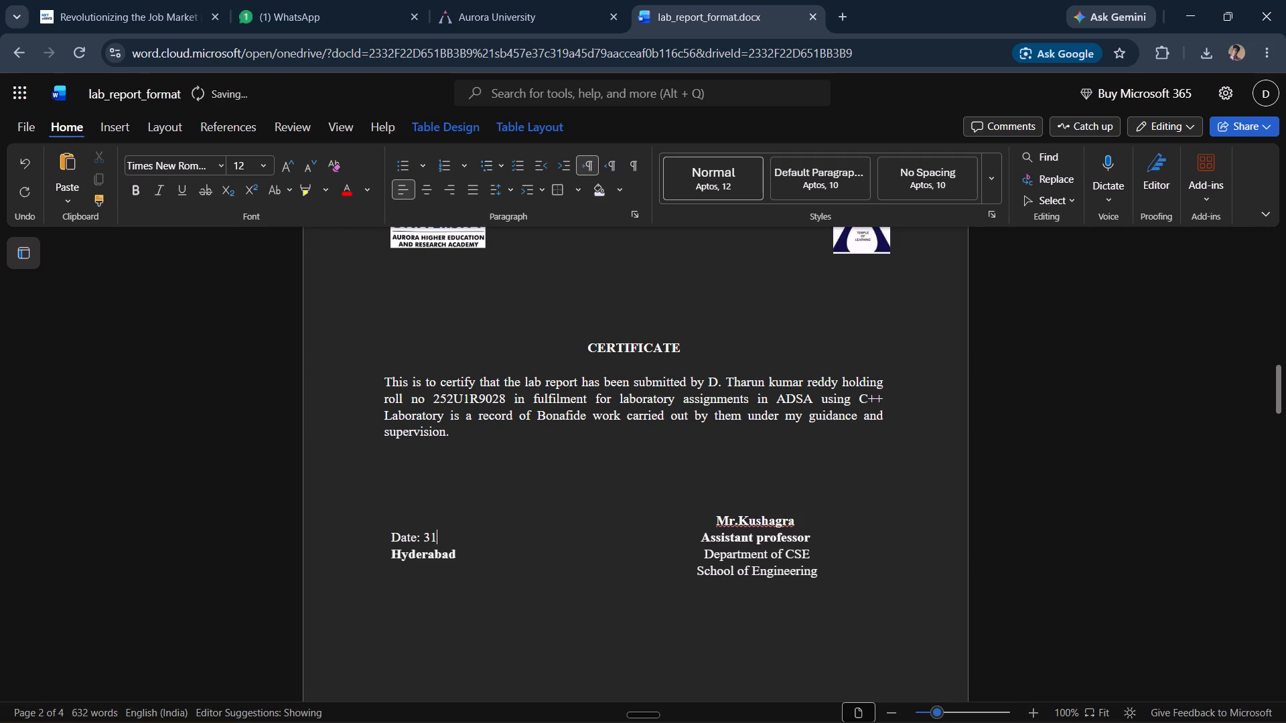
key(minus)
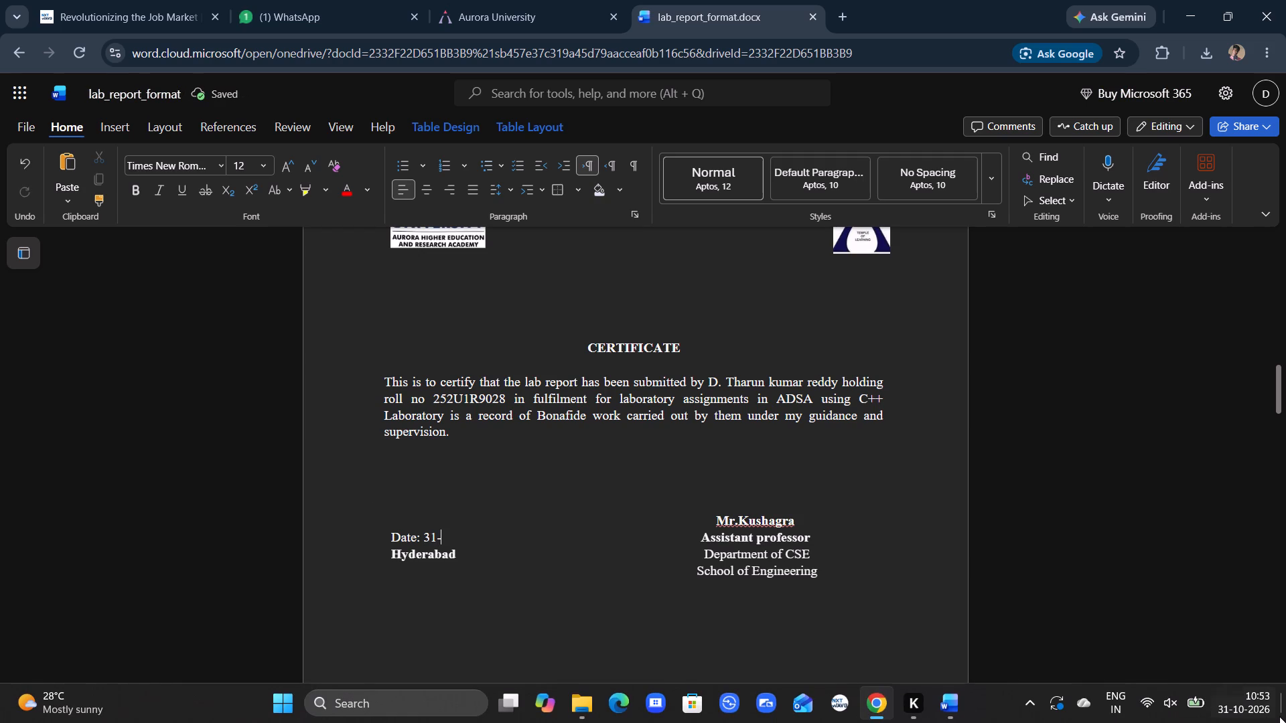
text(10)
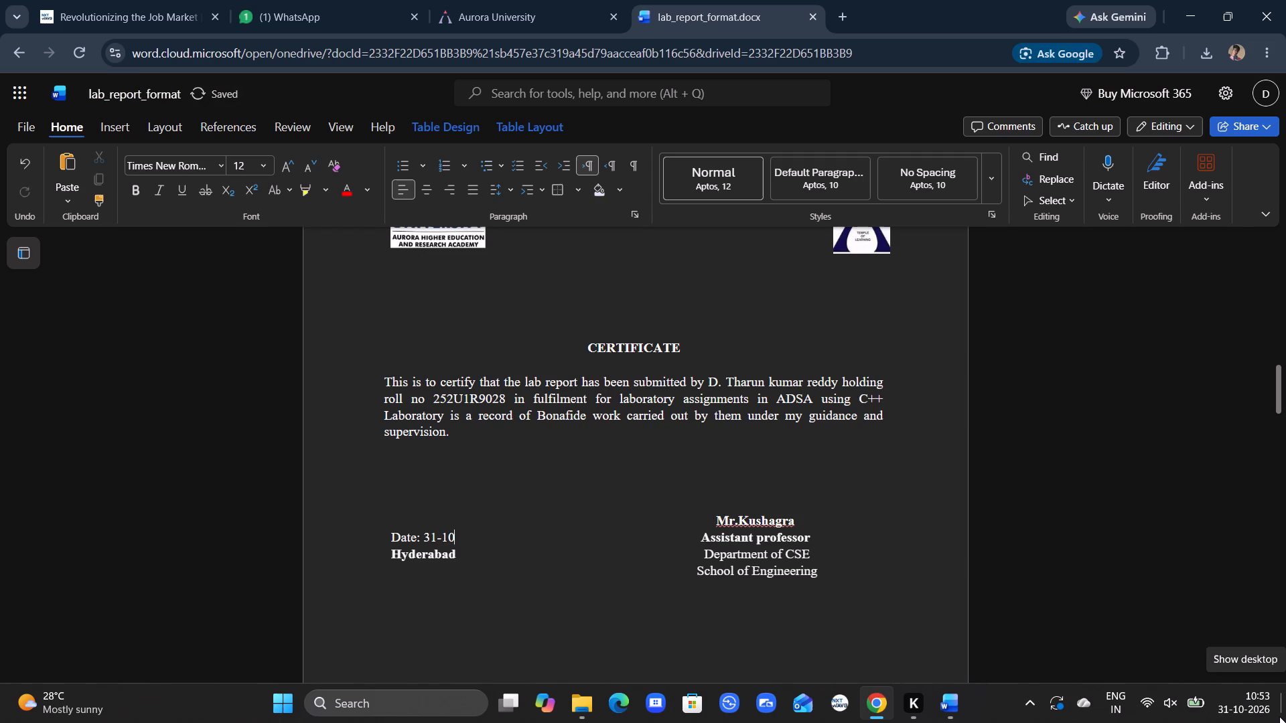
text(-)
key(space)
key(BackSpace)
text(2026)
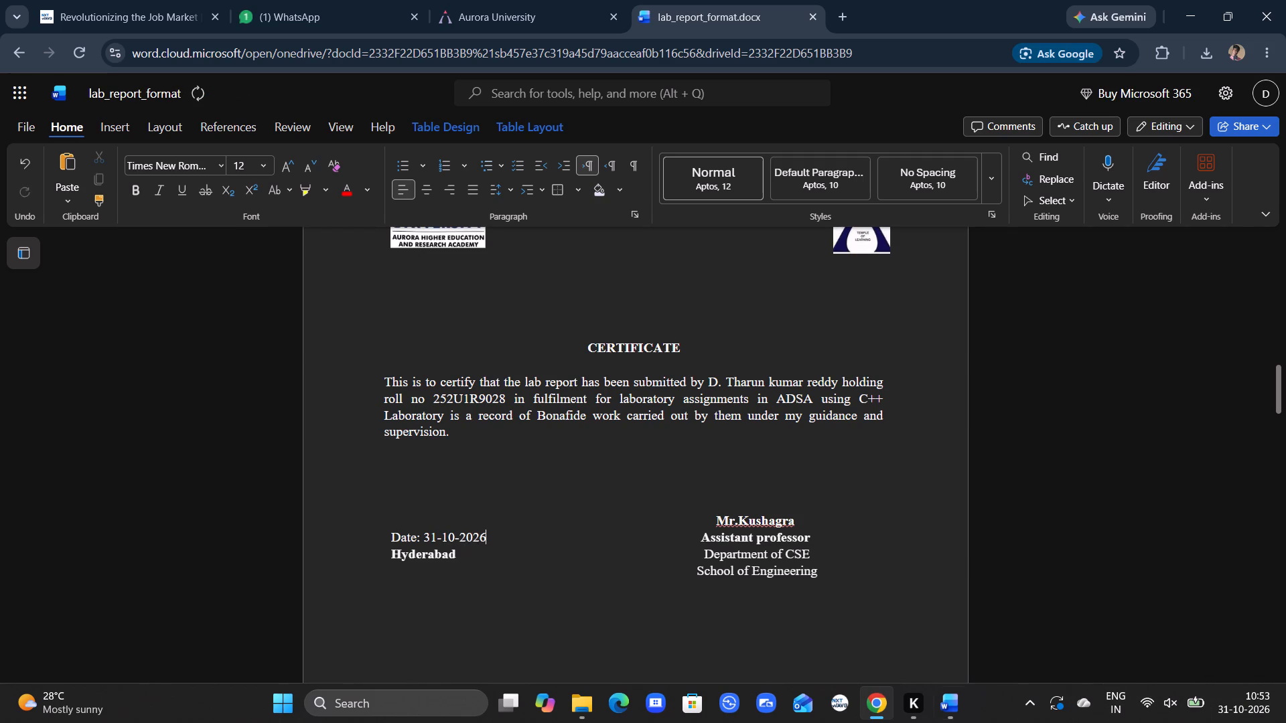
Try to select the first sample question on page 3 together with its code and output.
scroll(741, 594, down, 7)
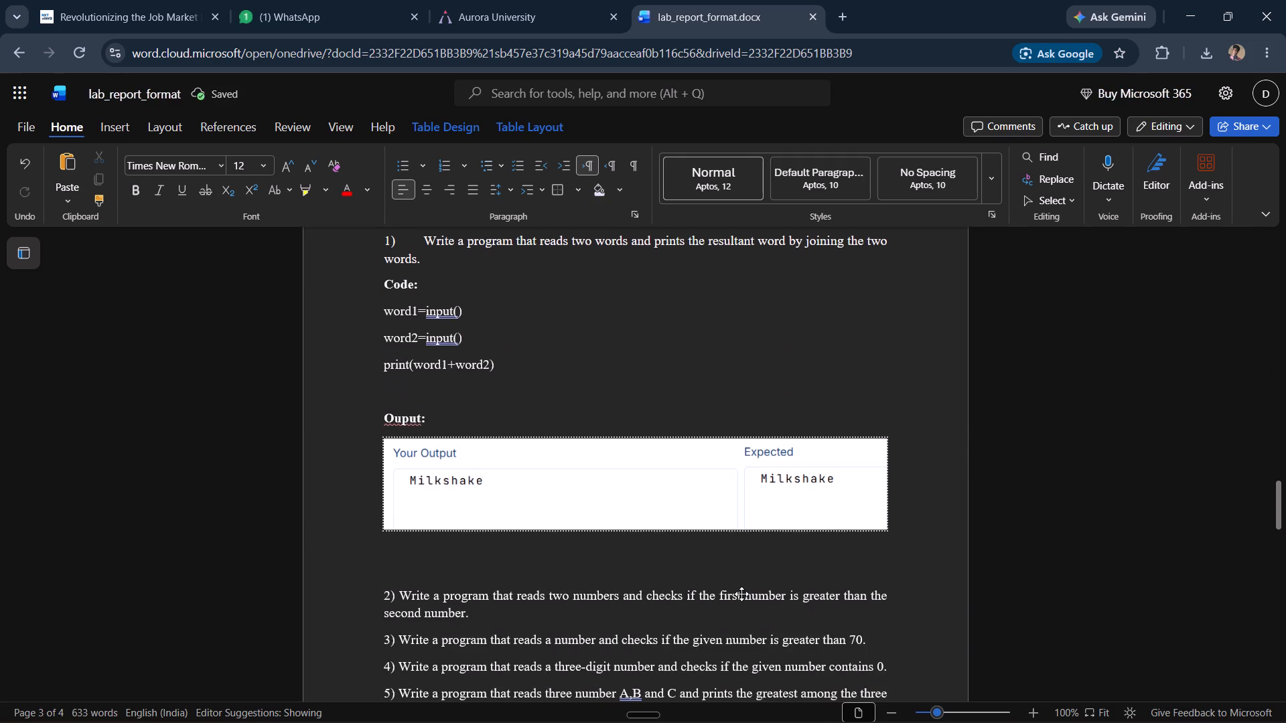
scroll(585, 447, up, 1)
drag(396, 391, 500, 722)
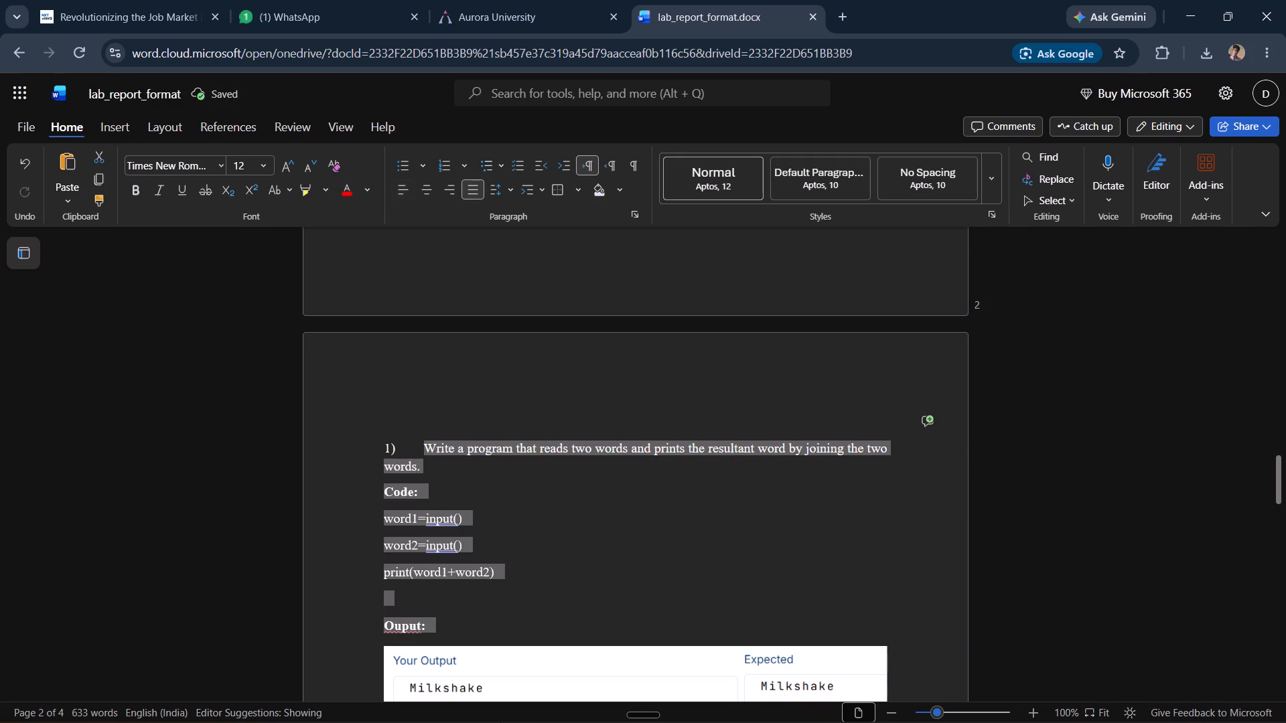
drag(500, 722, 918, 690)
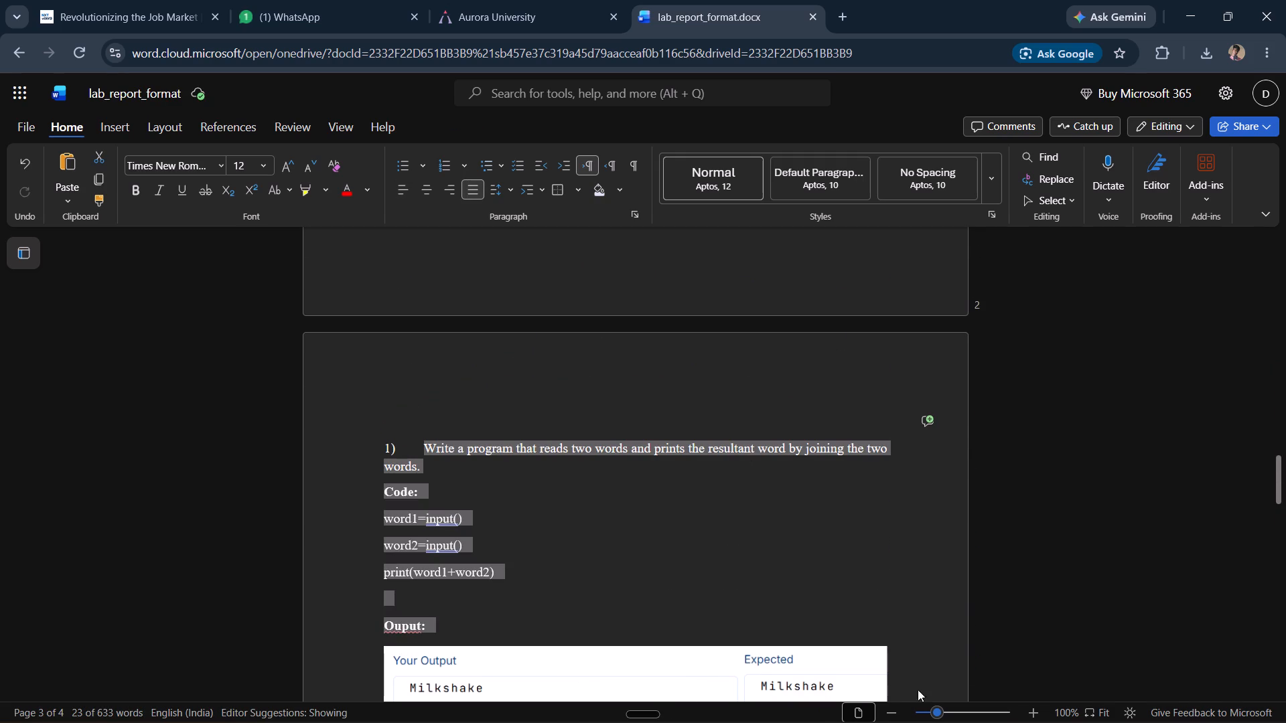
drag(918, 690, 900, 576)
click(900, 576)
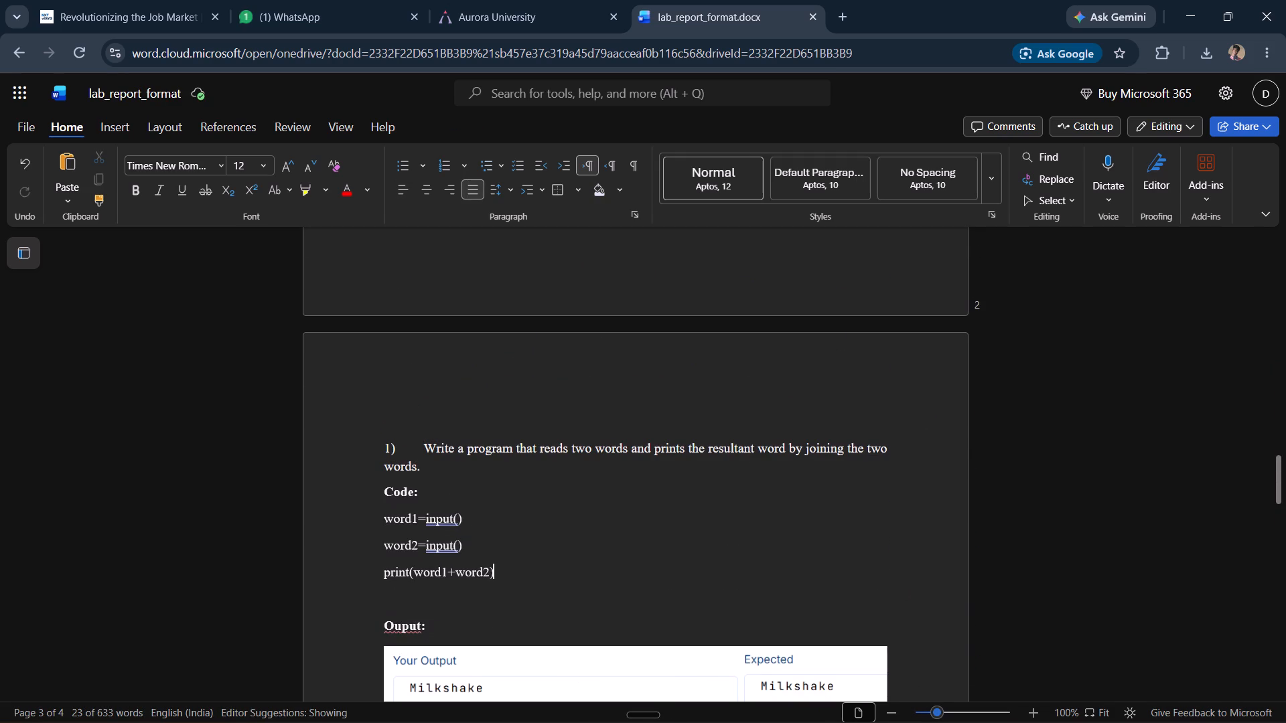
Delete all the sample content after the certificate page, from question 1 with its code and output through question 25.
drag(377, 390, 435, 651)
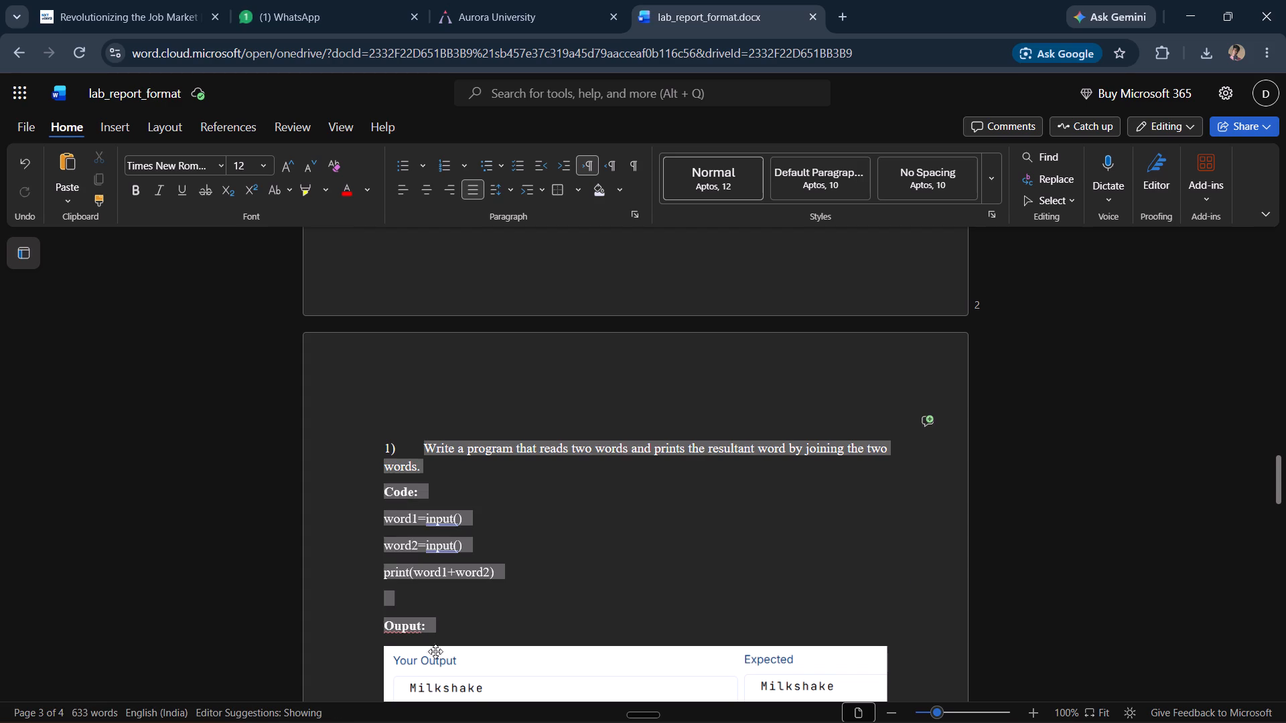
drag(435, 651, 634, 635)
scroll(459, 677, down, 20)
scroll(459, 677, down, 2)
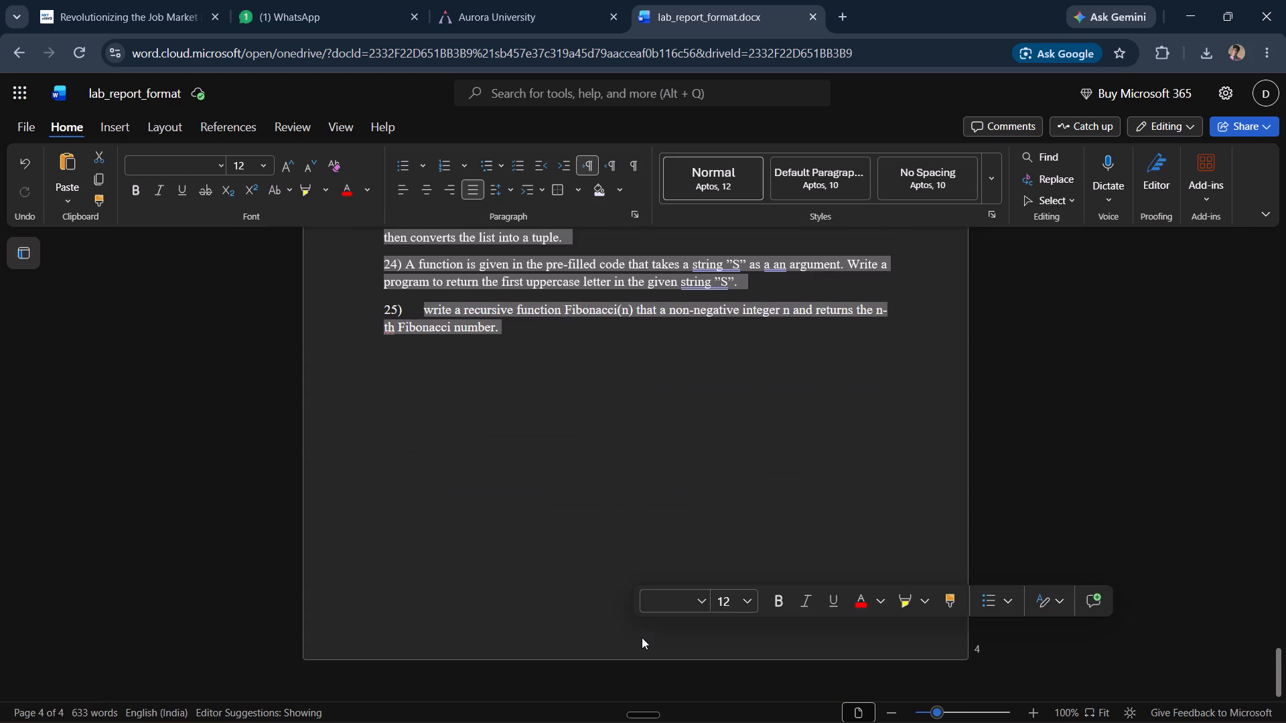
key(BackSpace)
scroll(535, 544, up, 1)
scroll(535, 544, down, 1)
scroll(535, 544, up, 1)
scroll(535, 544, down, 1)
scroll(535, 544, up, 3)
scroll(535, 544, down, 1)
scroll(535, 544, up, 3)
key(BackSpace)
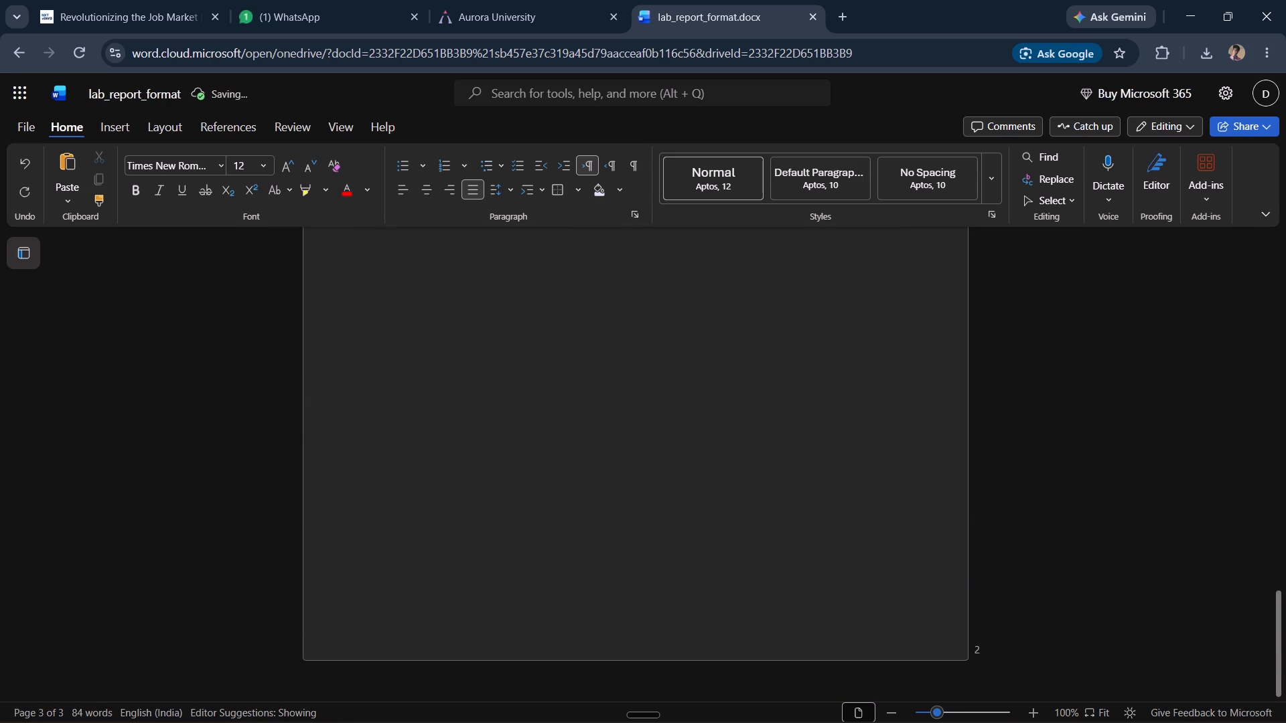
Insert blank lines below "School of Engineering" in the certificate signature block until the document extends onto a third page.
key(Return)
key(Return)
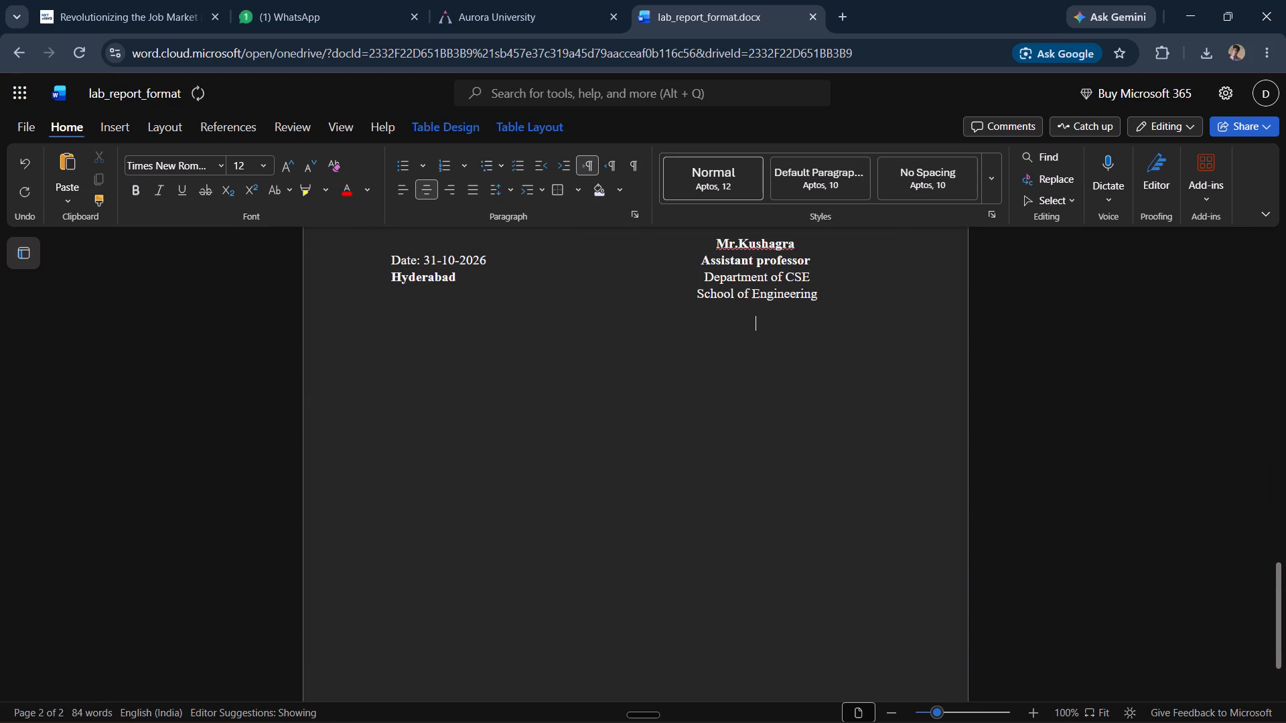
key(Return)
key(Return)
key(Return)
key(Return)
key(Return)
key(Return)
key(Return)
key(Return)
key(Return)
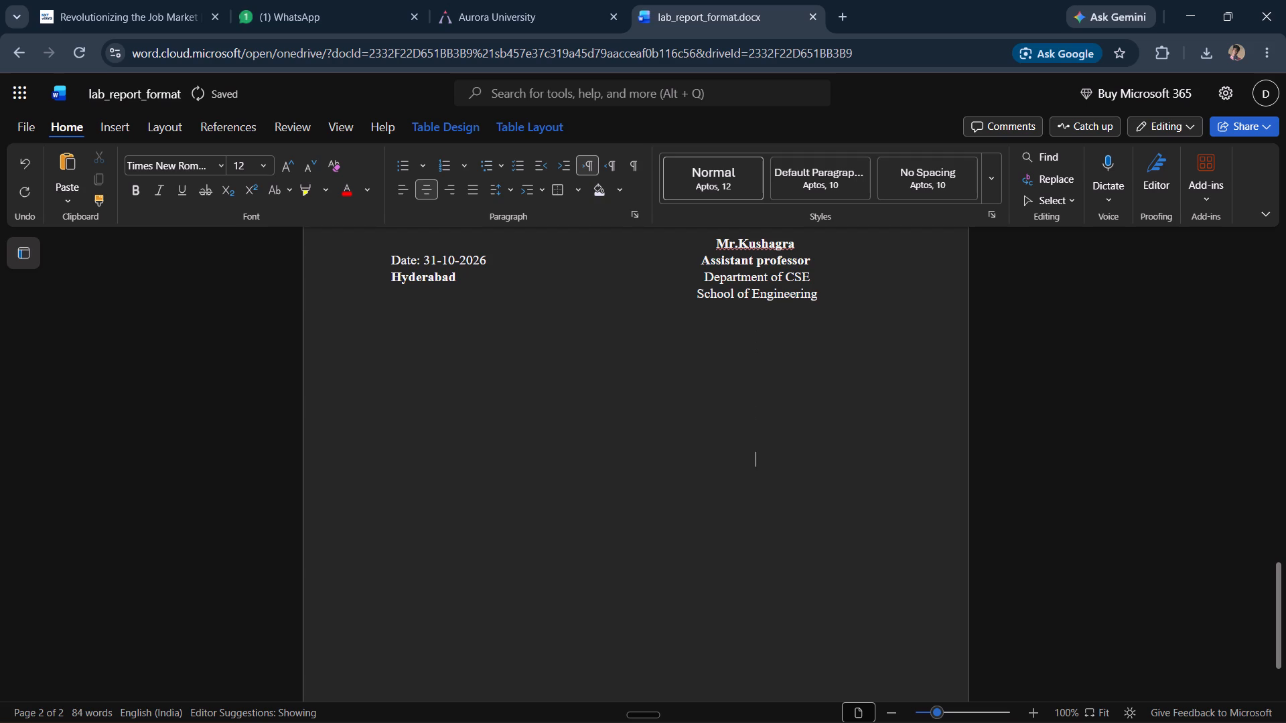
key(Return)
key(Return)
key(Return)
key(Return)
key(Return)
key(Return)
key(Return)
key(Return)
key(Return)
key(Return)
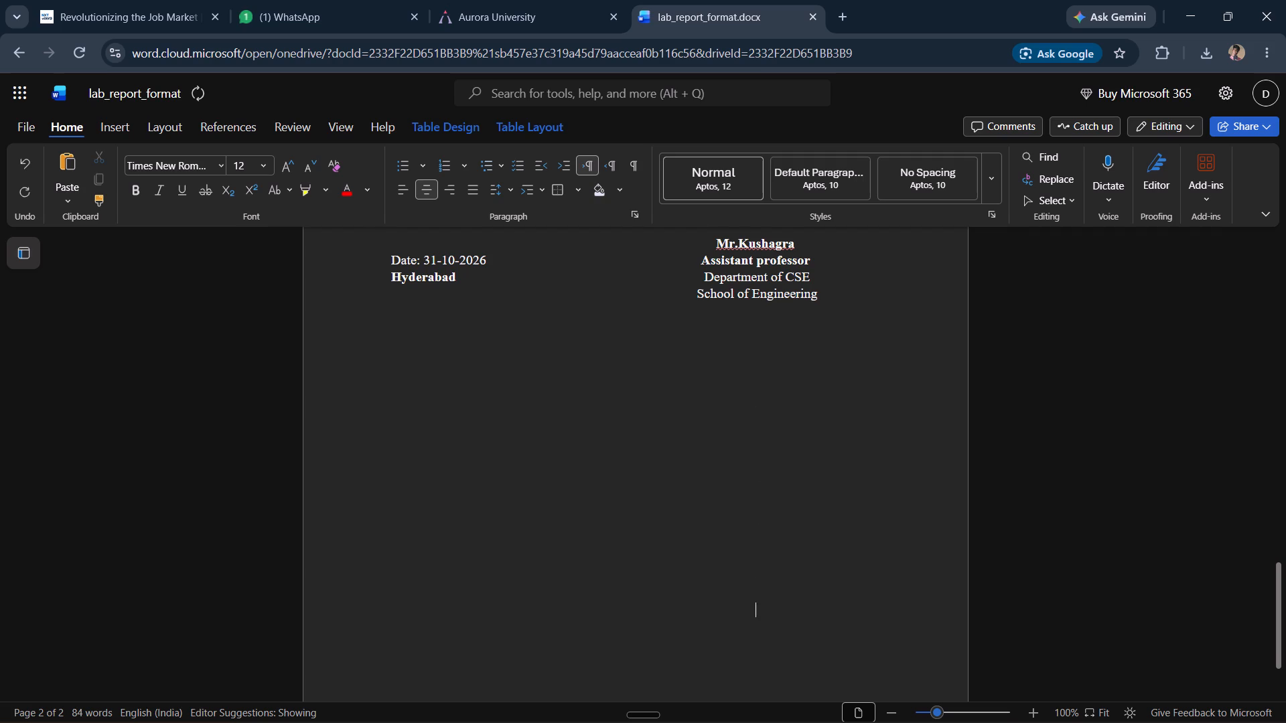
scroll(913, 552, down, 2)
scroll(913, 552, up, 1)
scroll(913, 552, down, 1)
scroll(913, 552, up, 1)
scroll(913, 552, down, 2)
key(Return)
key(Return)
key(Return)
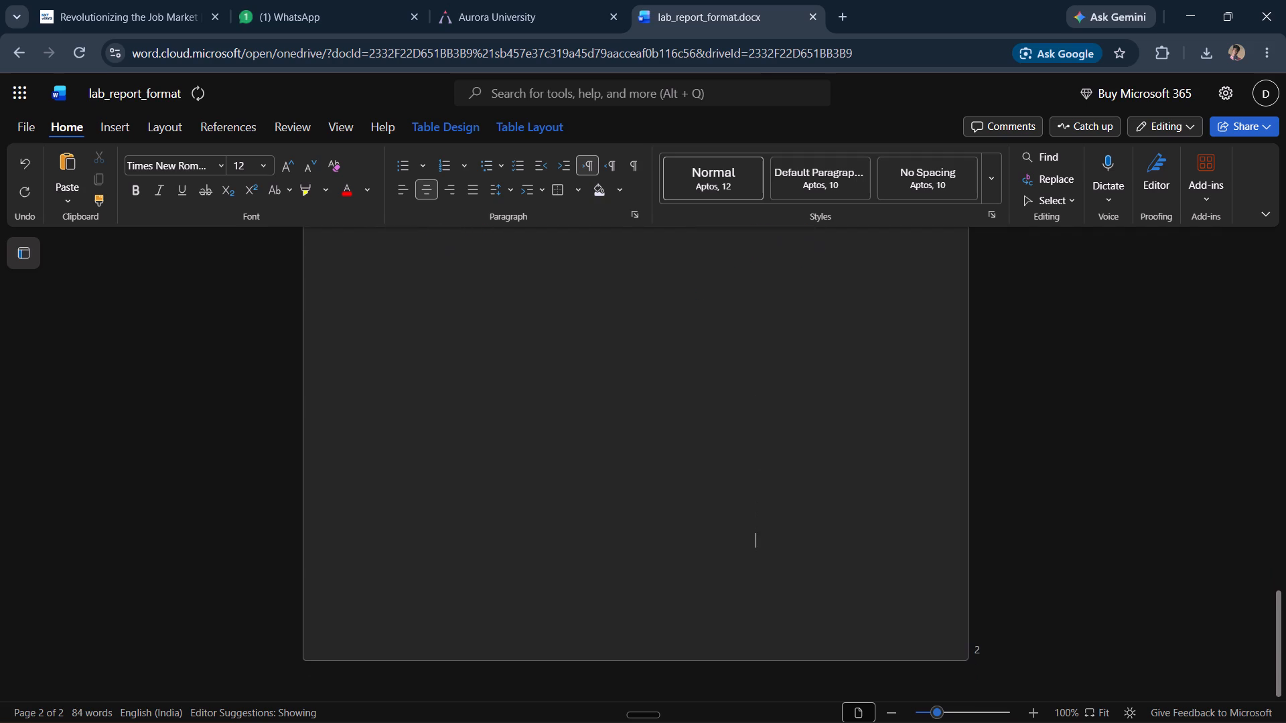
key(Return)
key(Return)
scroll(913, 552, down, 4)
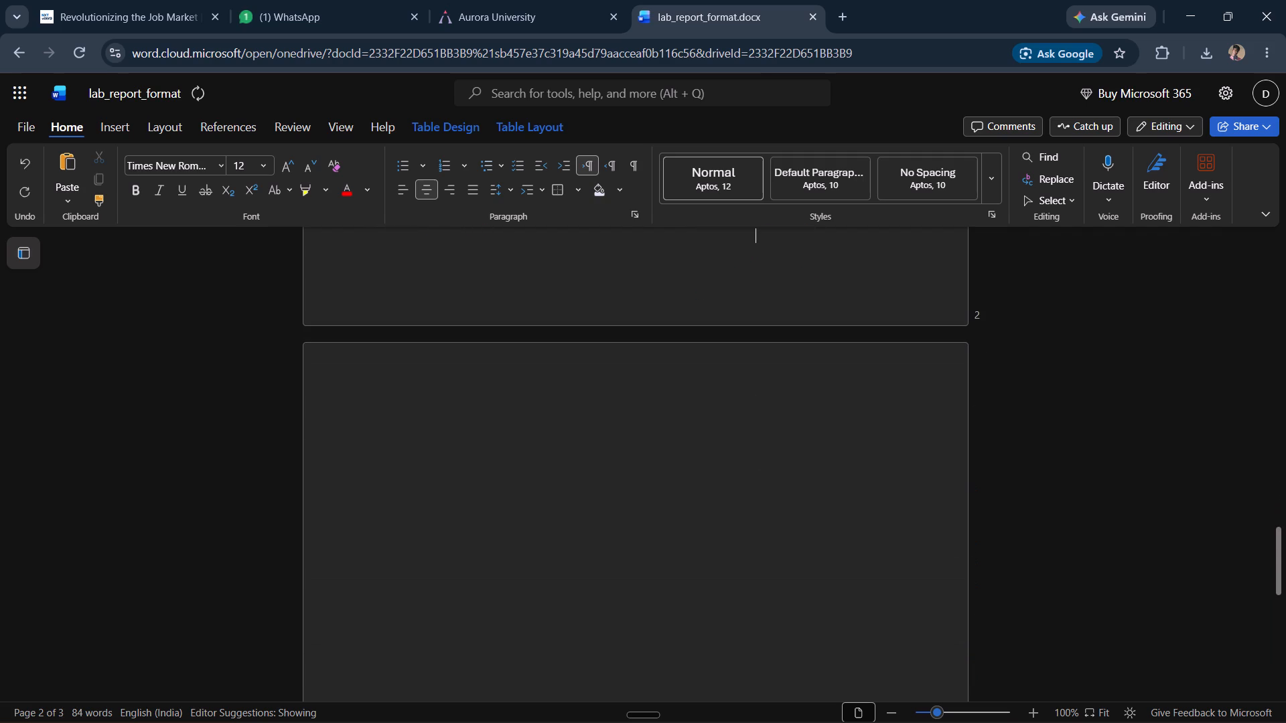
Try to remove the empty lines before the text position on the blank third page.
click(632, 563)
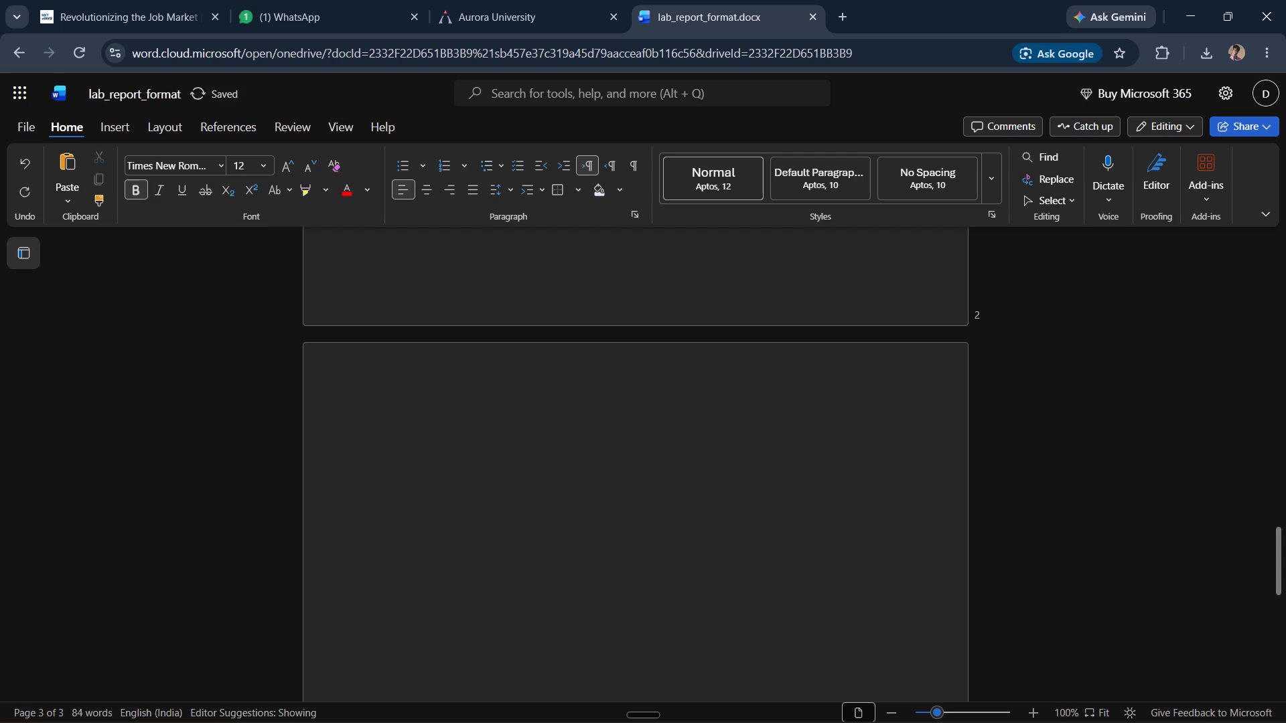
key(BackSpace)
key(BackSpace)
key(BackSpace)
key(BackSpace)
key(BackSpace)
key(BackSpace)
scroll(587, 517, left, 1)
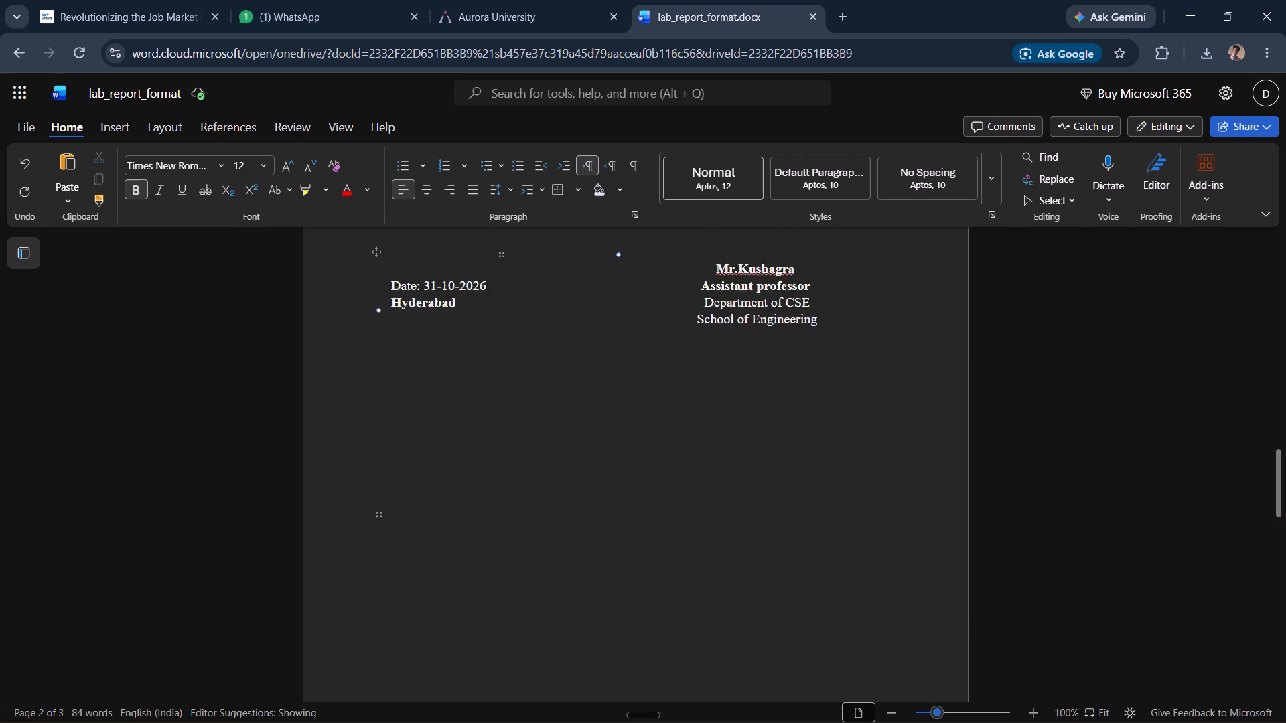
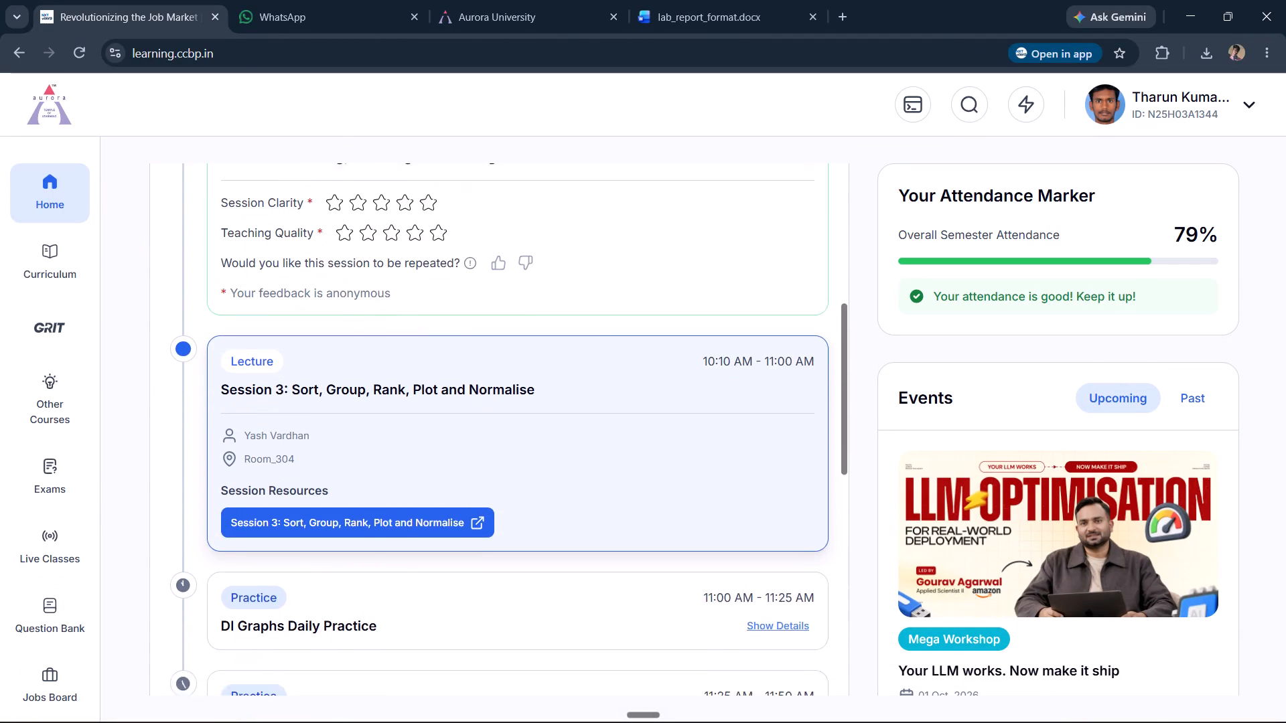
Open the Data Structures Using C++ coding practice for Module V: String Arrays from the learning portal's home page.
scroll(490, 382, up, 6)
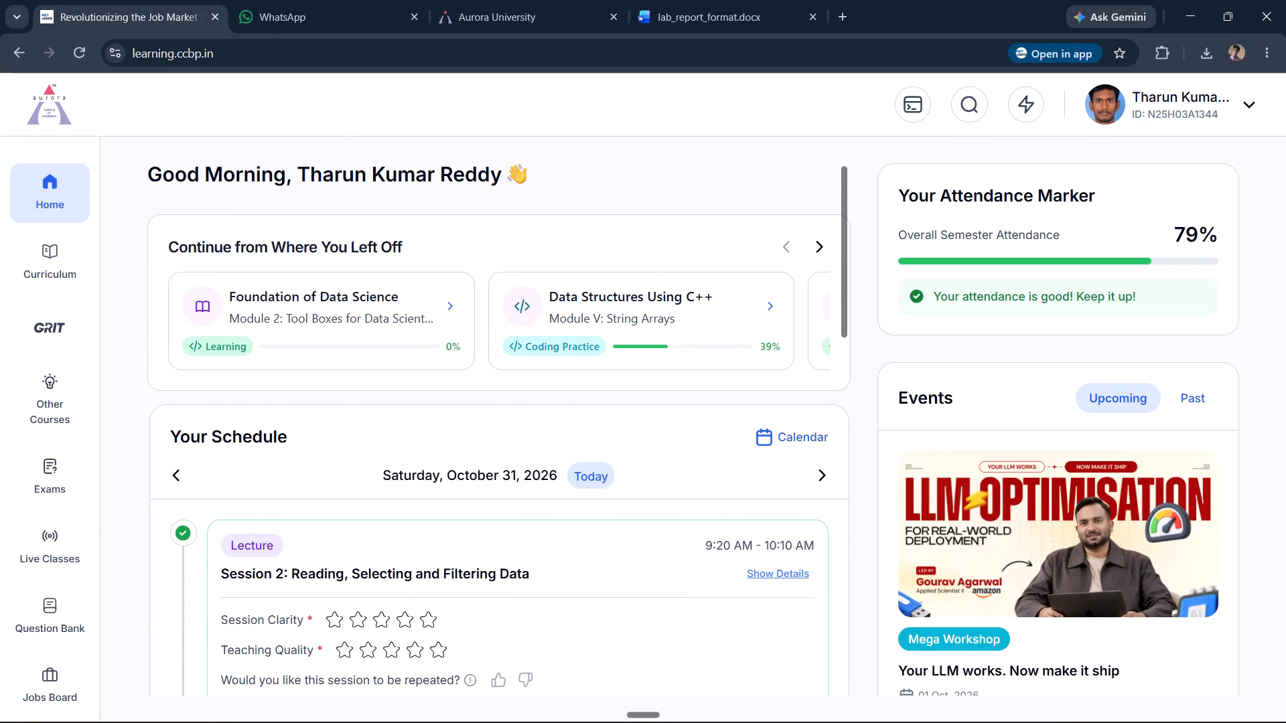
click(636, 341)
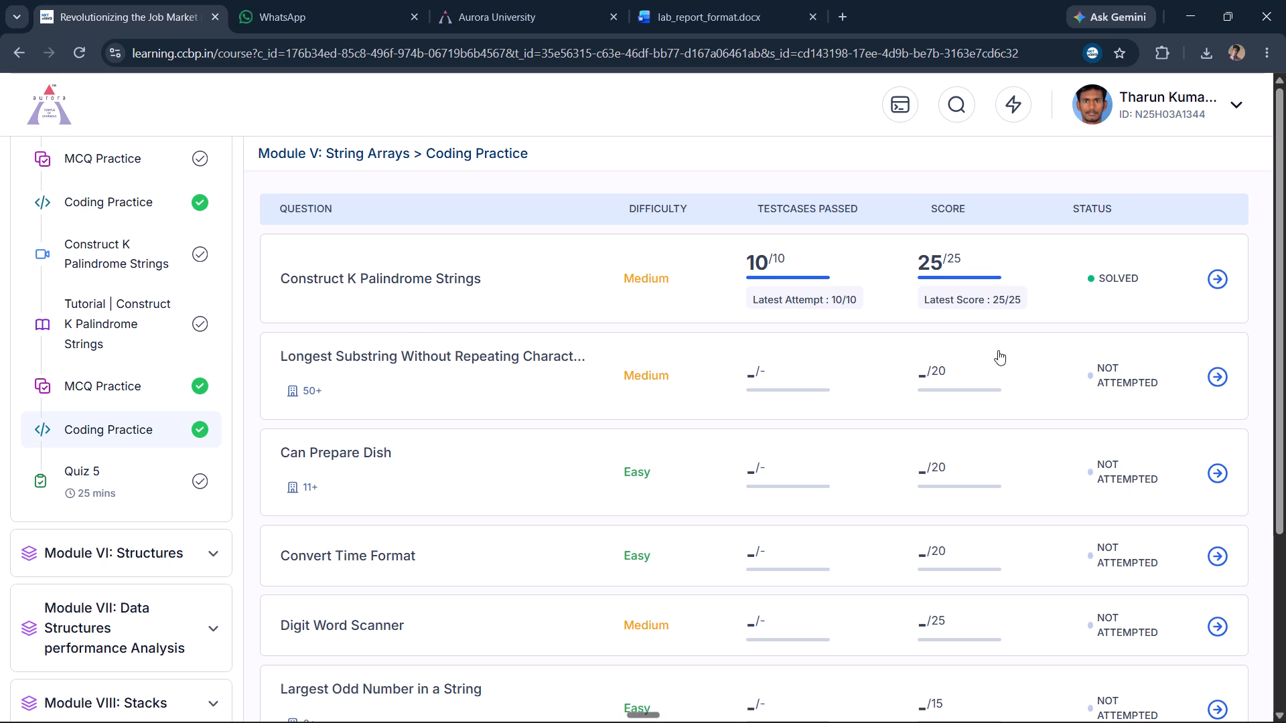
scroll(151, 419, down, 1)
scroll(151, 419, up, 1)
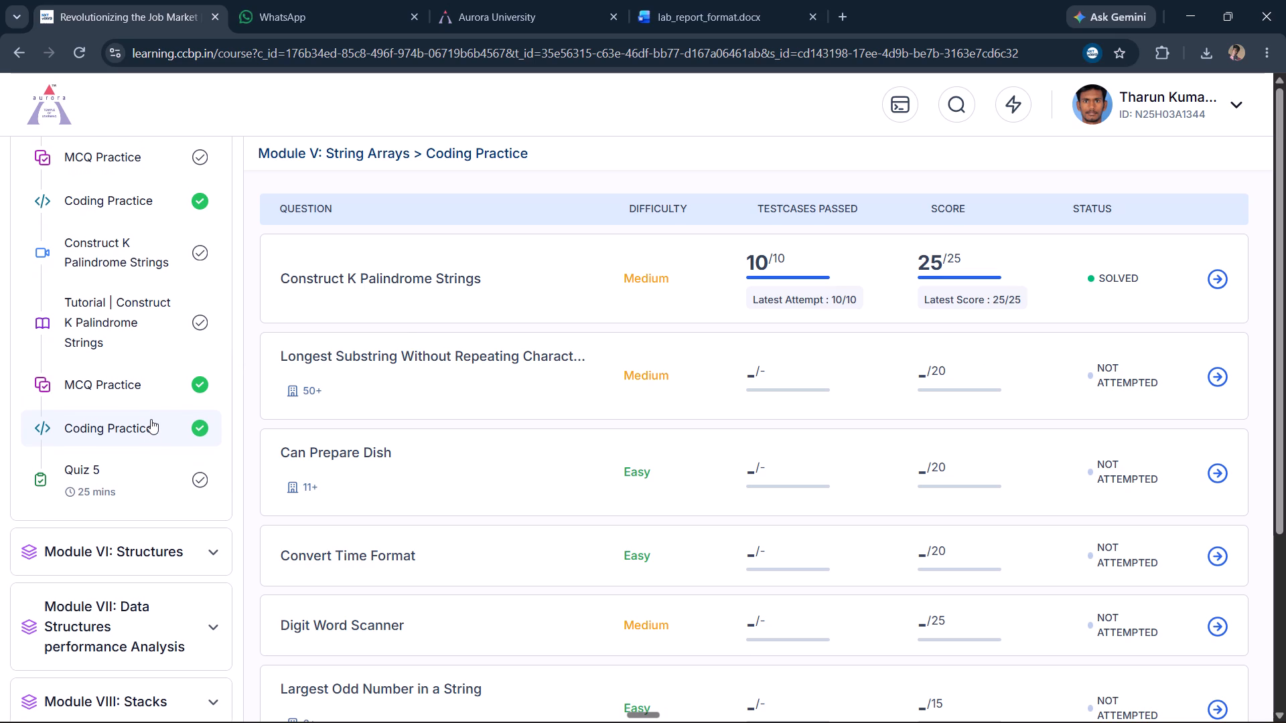
Leave the Module V: String Arrays practice and open the Design and Analysis of Algorithms course from the learning portal's home page.
scroll(163, 416, up, 10)
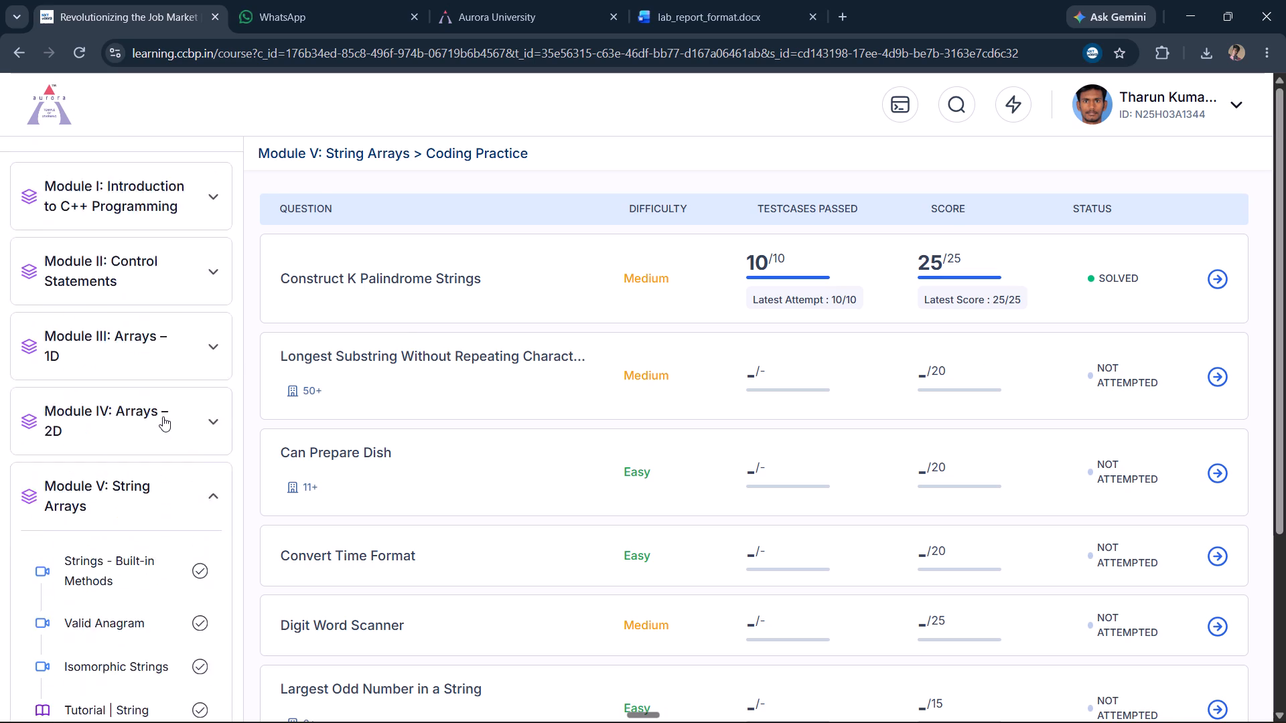
scroll(163, 416, up, 3)
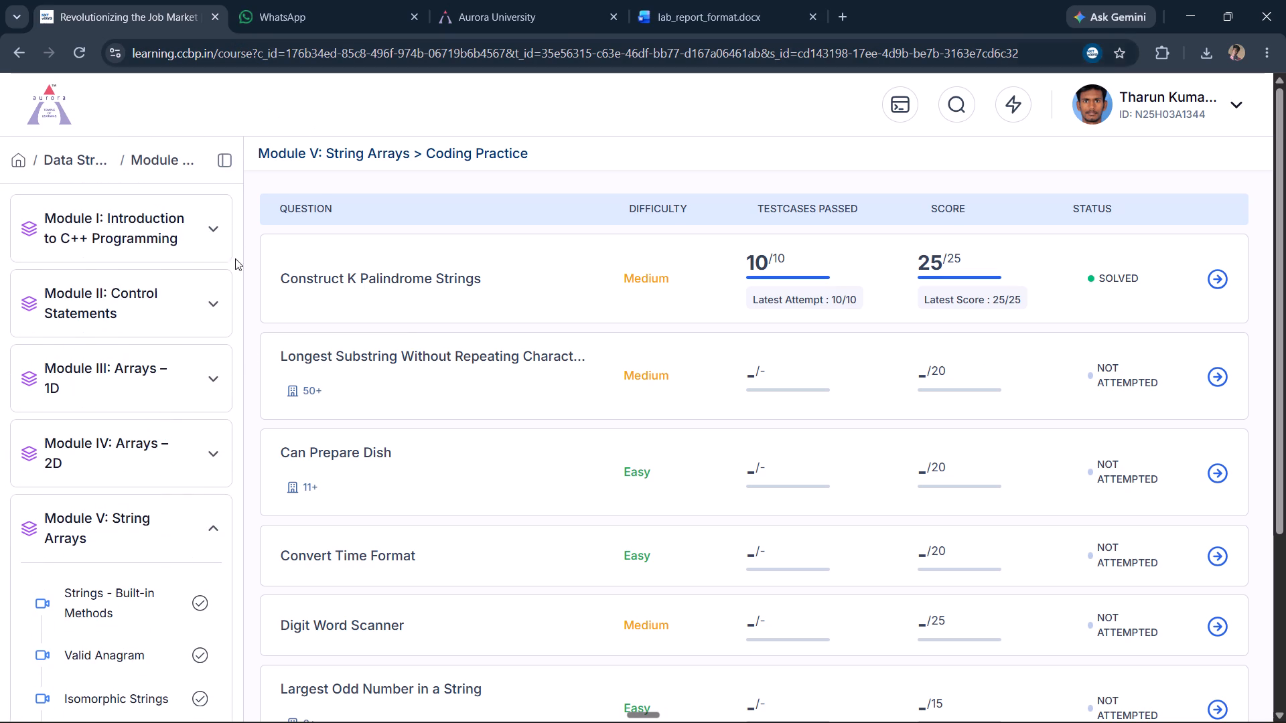
drag(280, 359, 287, 359)
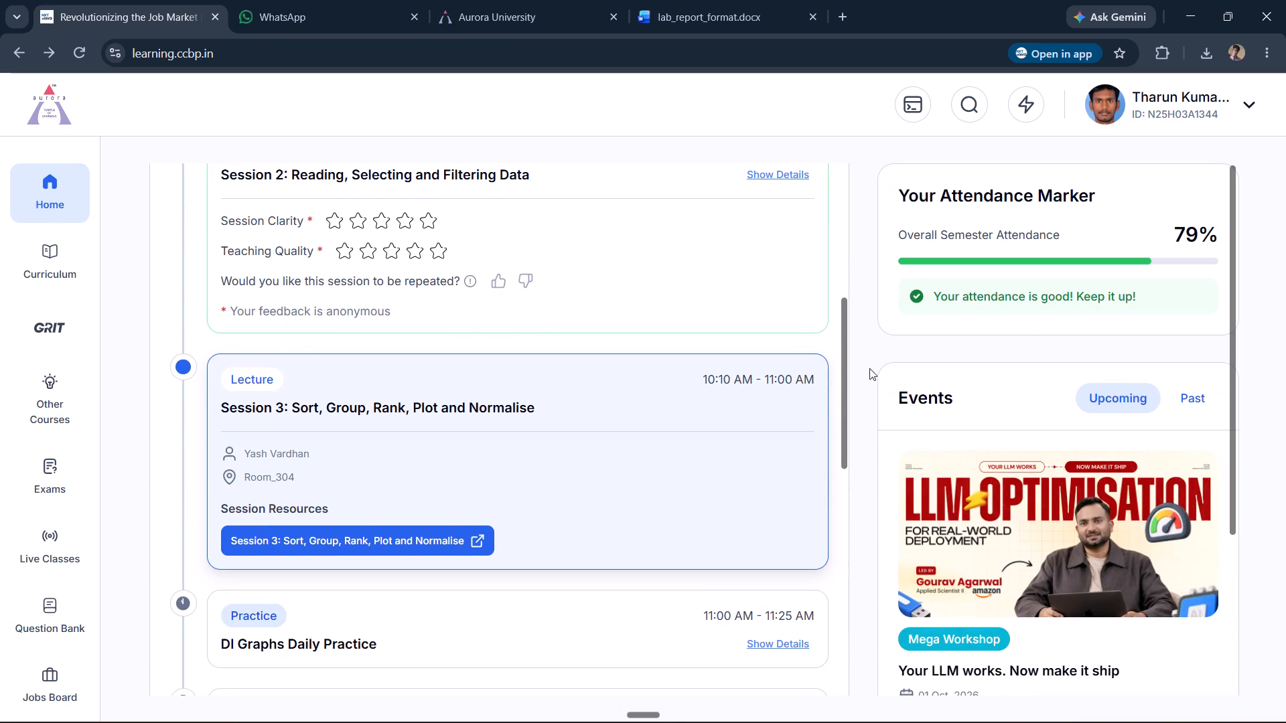
scroll(856, 359, up, 20)
drag(718, 321, 494, 323)
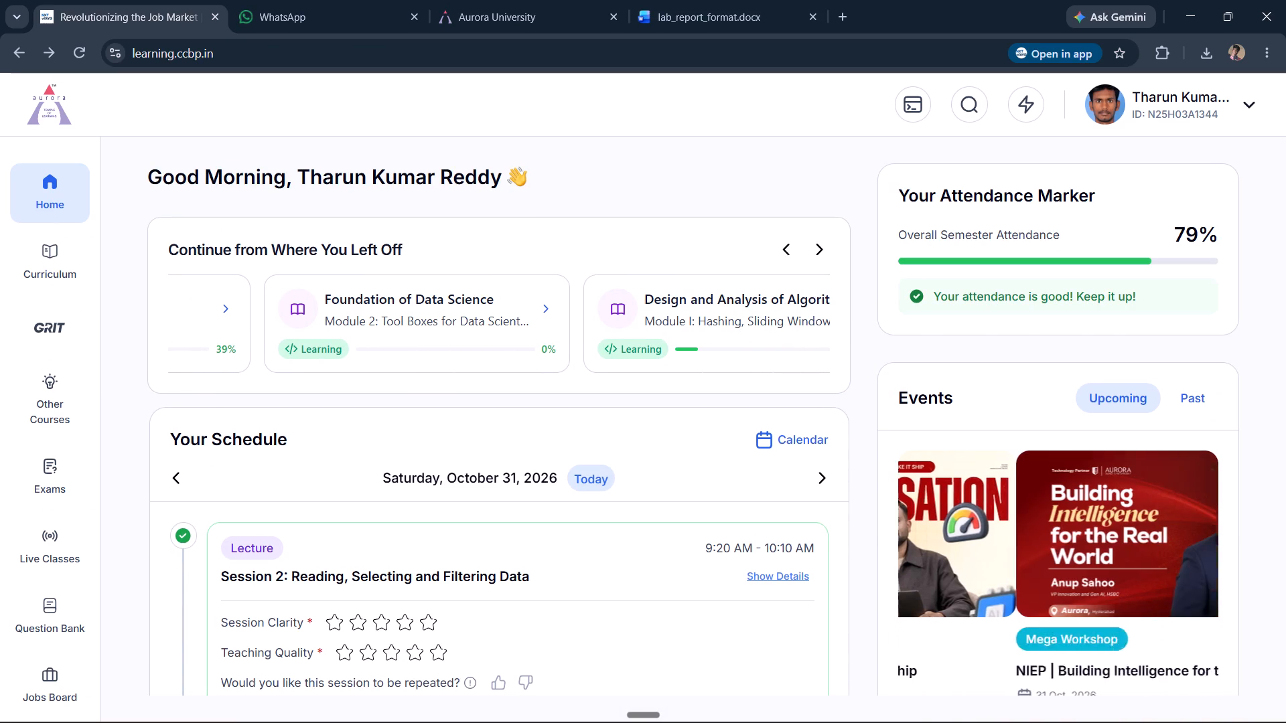
click(786, 337)
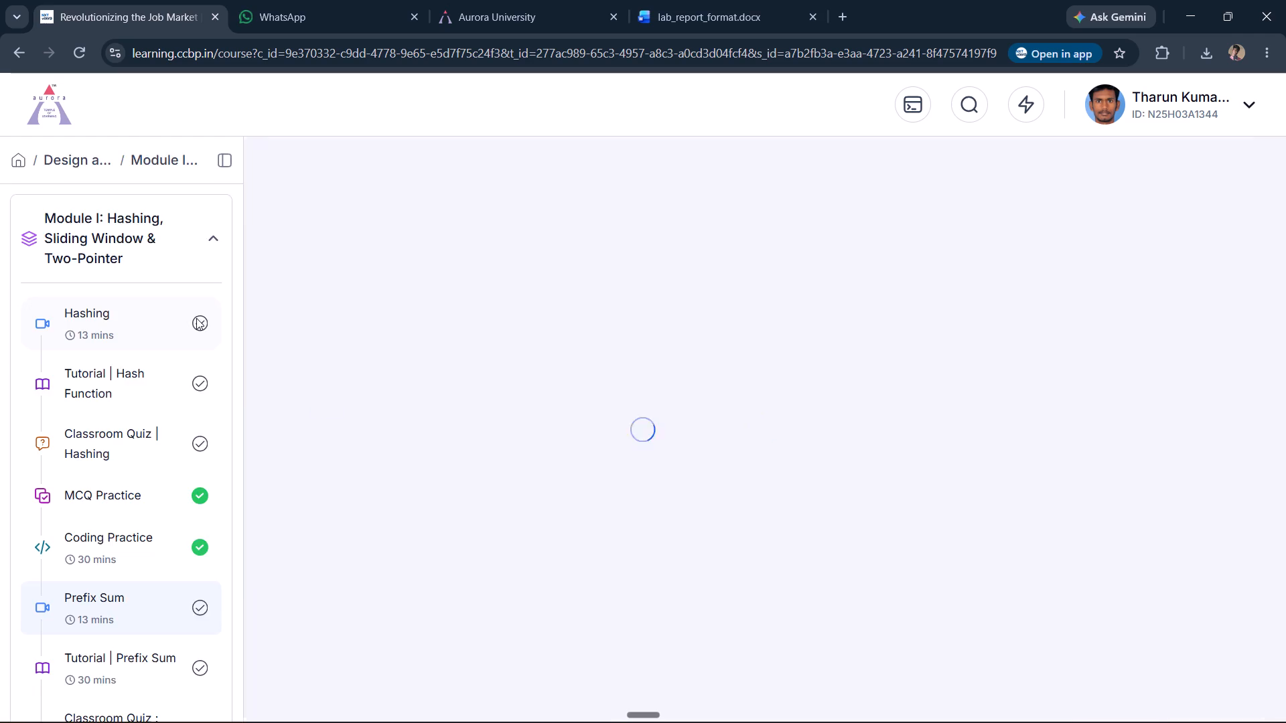
Open the first Coding Practice, the one following the Hashing lessons, in Module I: Hashing, Sliding Window & Two-Pointer.
click(29, 171)
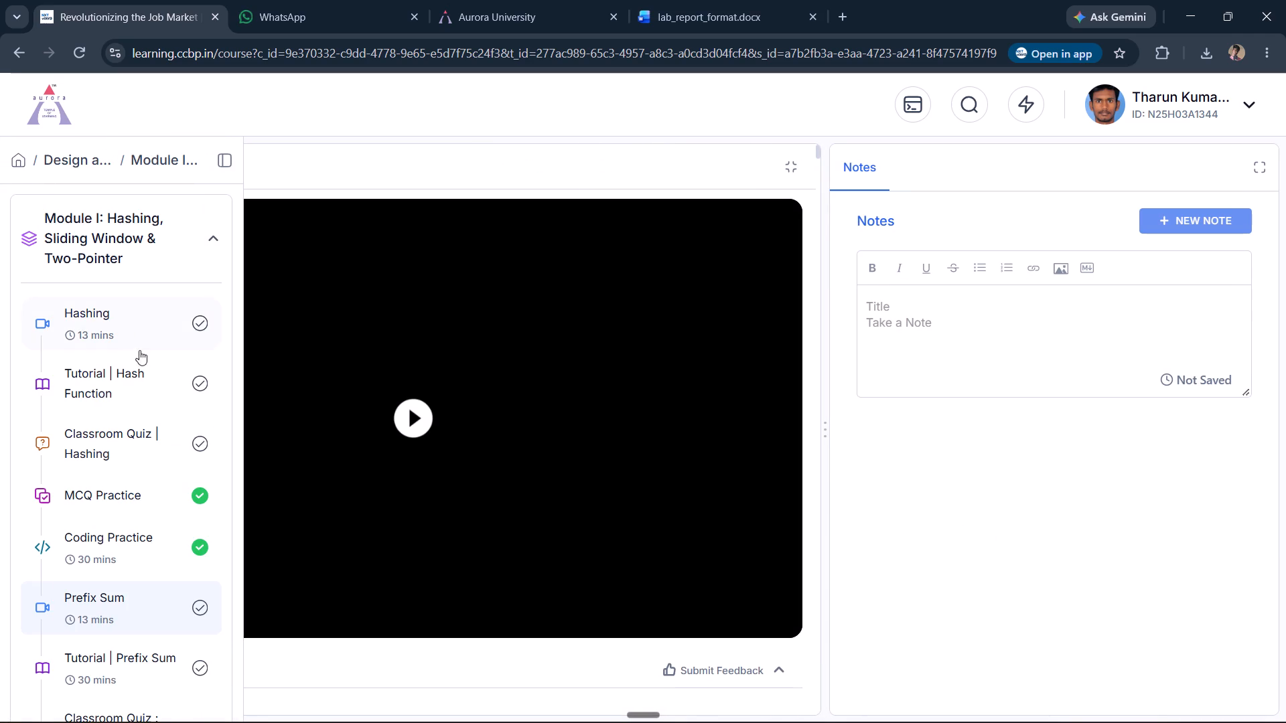
click(138, 540)
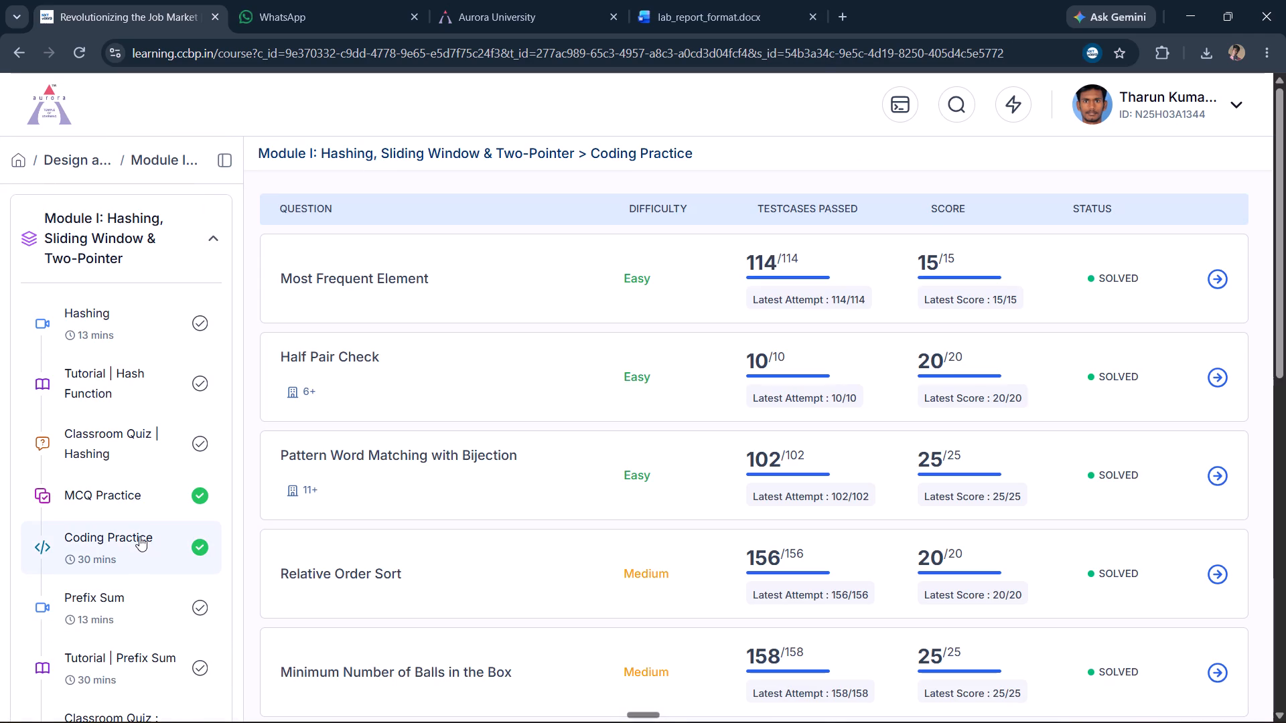
Look through Module I's lesson list and the Hashing MCQ Practice, returning to the first Coding Practice question list.
scroll(139, 536, down, 1)
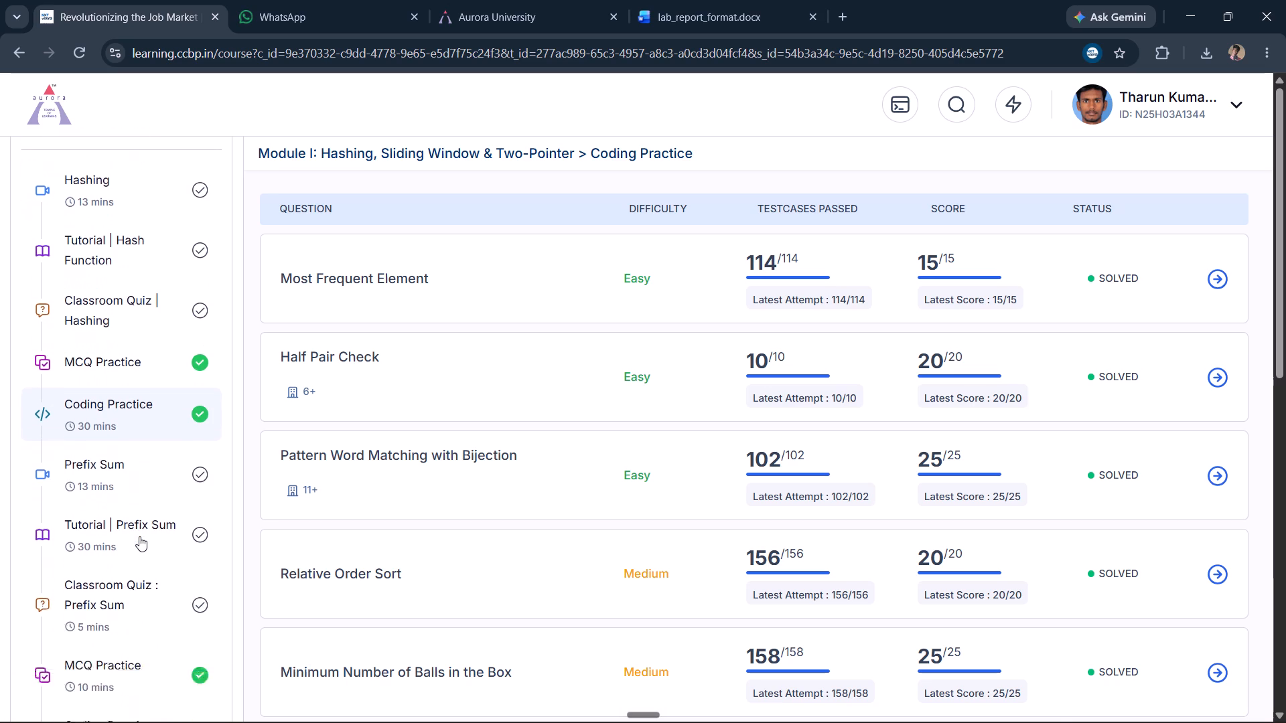
scroll(139, 536, down, 2)
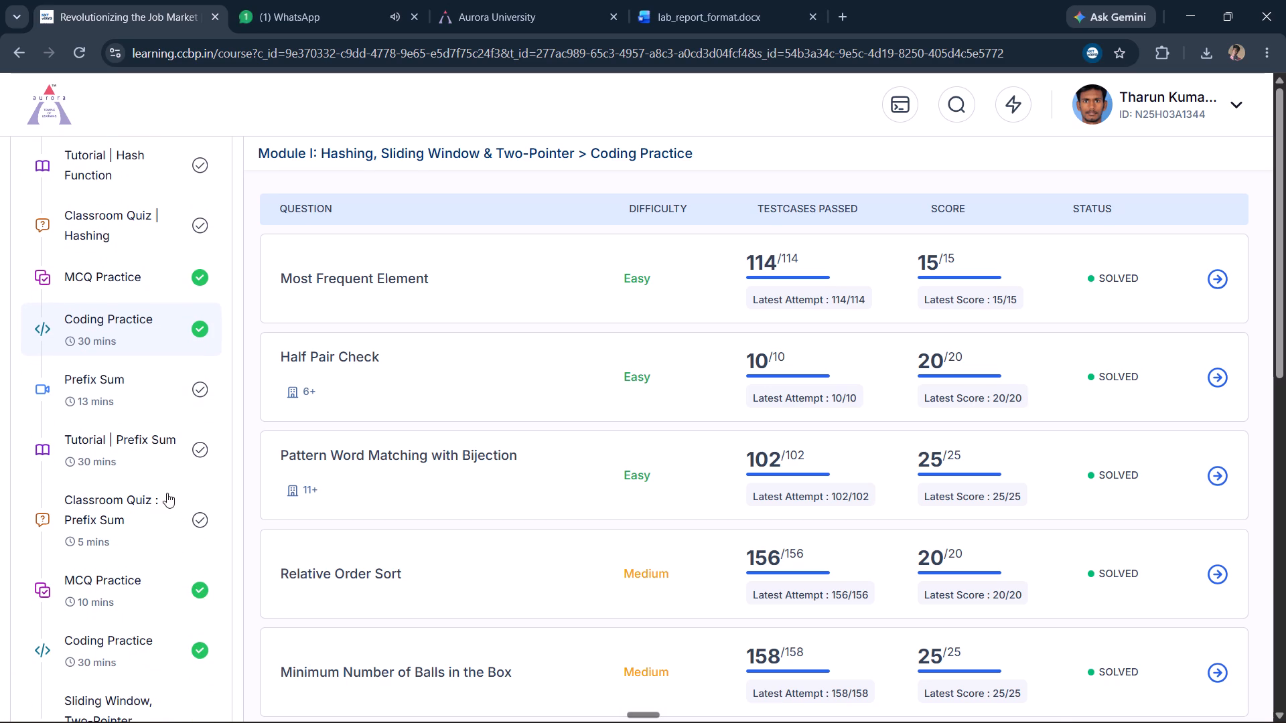
scroll(161, 486, right, 1)
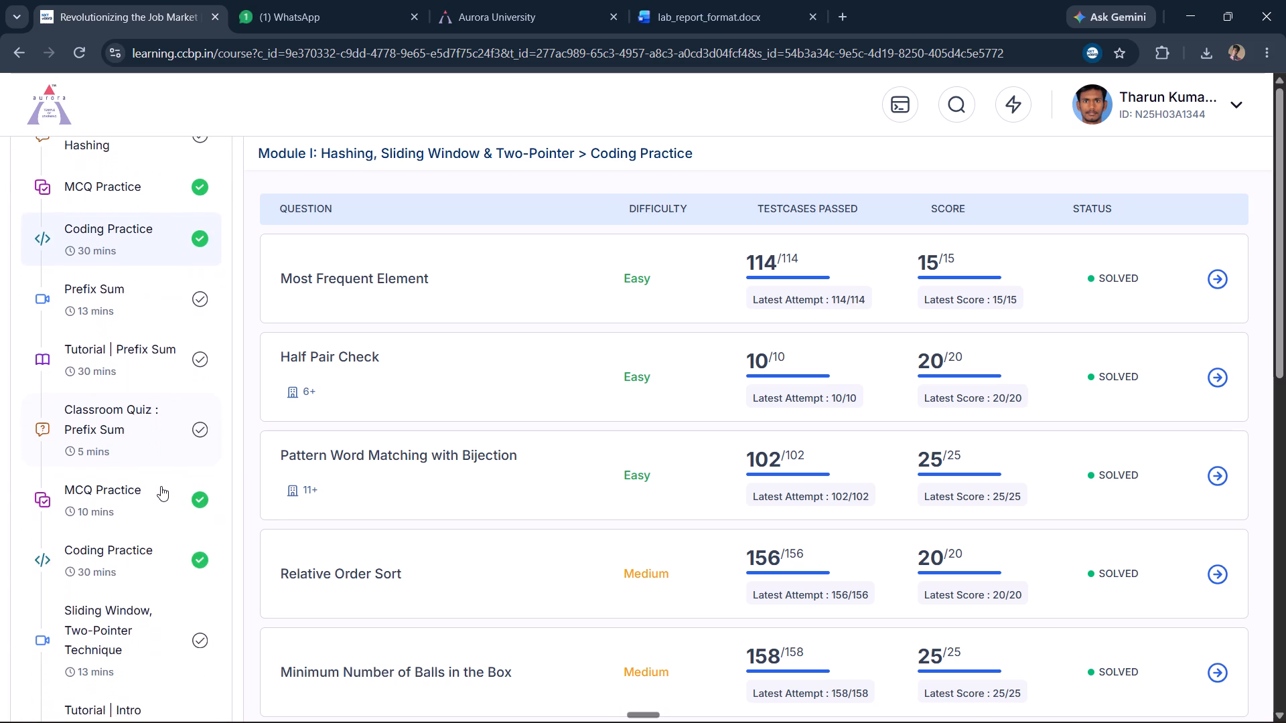
scroll(161, 486, down, 13)
scroll(159, 467, up, 1)
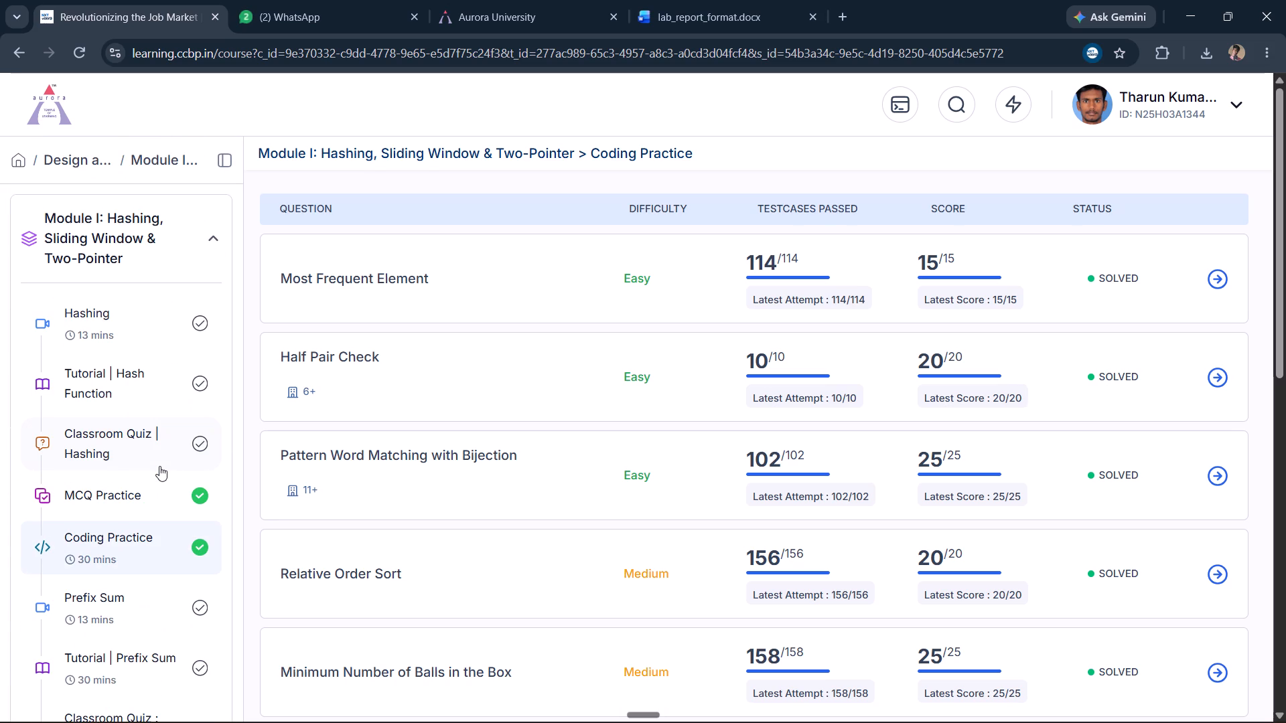
click(155, 499)
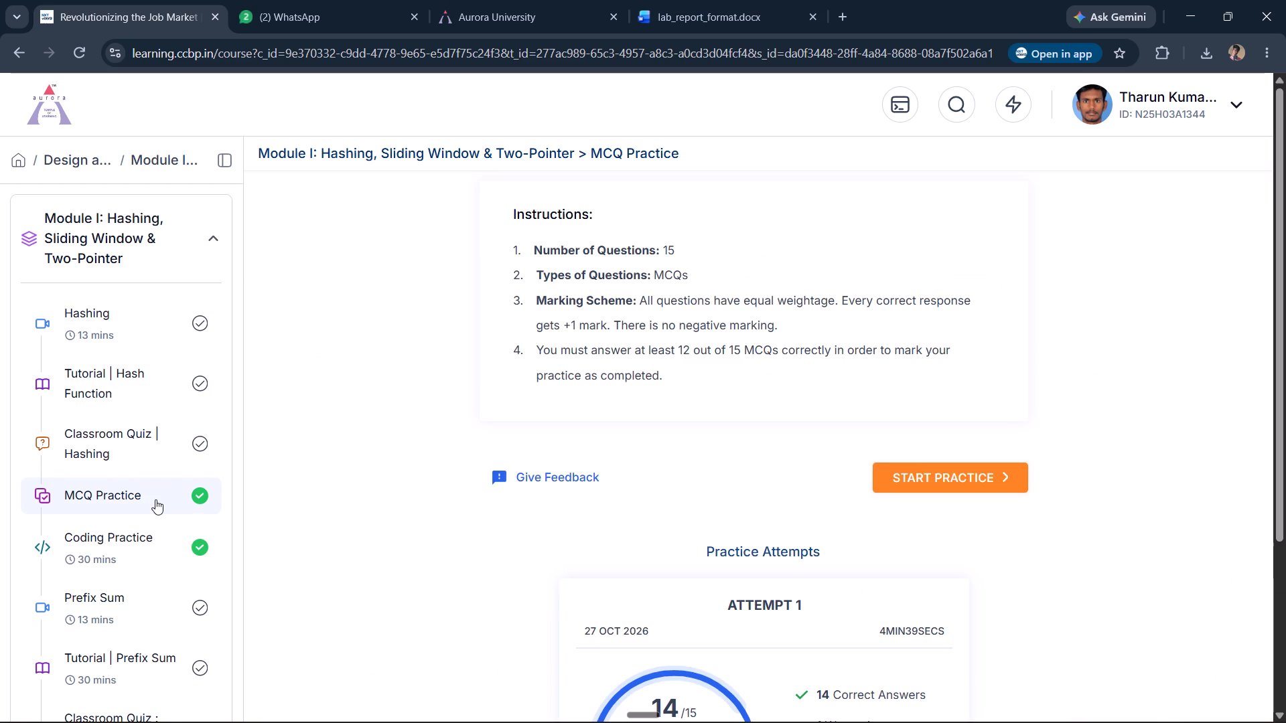
click(141, 540)
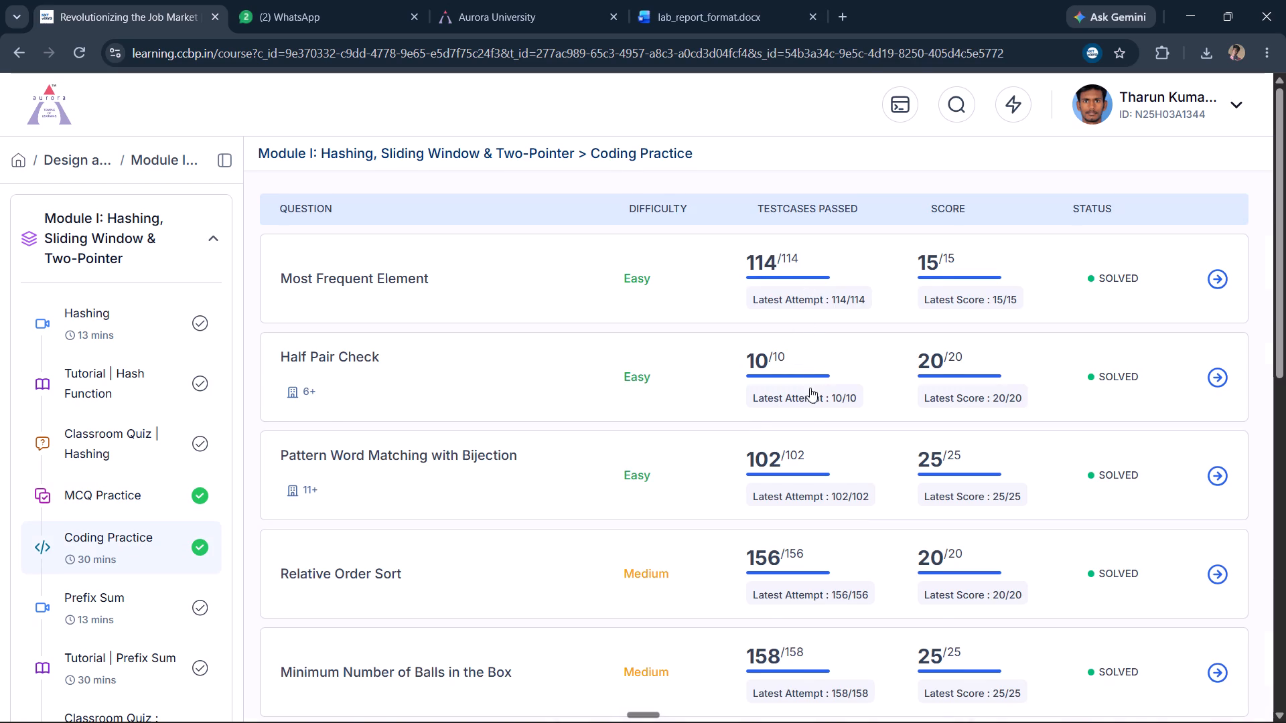
Look through the Hashing Coding Practice question list in Module I for questions suitable for the lab report.
scroll(806, 400, down, 14)
scroll(806, 400, up, 11)
scroll(441, 362, down, 1)
scroll(441, 362, up, 1)
scroll(443, 364, down, 1)
scroll(488, 406, down, 3)
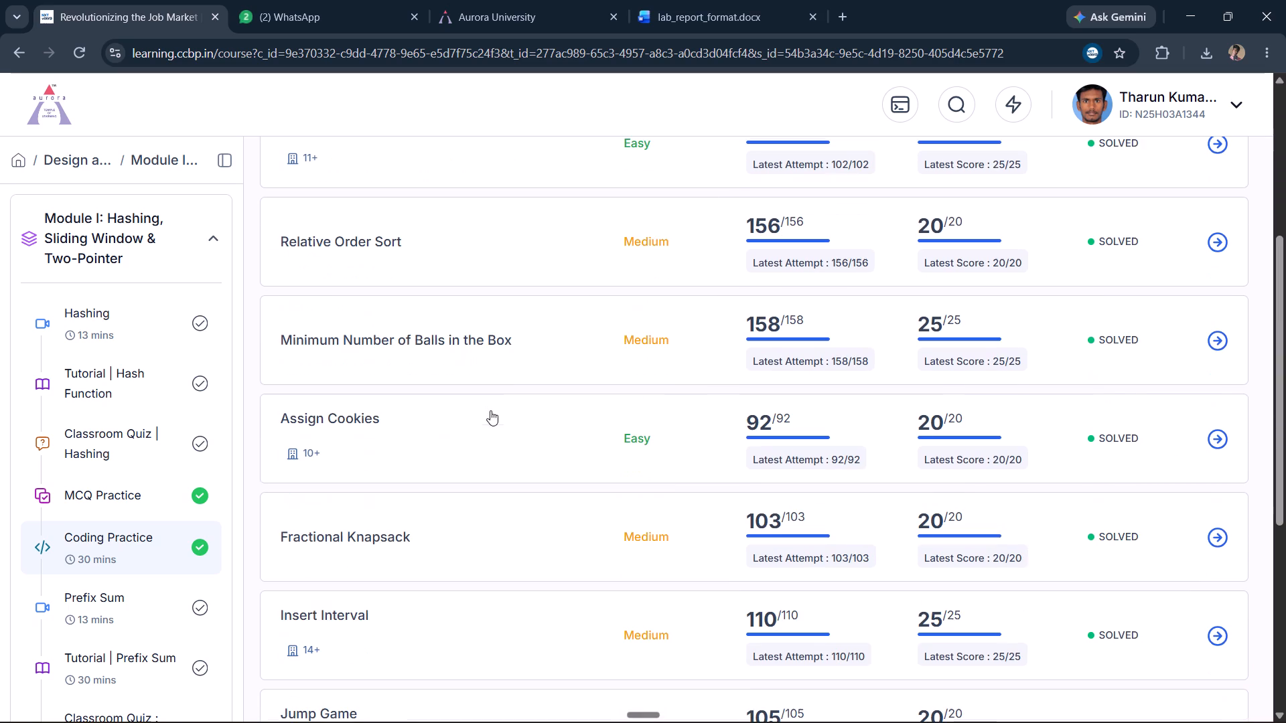
scroll(583, 396, up, 1)
scroll(583, 396, down, 2)
scroll(583, 396, up, 1)
scroll(583, 396, down, 1)
scroll(583, 396, up, 2)
scroll(583, 396, down, 1)
scroll(583, 396, up, 3)
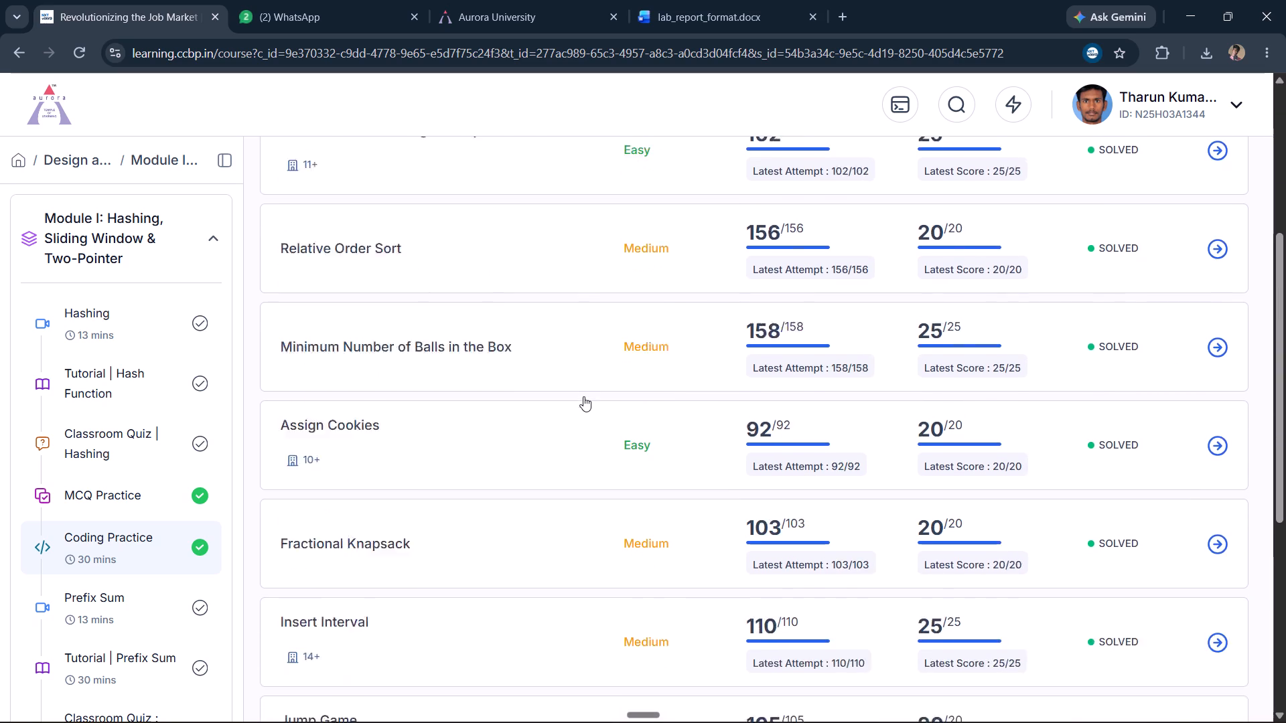
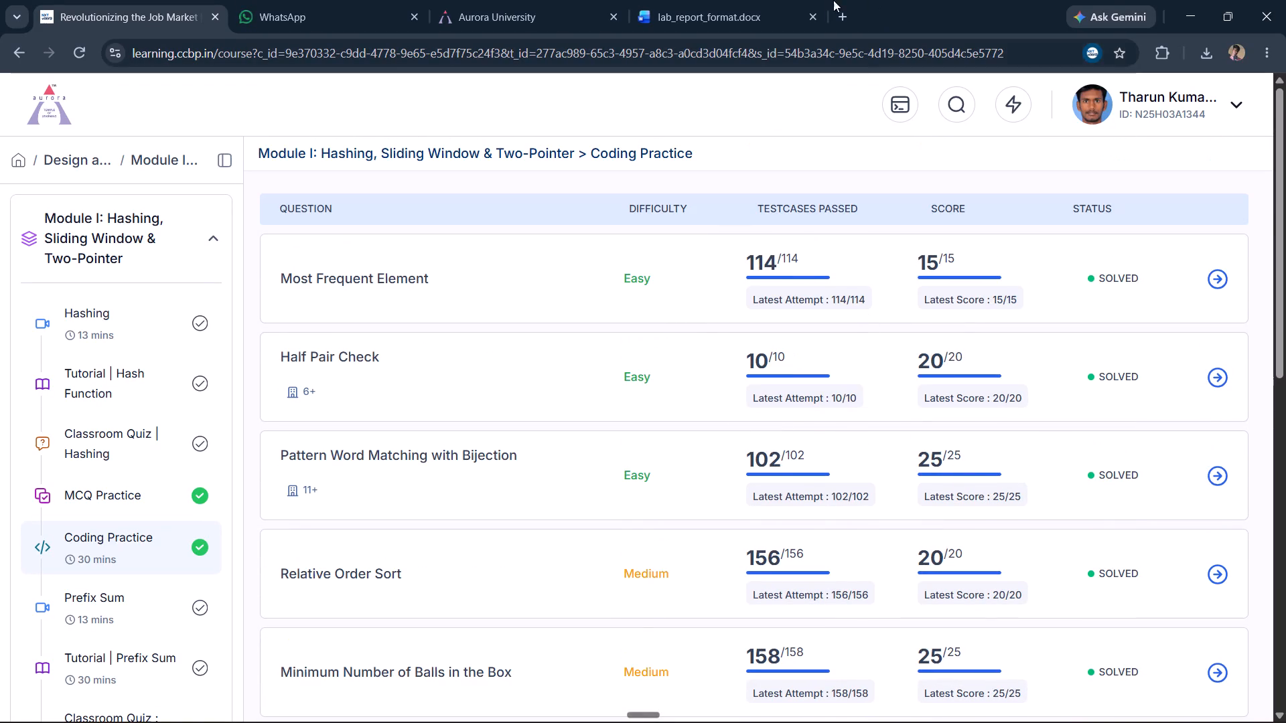
Move the learning portal's browser tab so that it sits directly beside the lab_report_format.docx tab.
click(760, 2)
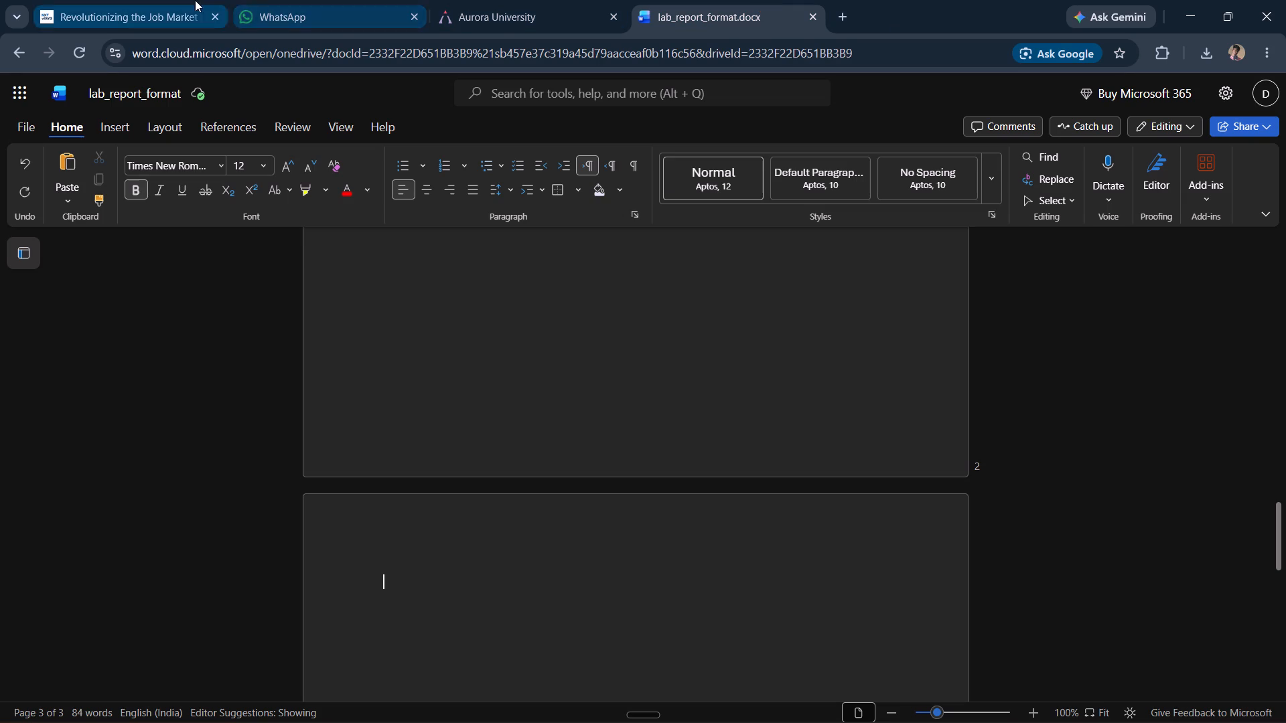
drag(184, 2, 521, 0)
click(519, 0)
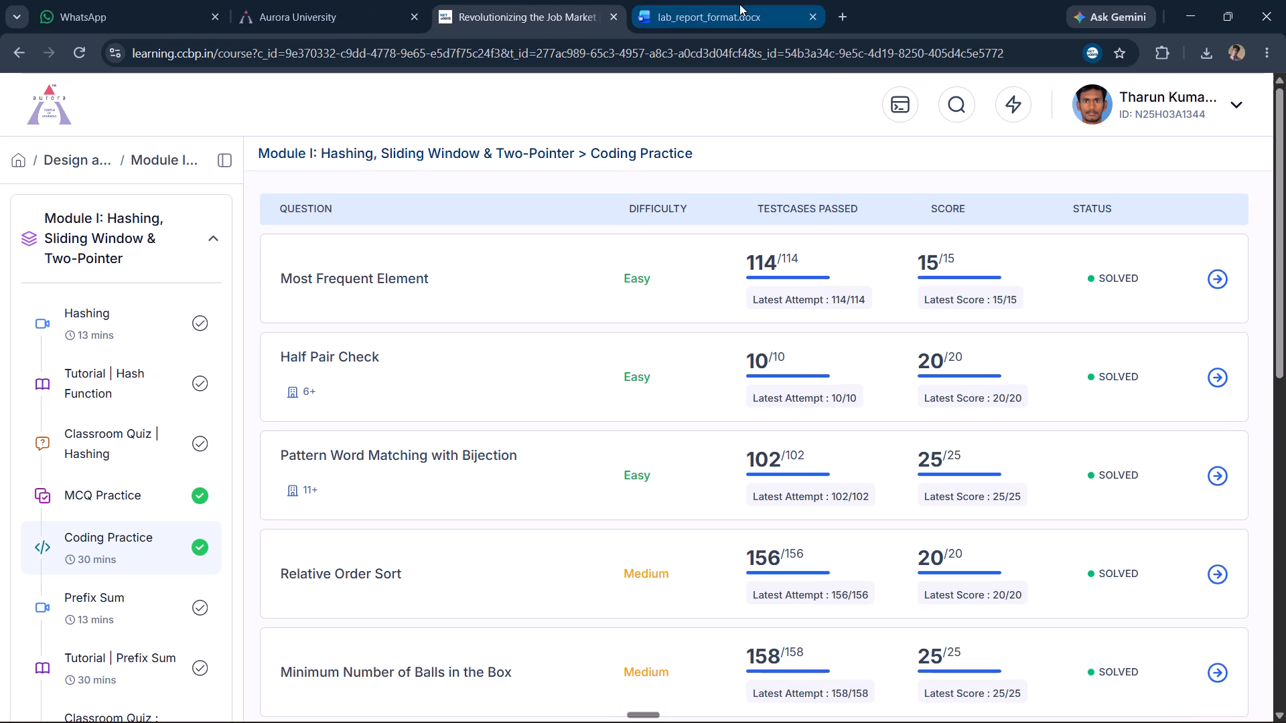
Open the Most Frequent Element question from the Coding Practice list and try to select its title.
click(503, 282)
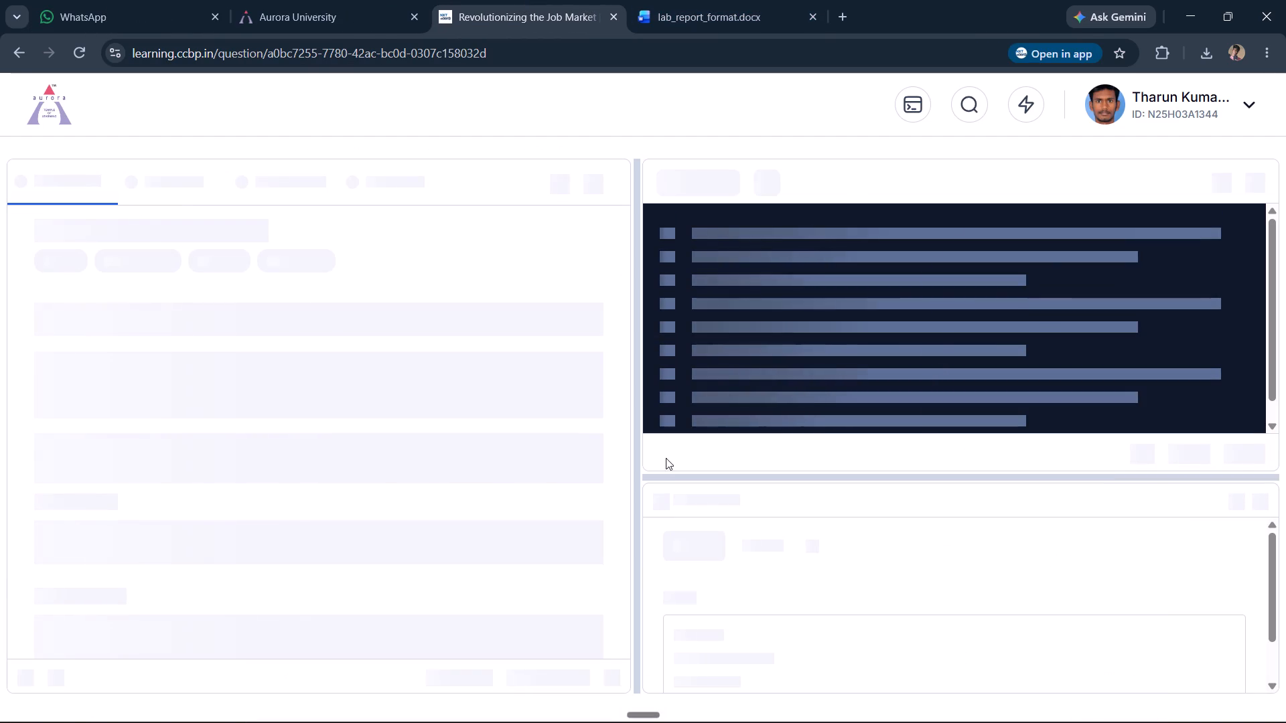
drag(40, 243, 283, 253)
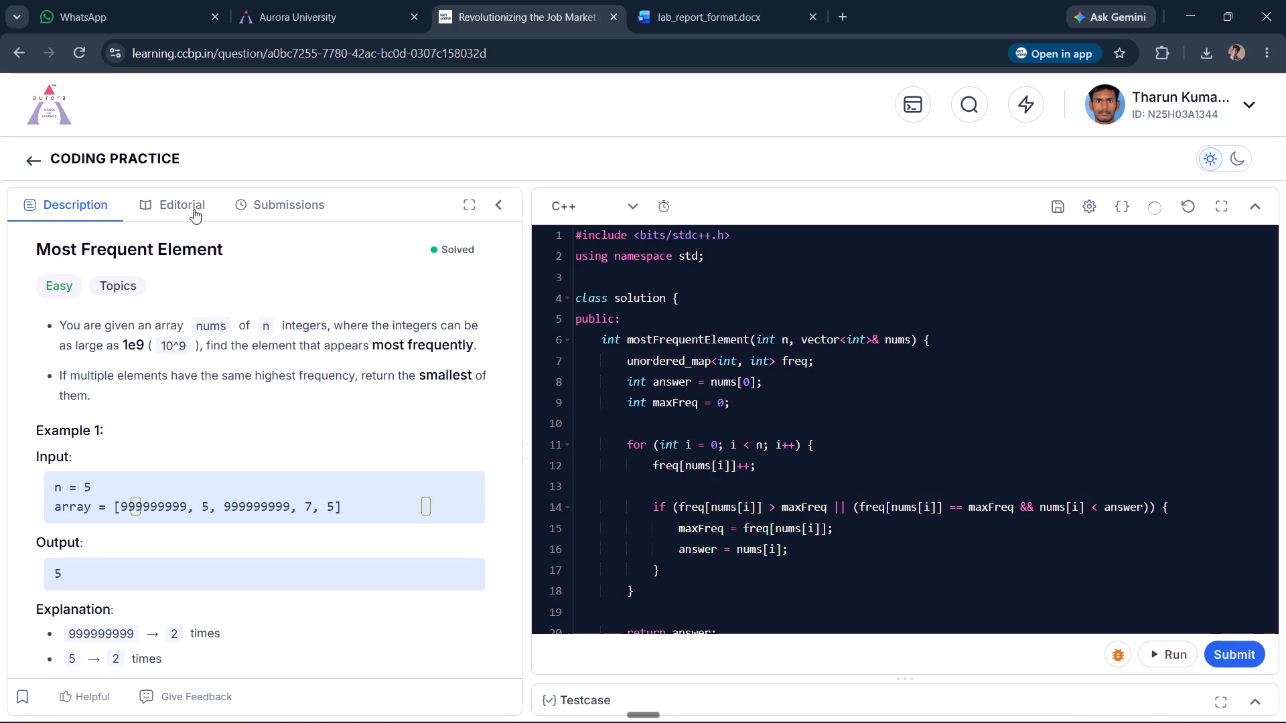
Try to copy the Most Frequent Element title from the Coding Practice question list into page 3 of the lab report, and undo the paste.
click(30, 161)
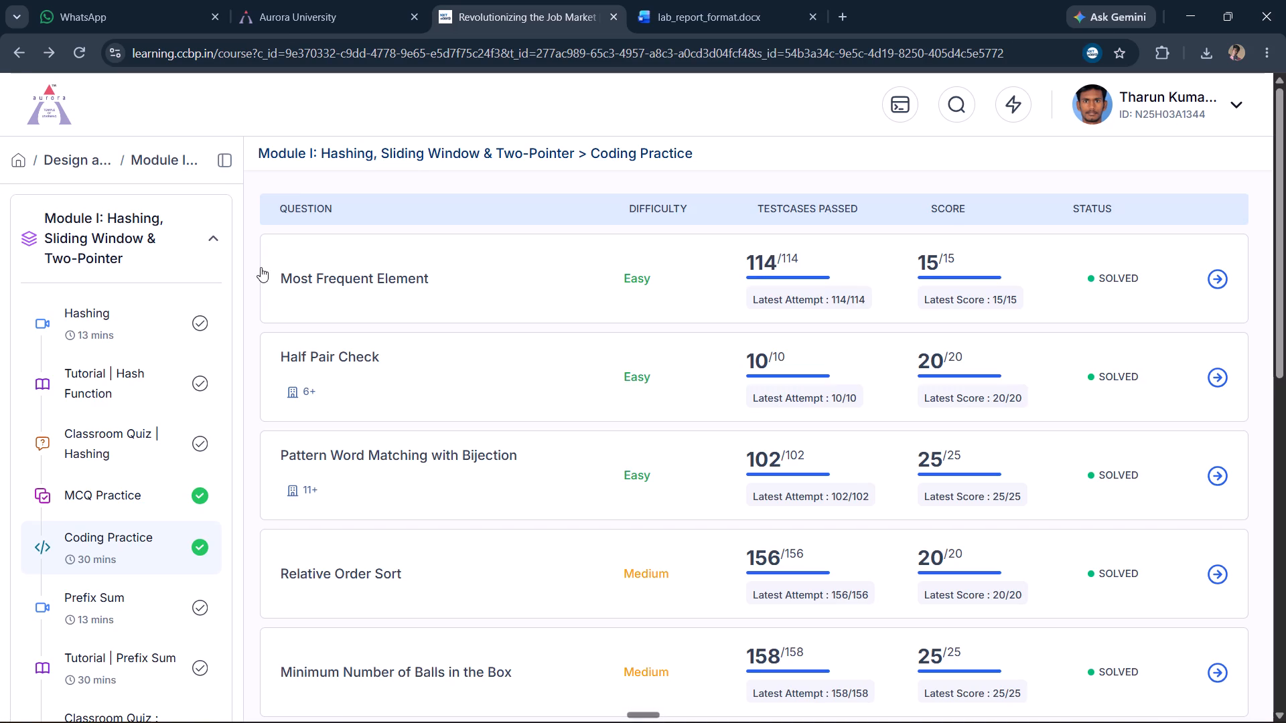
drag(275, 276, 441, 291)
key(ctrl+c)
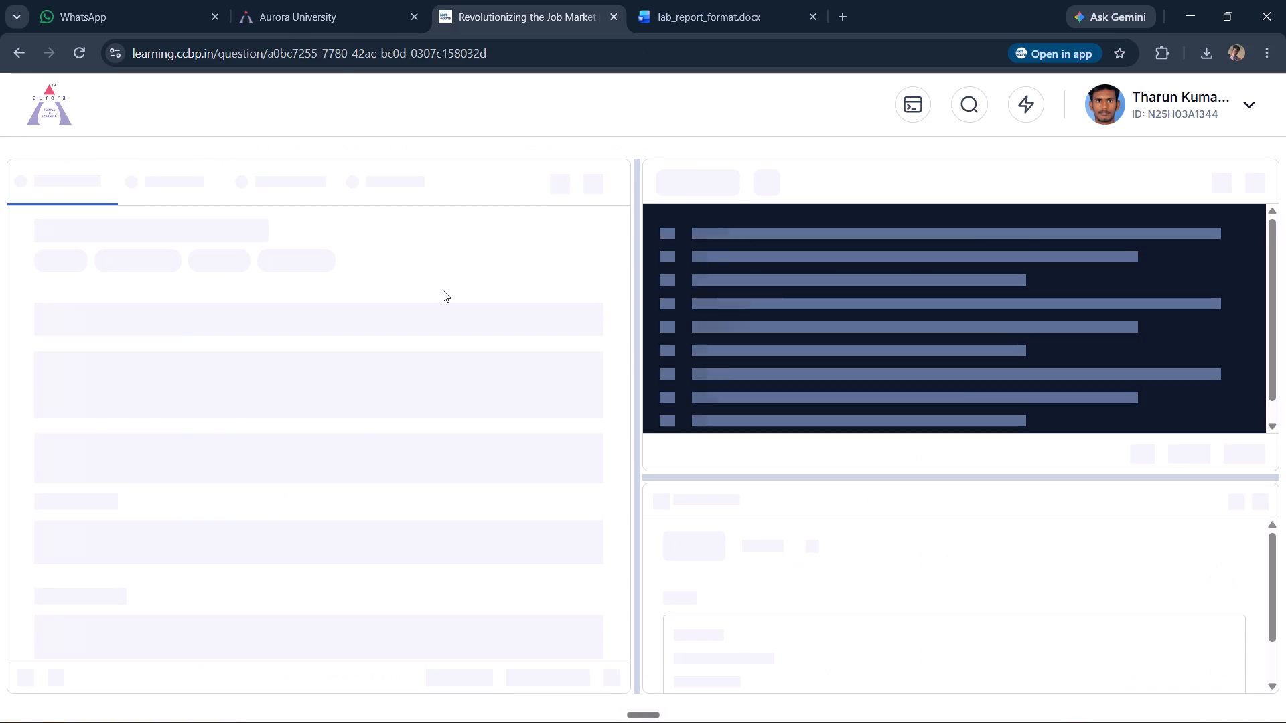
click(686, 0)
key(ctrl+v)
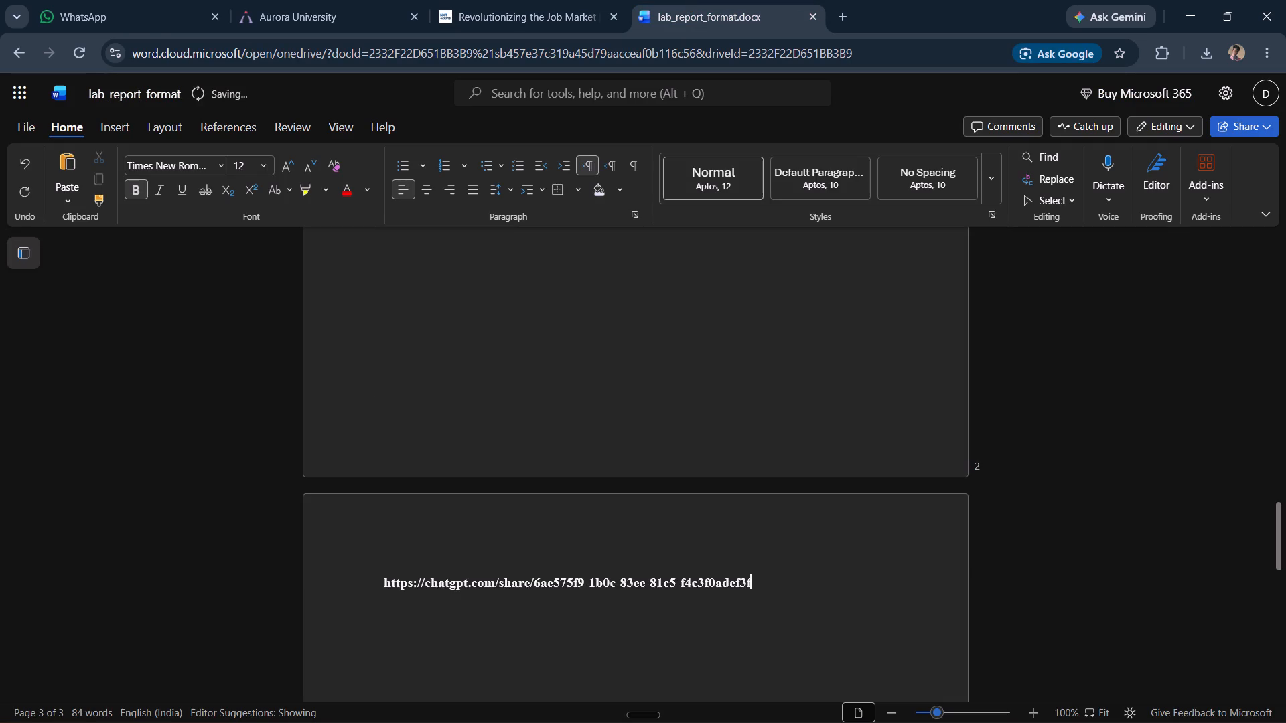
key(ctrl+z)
Copy the title "Most Frequent Element" from the question's editorial and paste it as the heading on page 3 of the lab report.
click(526, 0)
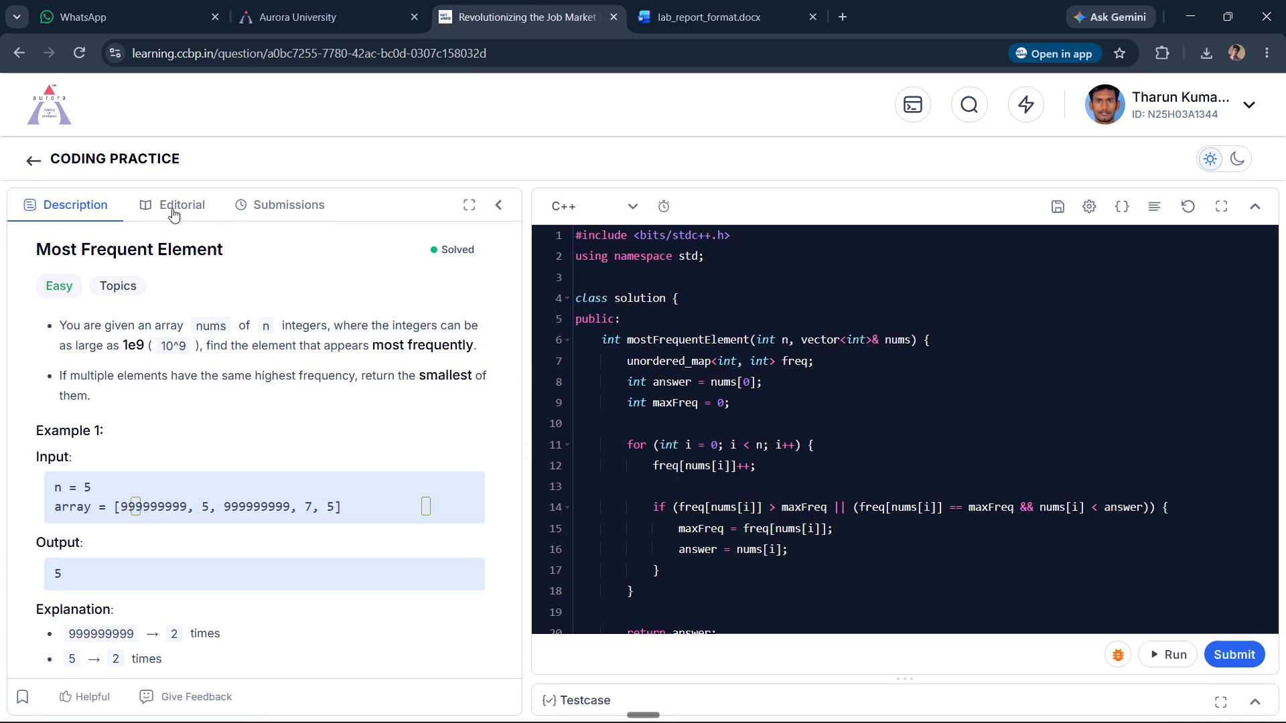
click(190, 210)
drag(271, 269, 6, 270)
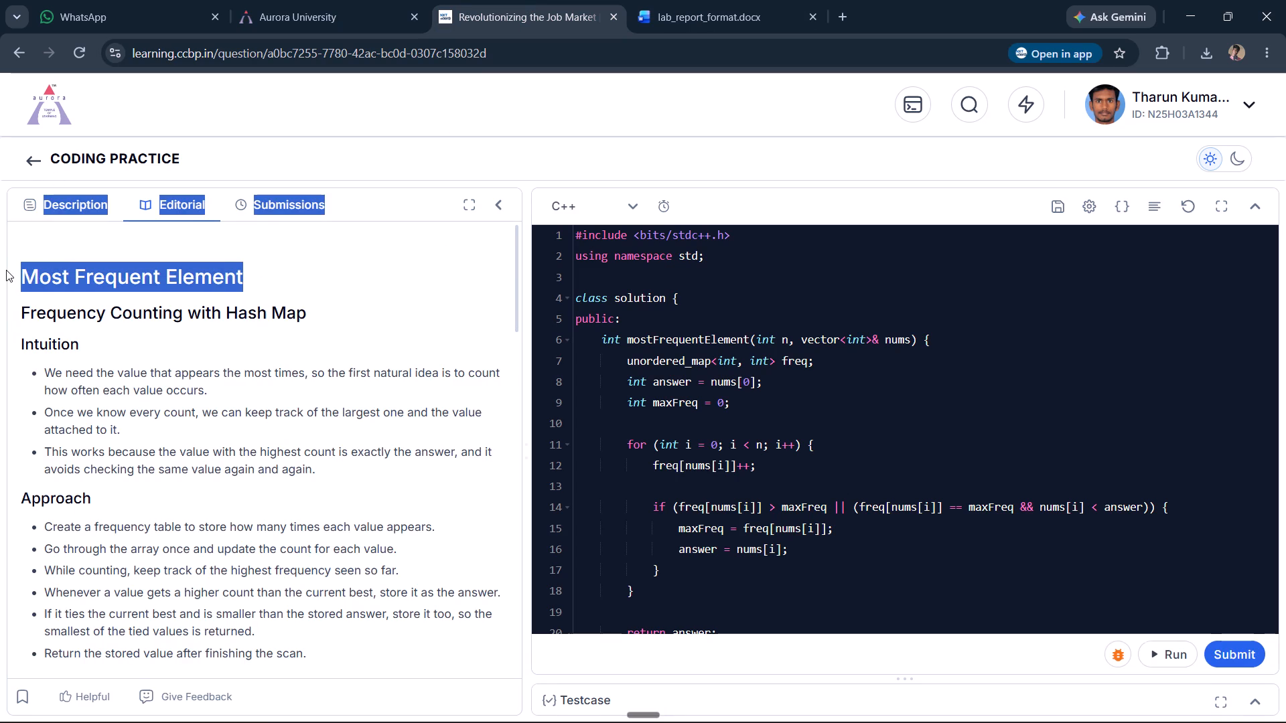
drag(6, 270, 27, 277)
key(ctrl+c)
key(ctrl+c)
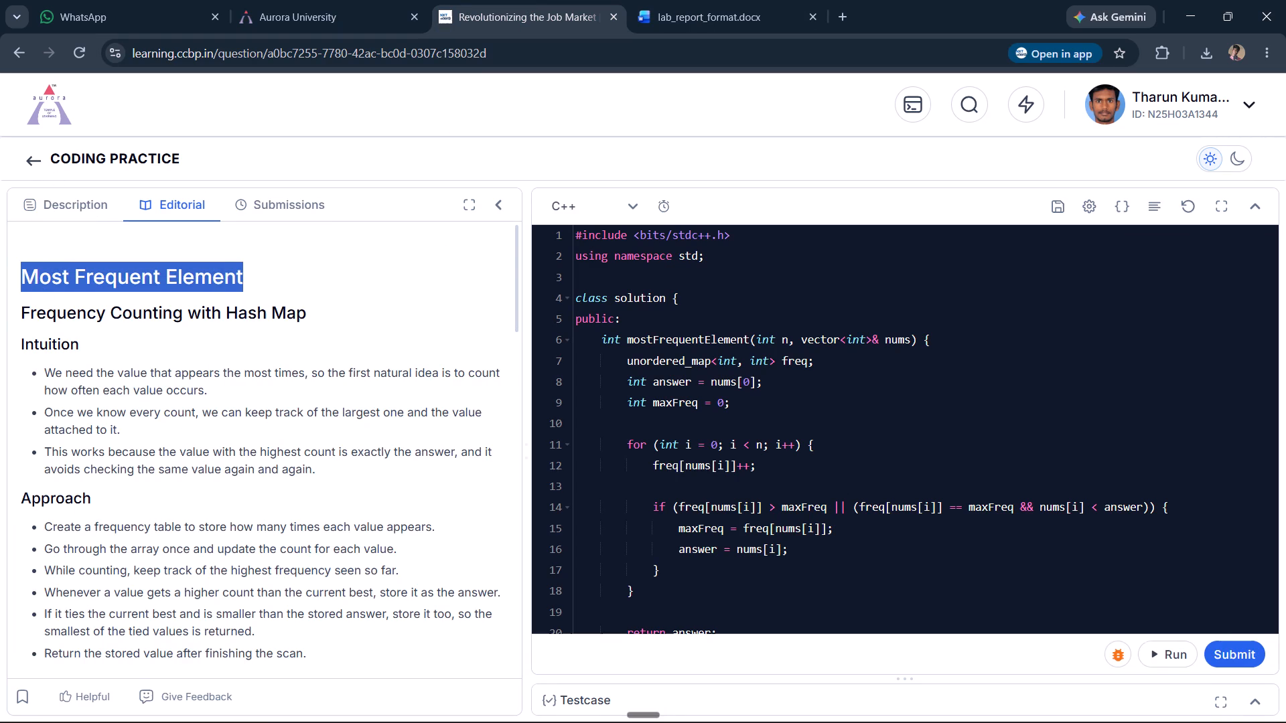
key(ctrl+c)
click(650, 0)
key(ctrl+v)
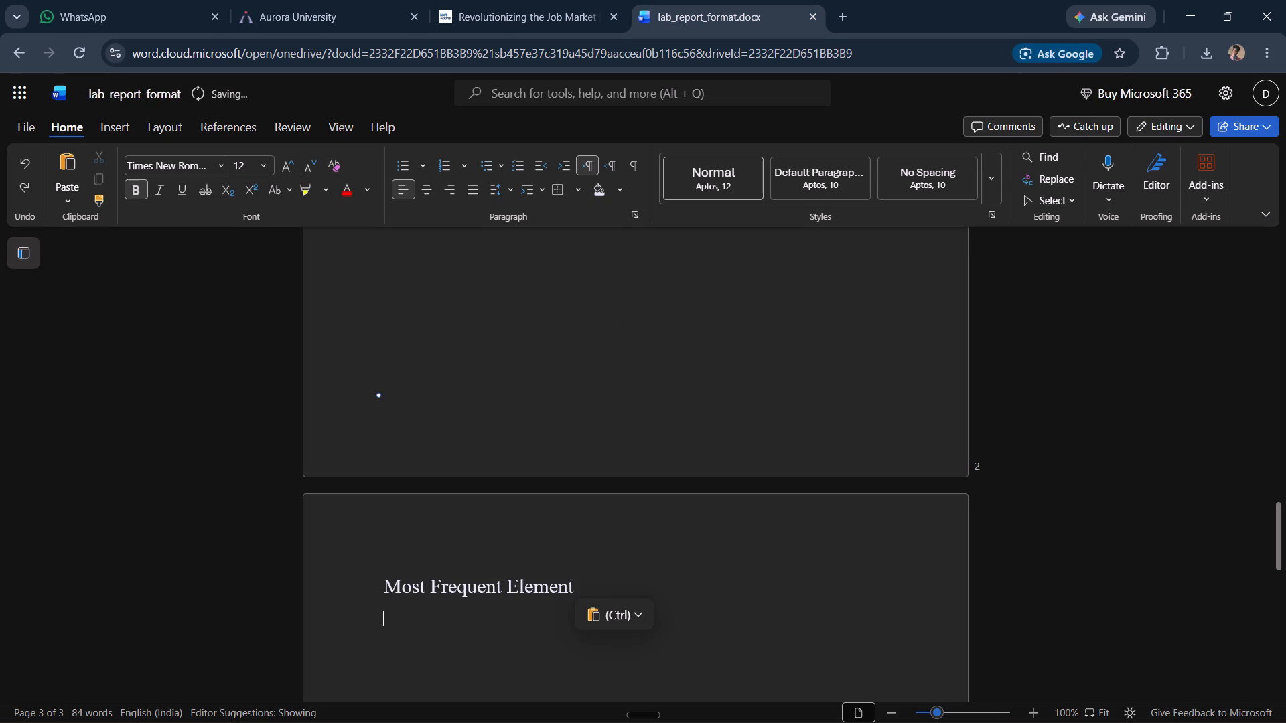
Switch to the Aurora University portal and view the subject-wise attendance in Academics.
click(510, 0)
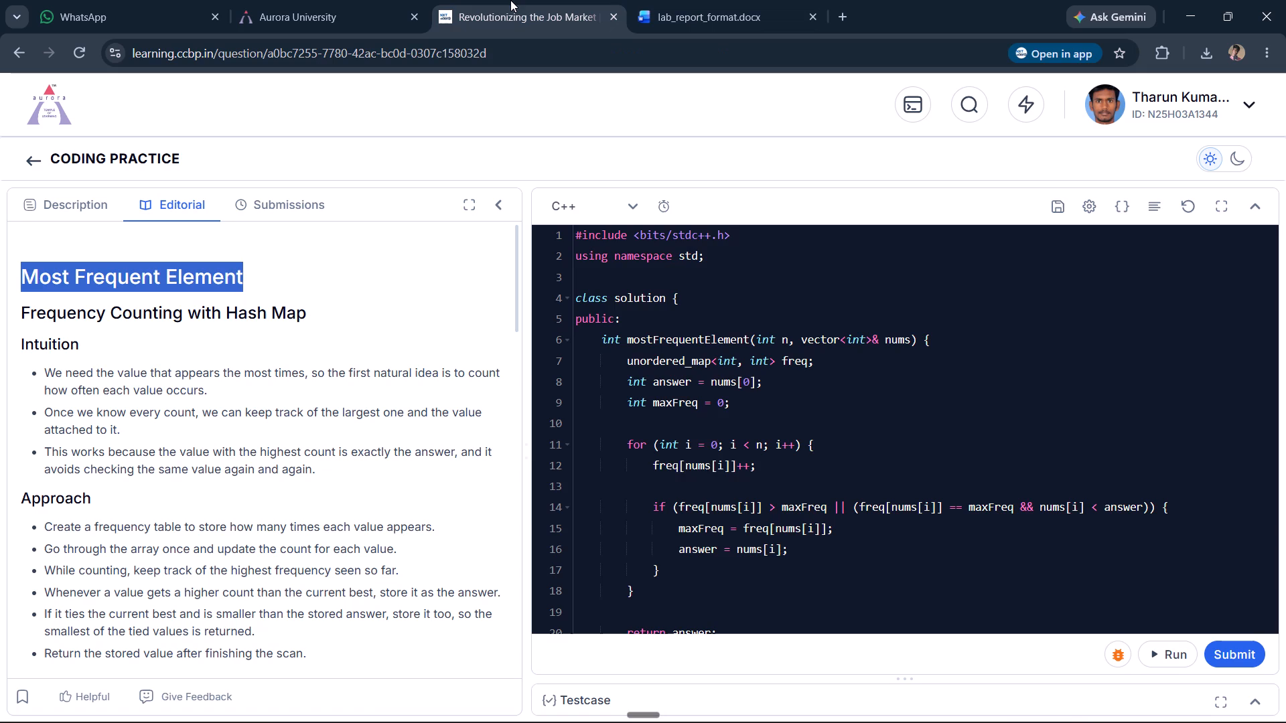
click(395, 0)
click(29, 144)
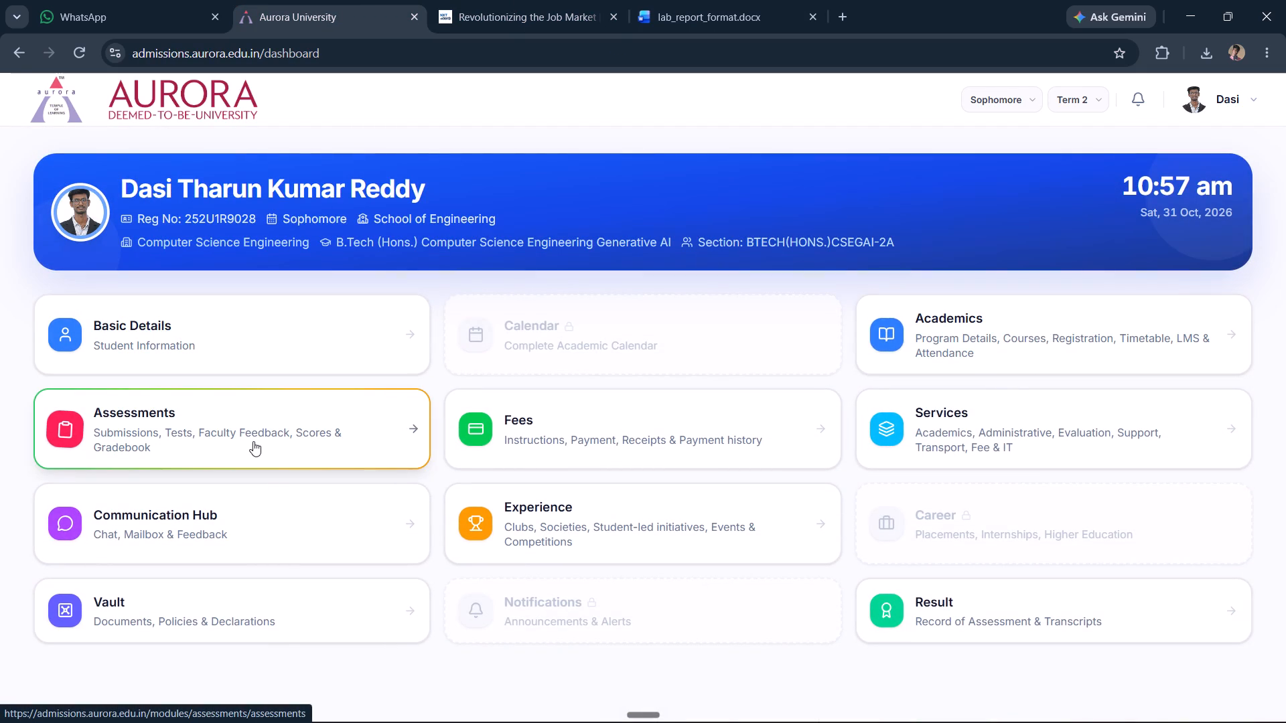
click(1029, 327)
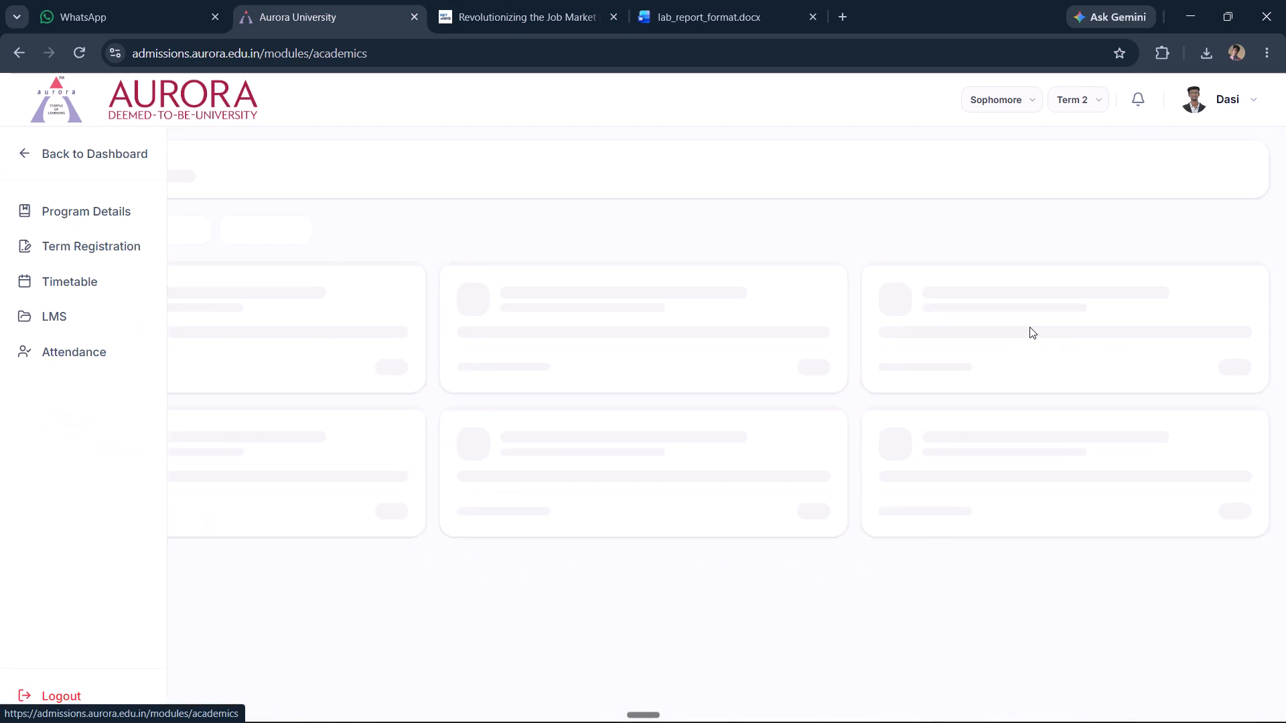
click(98, 349)
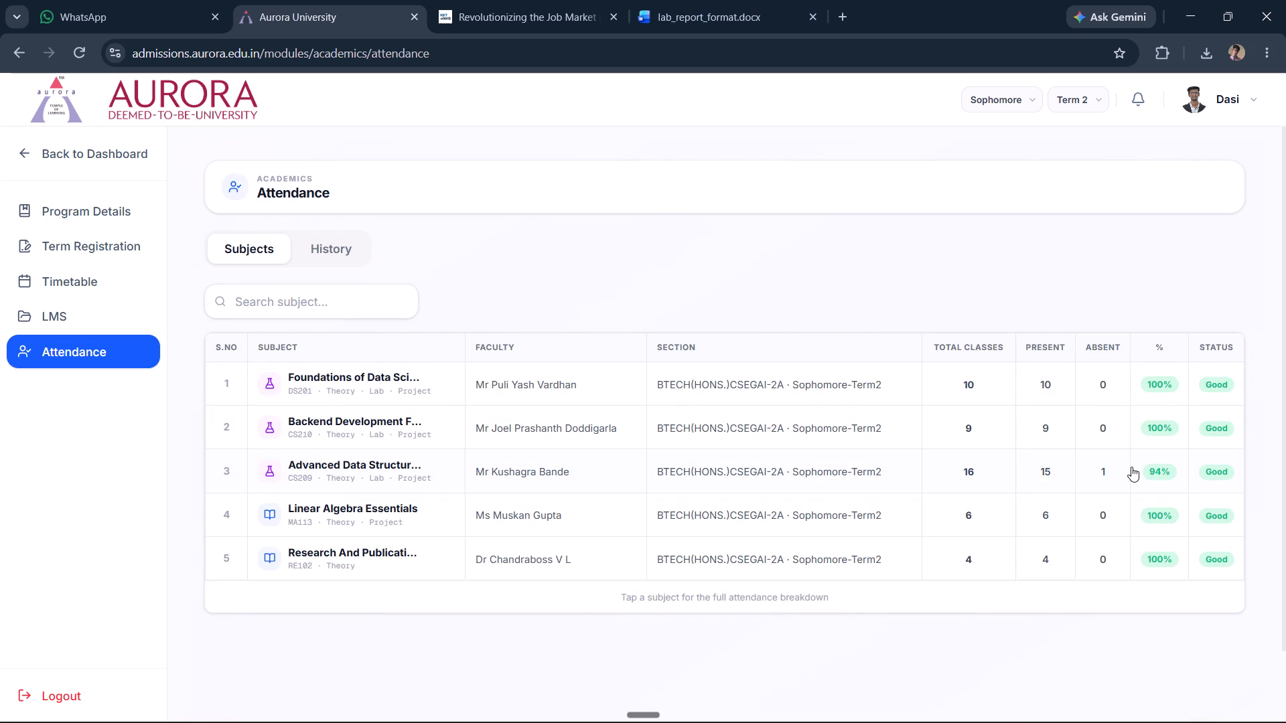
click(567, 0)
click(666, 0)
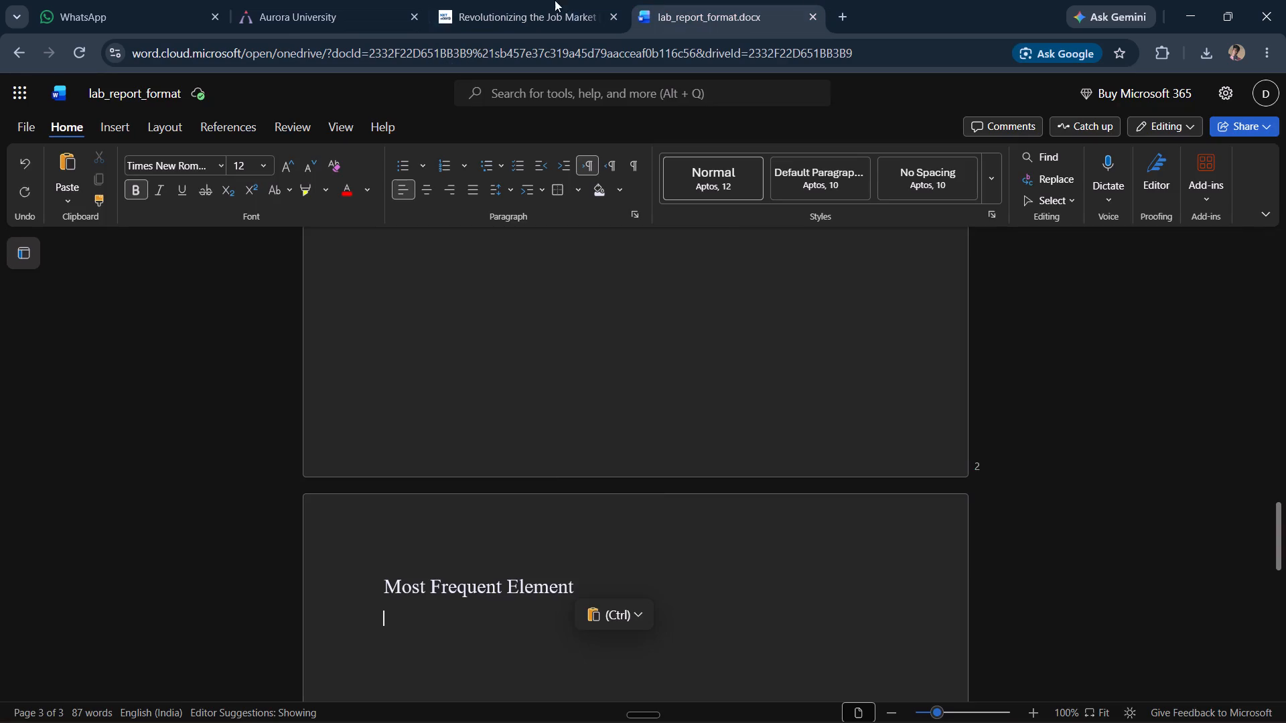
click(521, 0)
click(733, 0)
Return to the Most Frequent Element question's description in the learning portal and copy its entire C++ solution code.
click(553, 0)
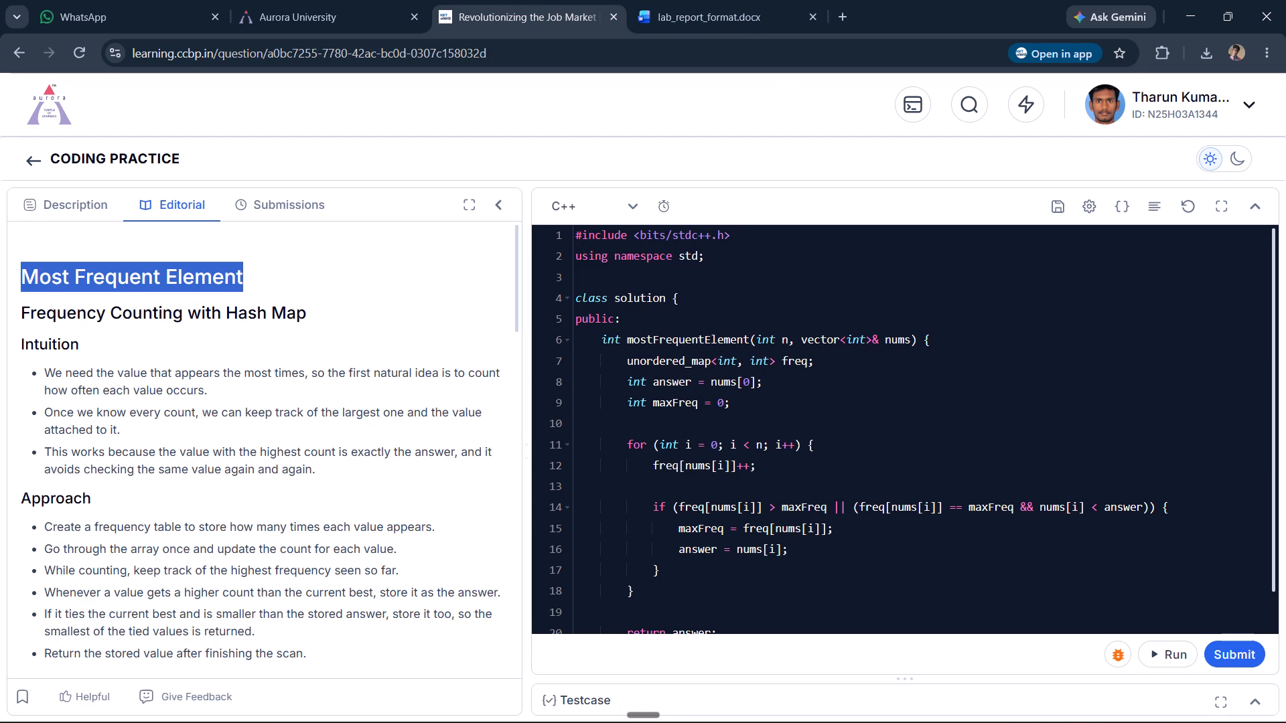
click(411, 325)
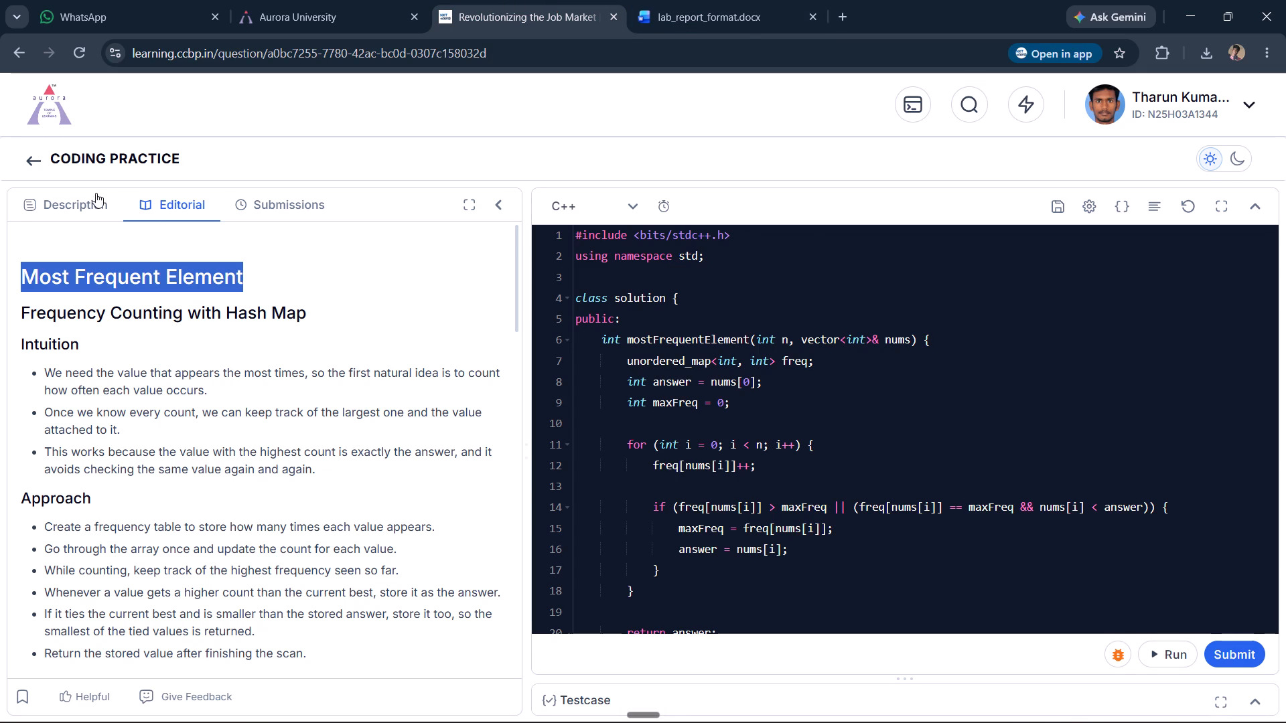
click(71, 197)
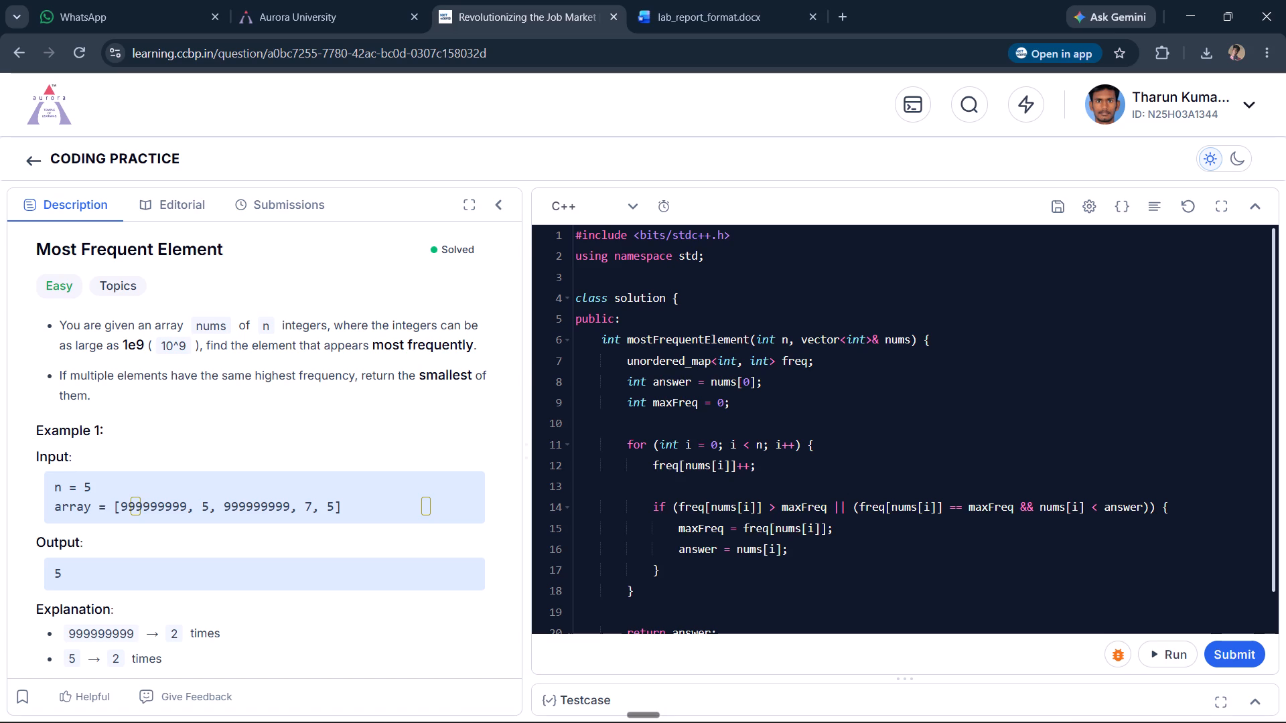
click(813, 460)
key(ctrl+a)
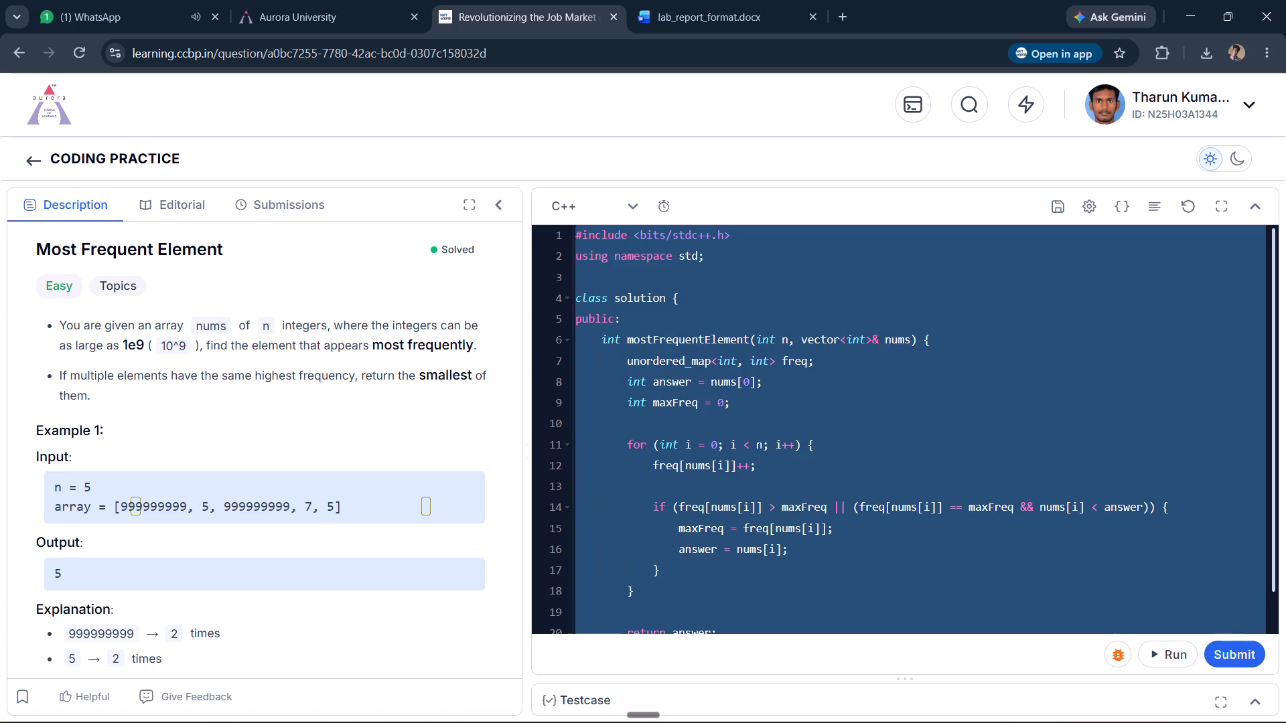
key(ctrl+c)
key(ctrl+c)
click(786, 443)
Close the Protected View copy of lab_report_format in desktop Word and return to the browser.
key(alt+Tab)
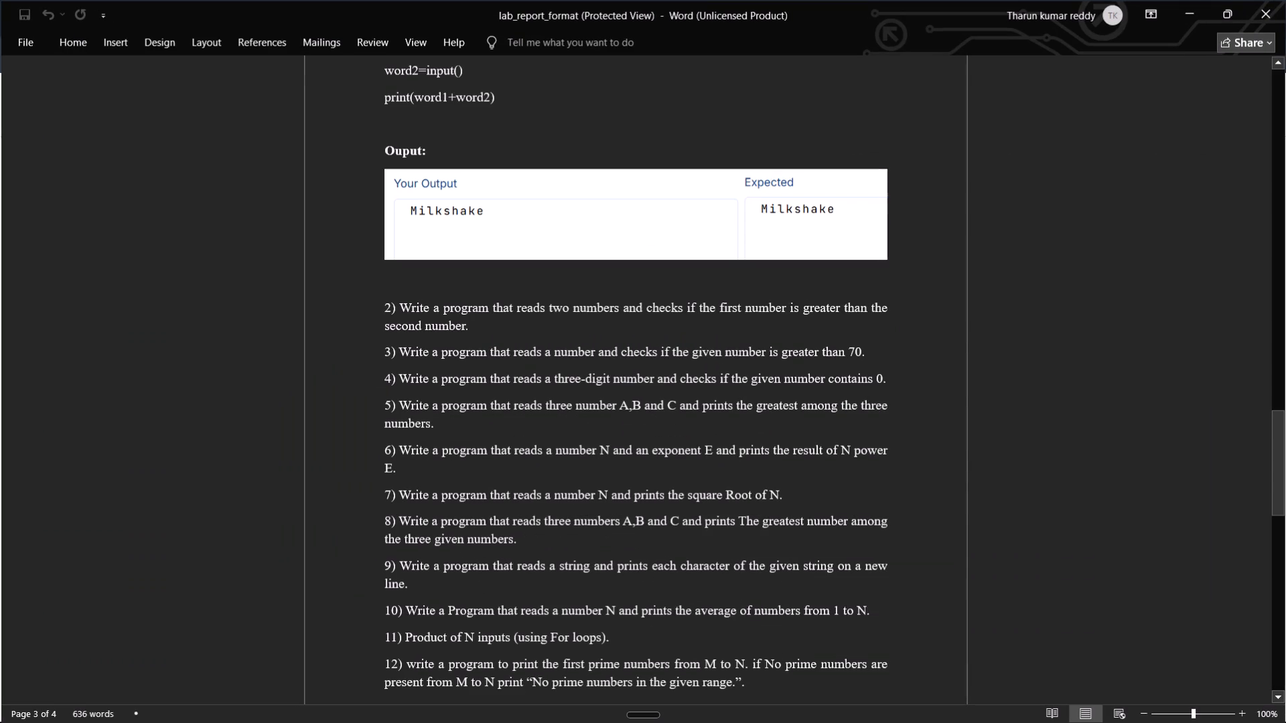
key(alt+Tab)
key(alt+Tab)
key(alt+Tab)
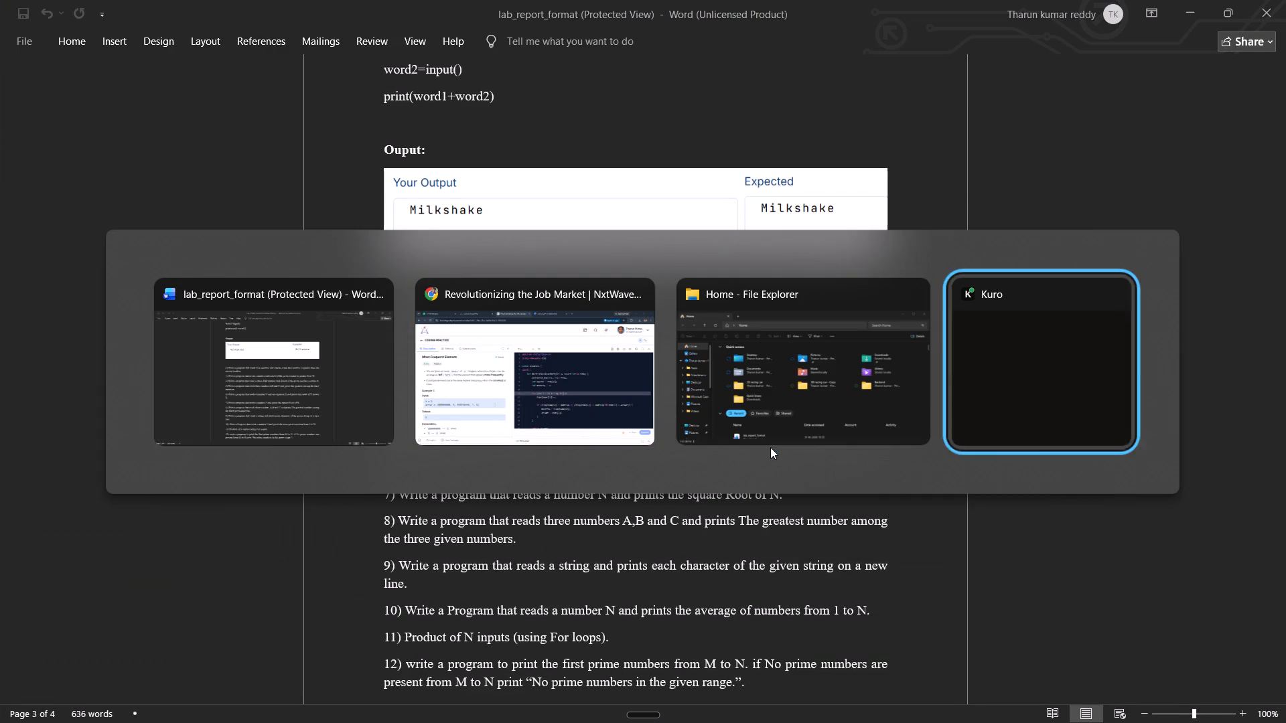
key(alt+Tab)
click(1285, 0)
key(alt+Tab)
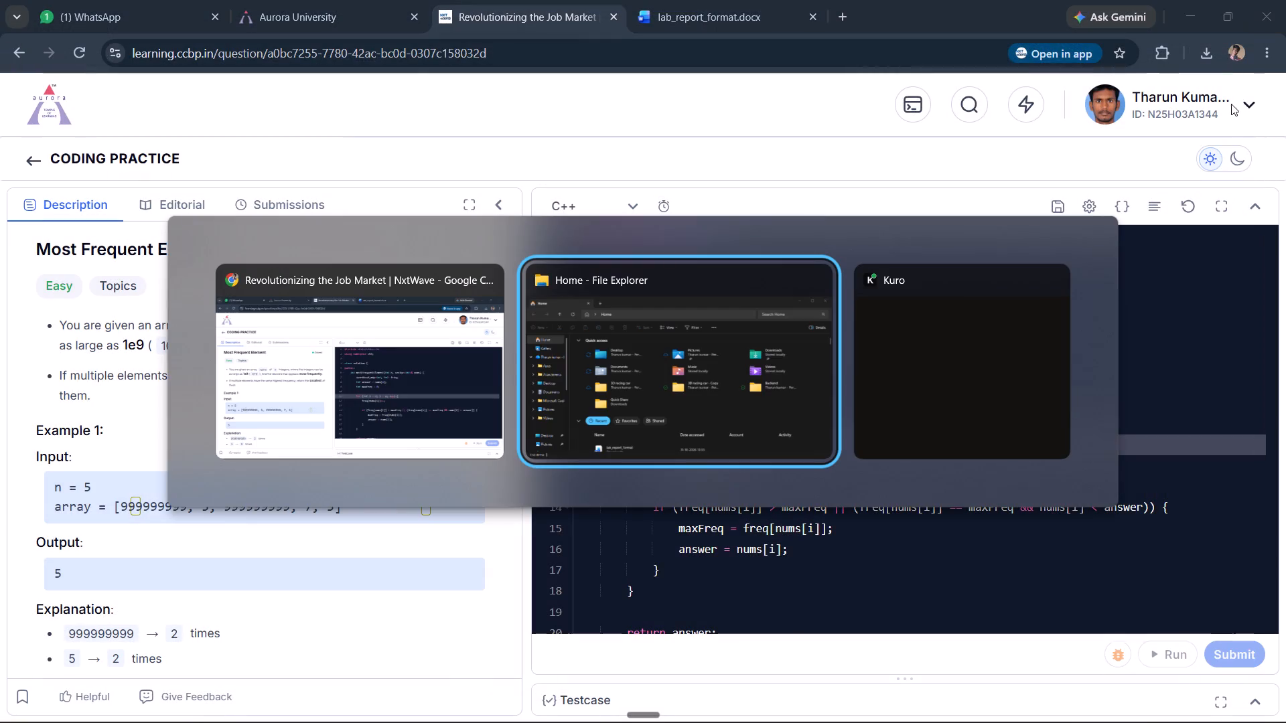
key(alt+Tab)
key(alt+Tab)
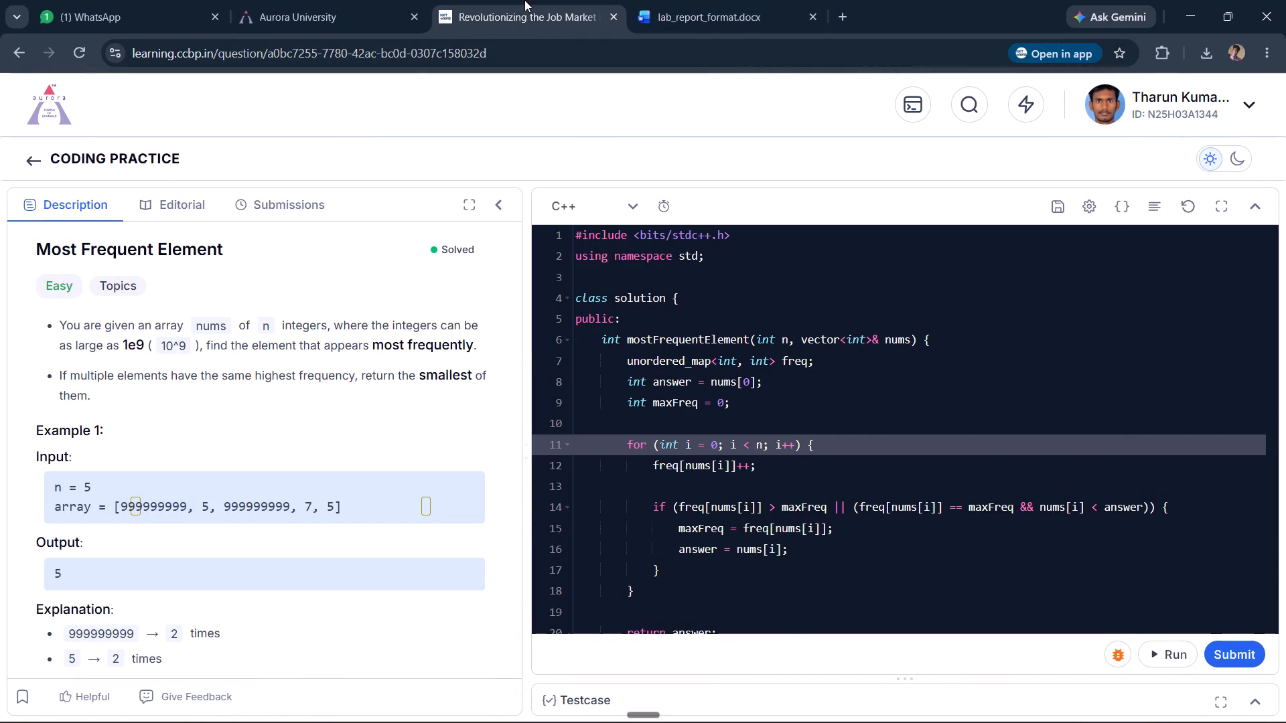
In the online lab report, add the label "Code :-" under the Most Frequent Element heading and paste the copied C++ solution below it.
click(672, 0)
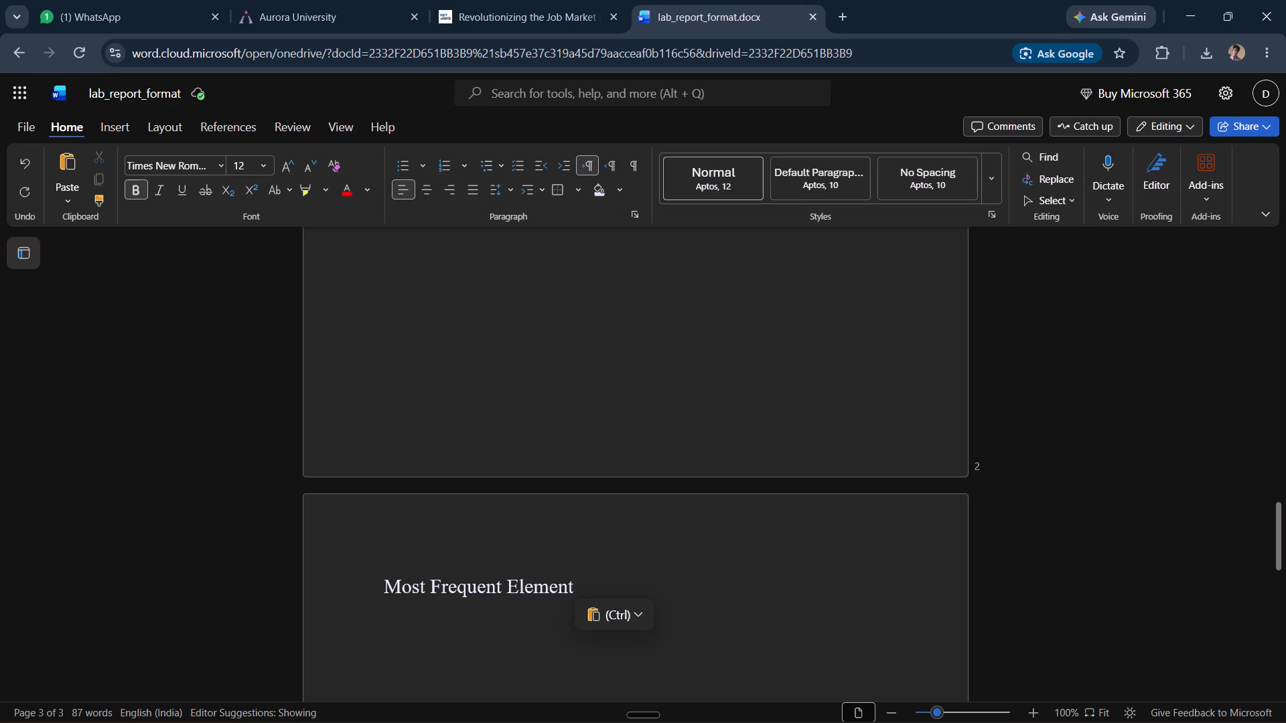
key(shift+c)
text(ode)
key(space)
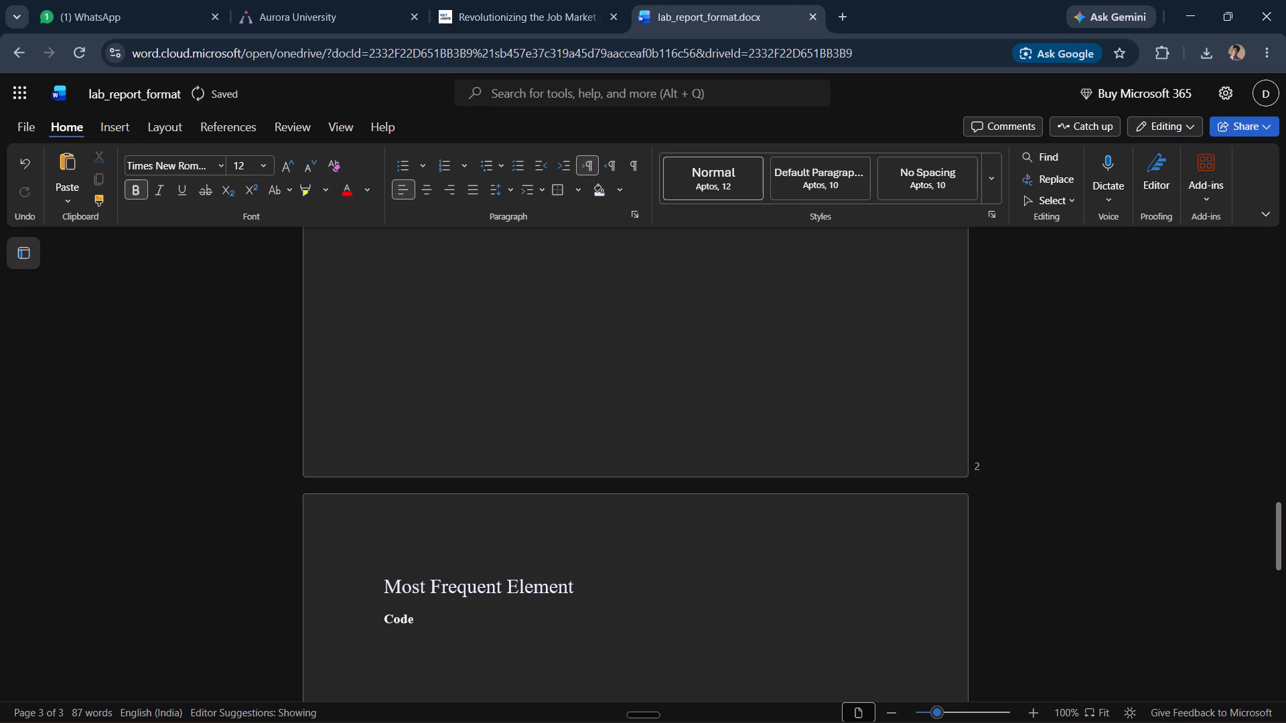
text(:-)
key(space)
key(shift+Return)
key(ctrl+v)
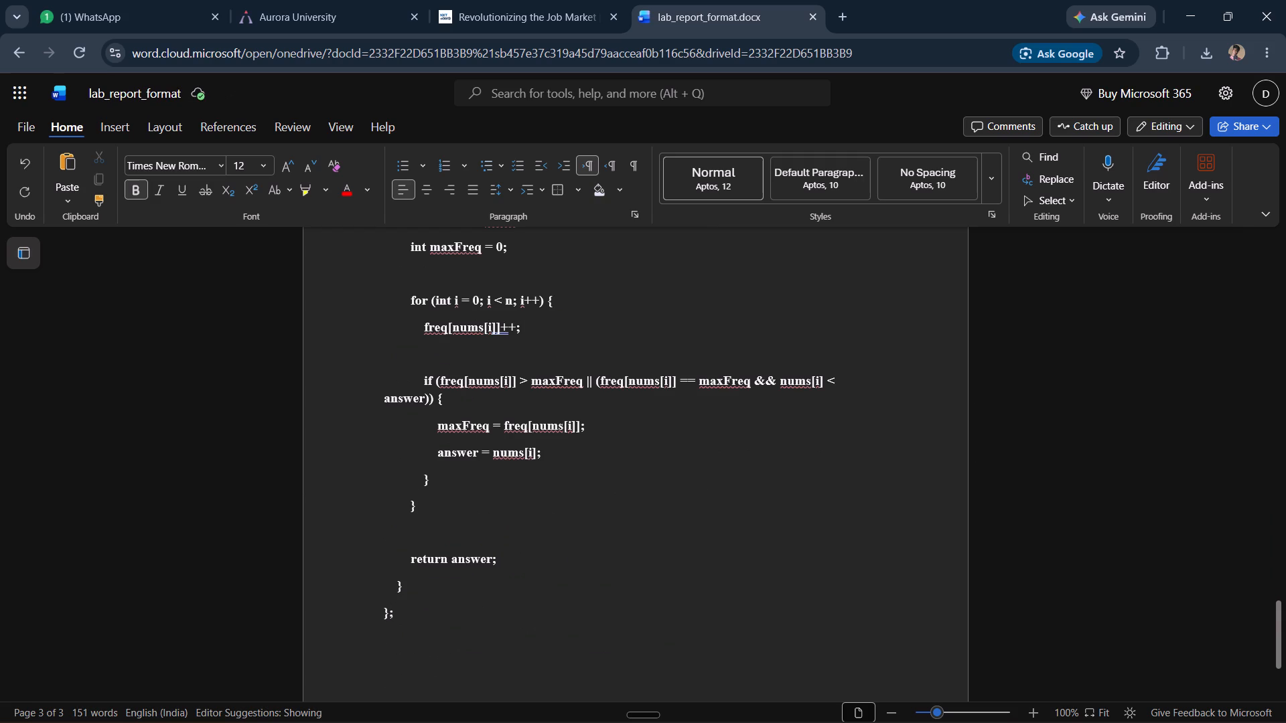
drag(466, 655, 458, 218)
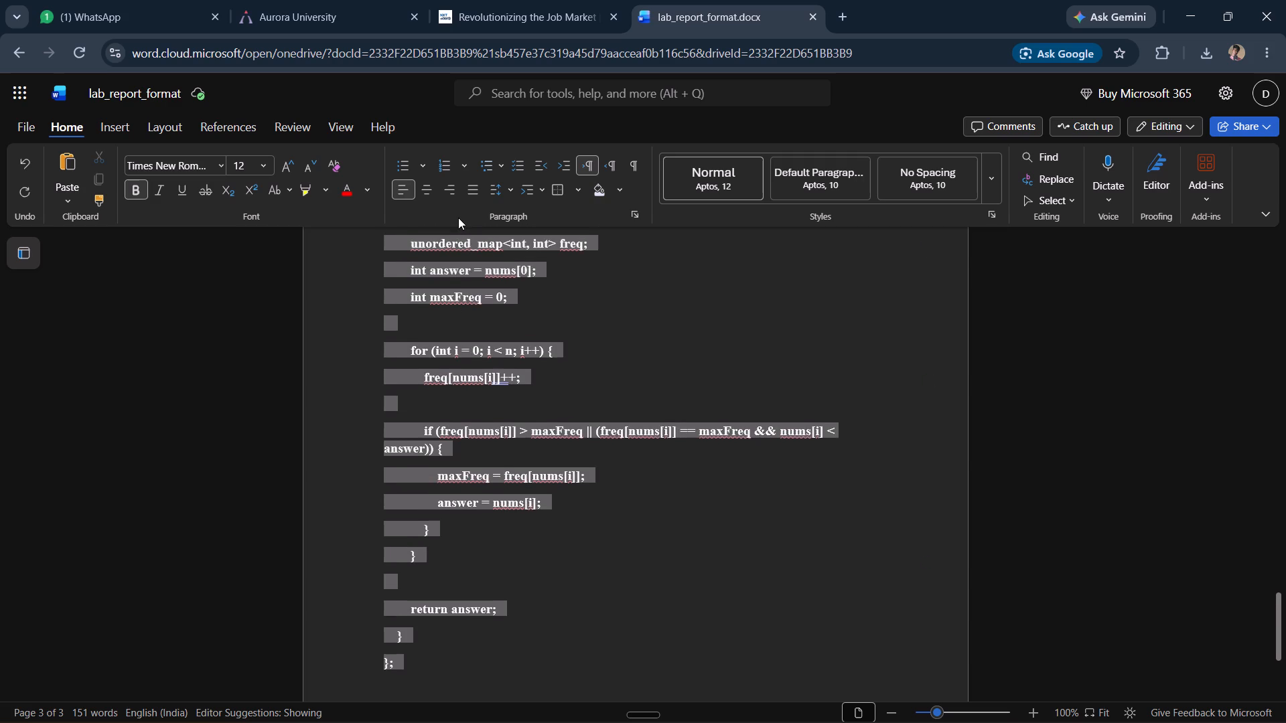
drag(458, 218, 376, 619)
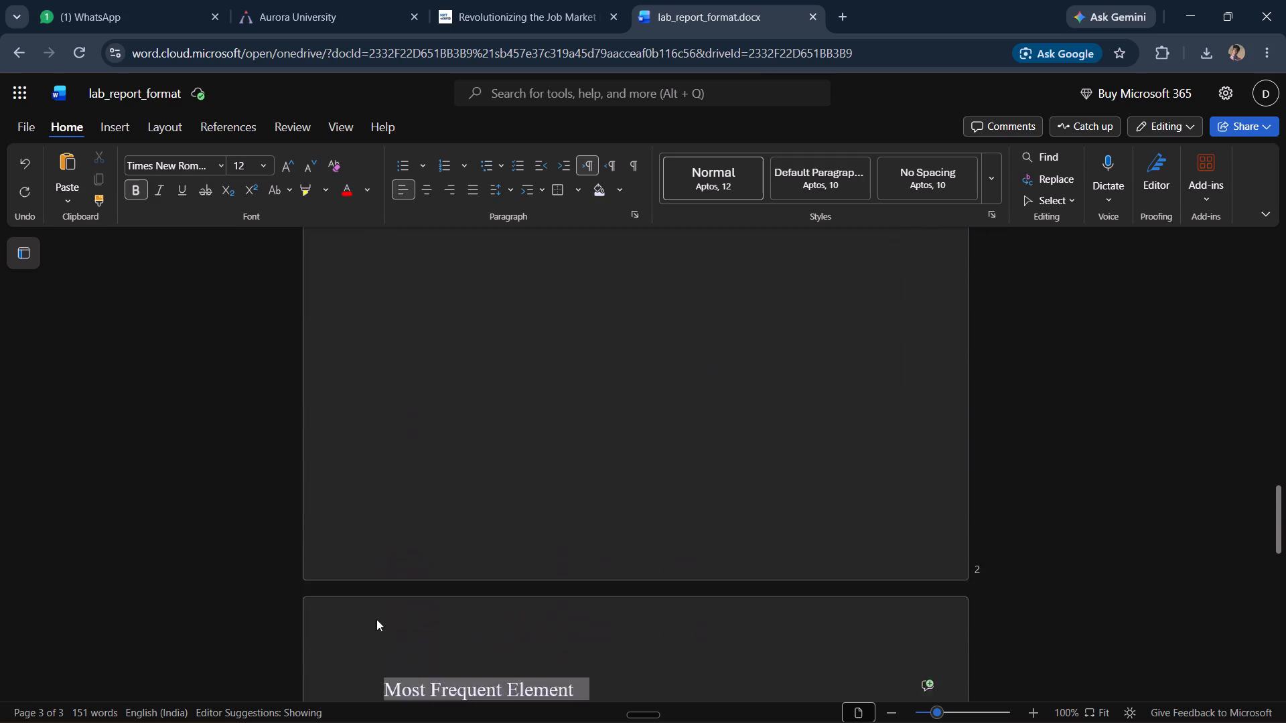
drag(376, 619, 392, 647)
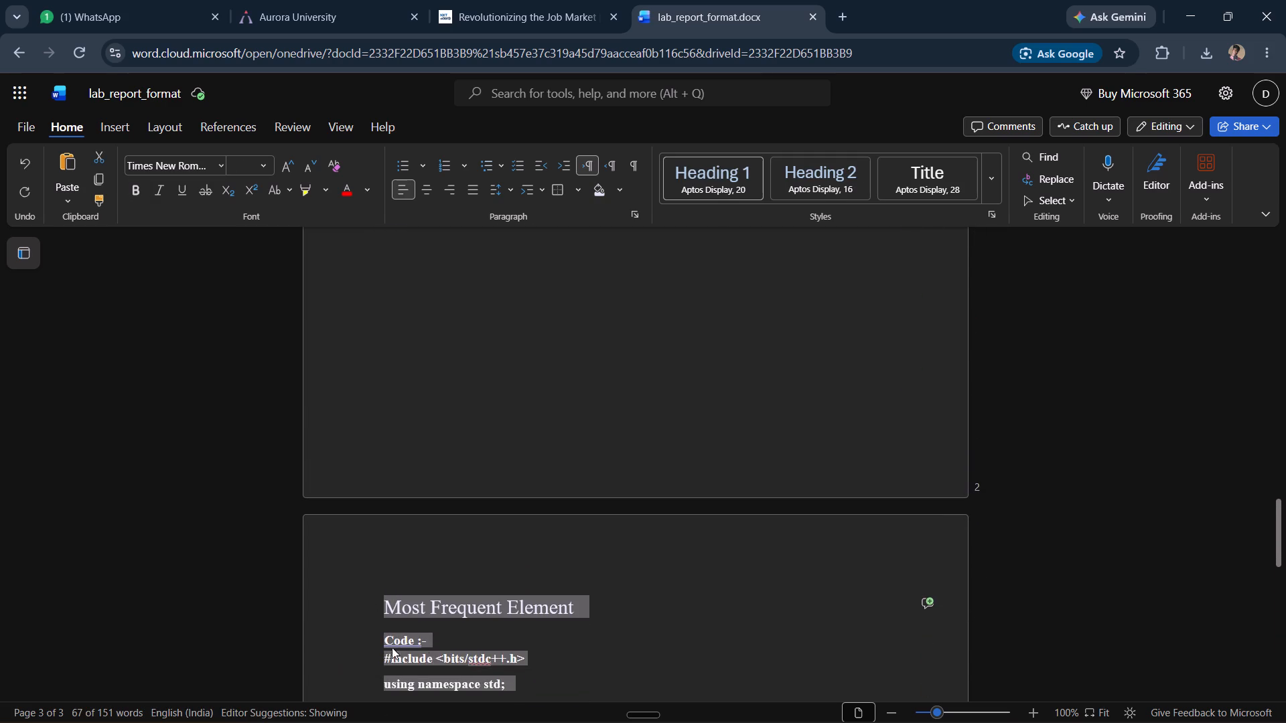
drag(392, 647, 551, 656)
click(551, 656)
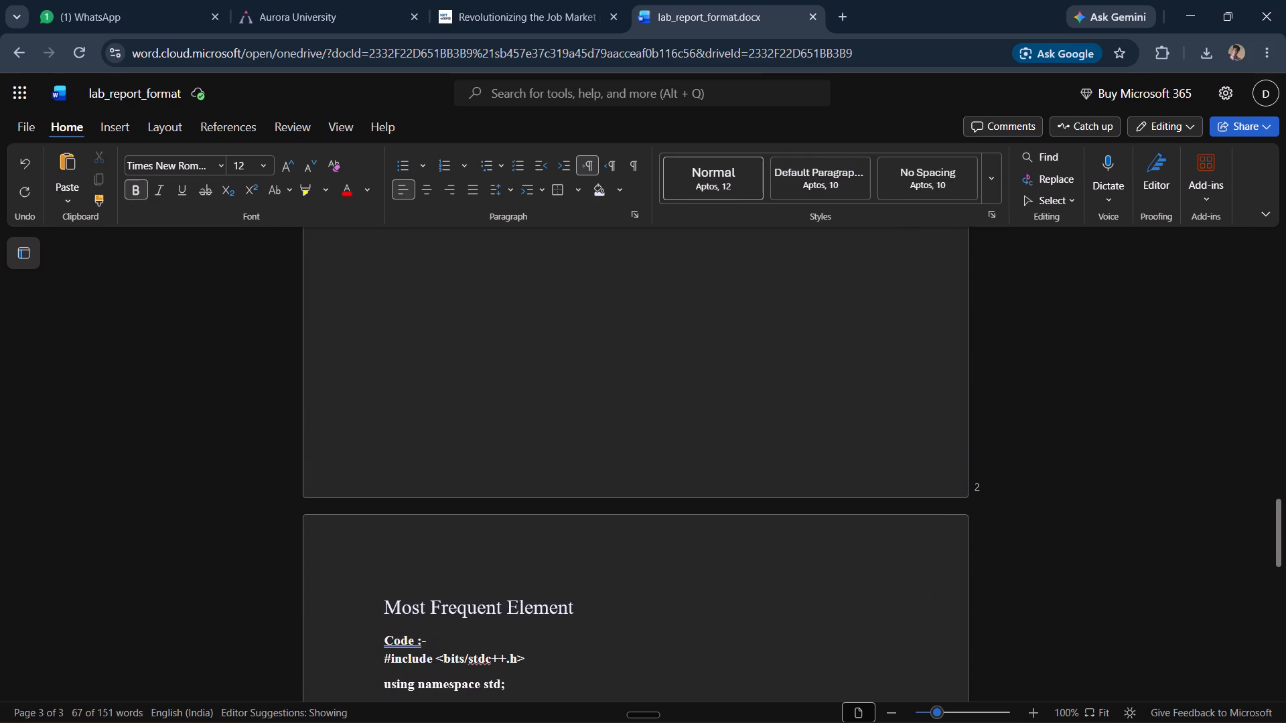
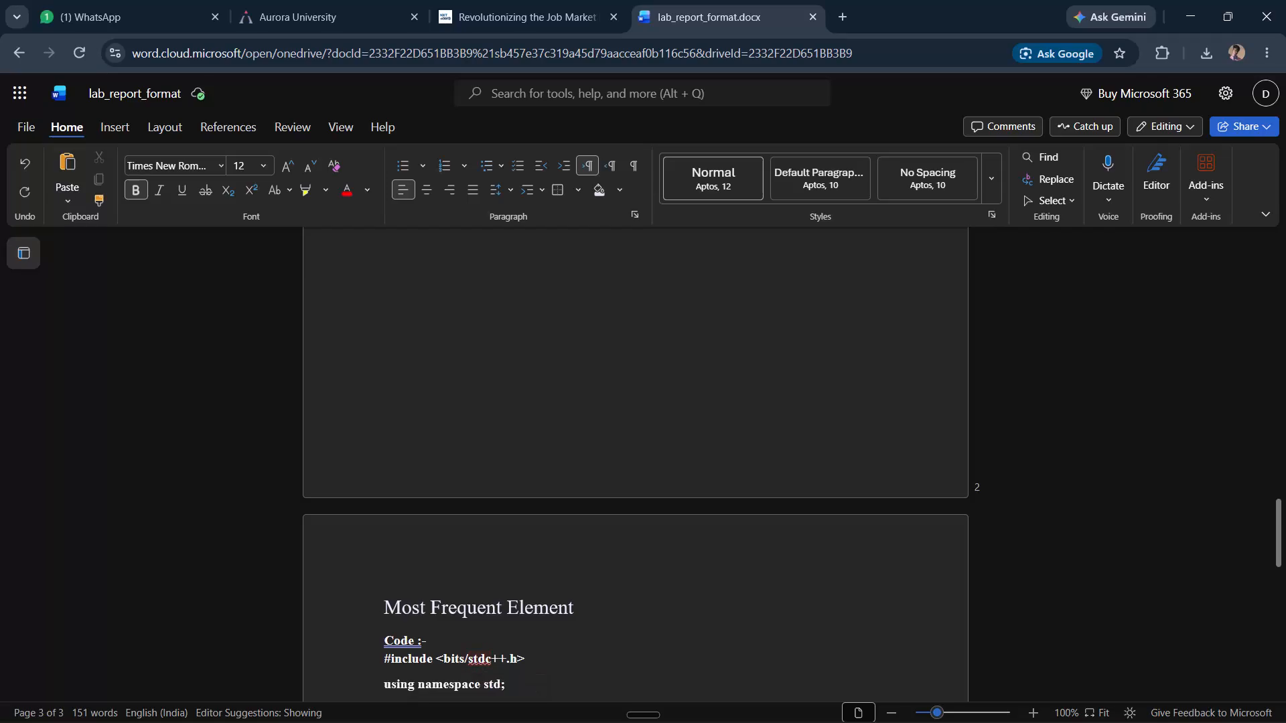
Select the pasted C++ solution below the "Code :-" label under Most Frequent Element, starting from the #include line.
drag(380, 656, 475, 712)
scroll(472, 712, down, 7)
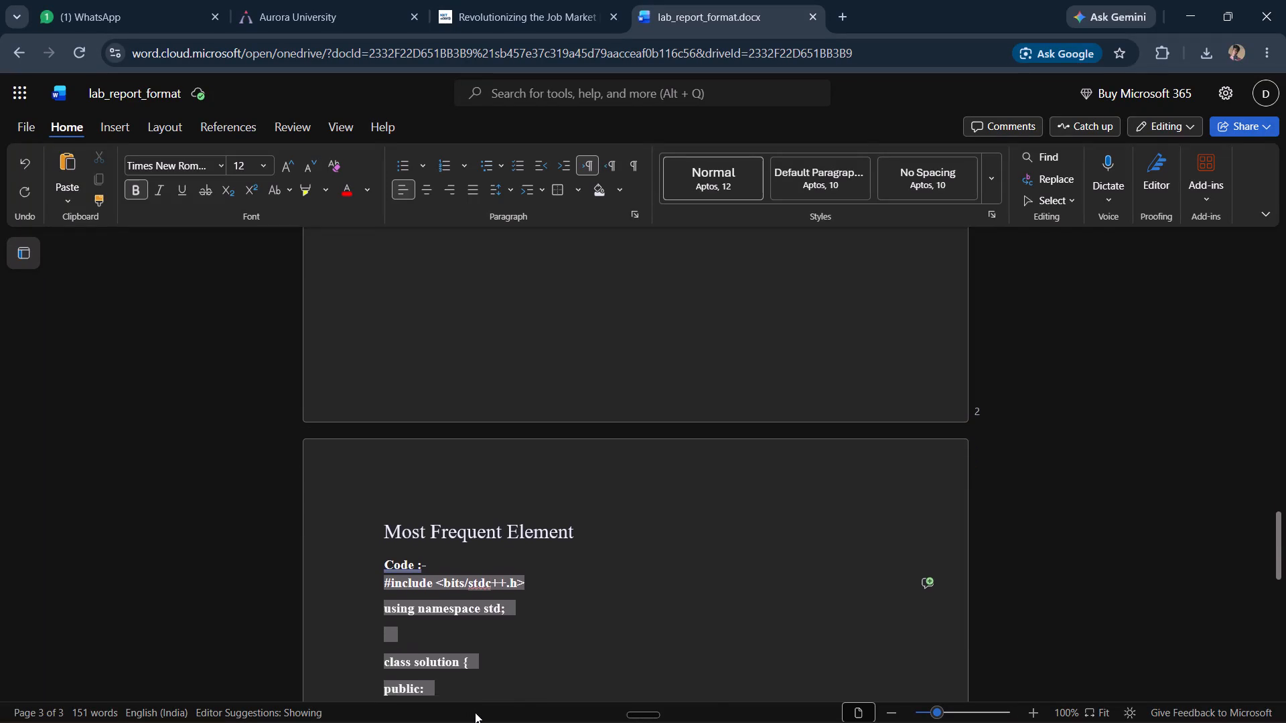
drag(475, 712, 572, 669)
scroll(573, 650, down, 2)
scroll(577, 651, up, 1)
scroll(578, 651, down, 3)
scroll(572, 669, up, 1)
scroll(572, 669, down, 2)
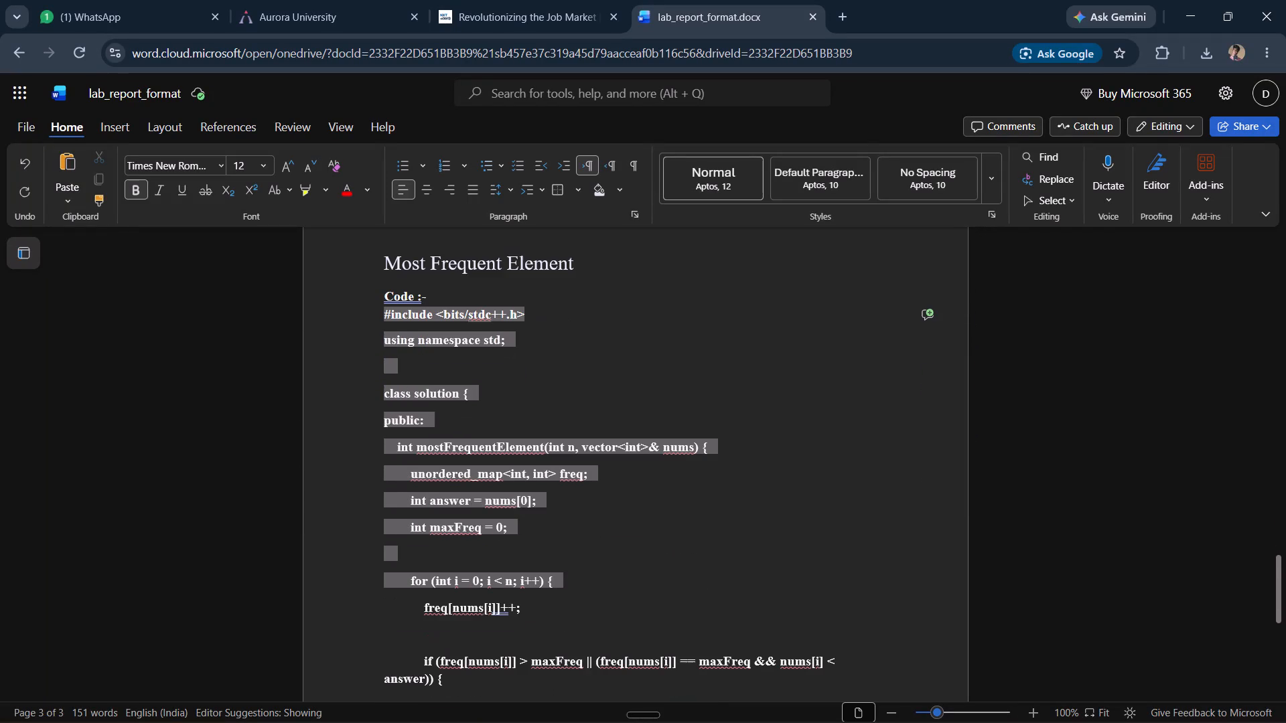
drag(572, 669, 628, 659)
click(743, 588)
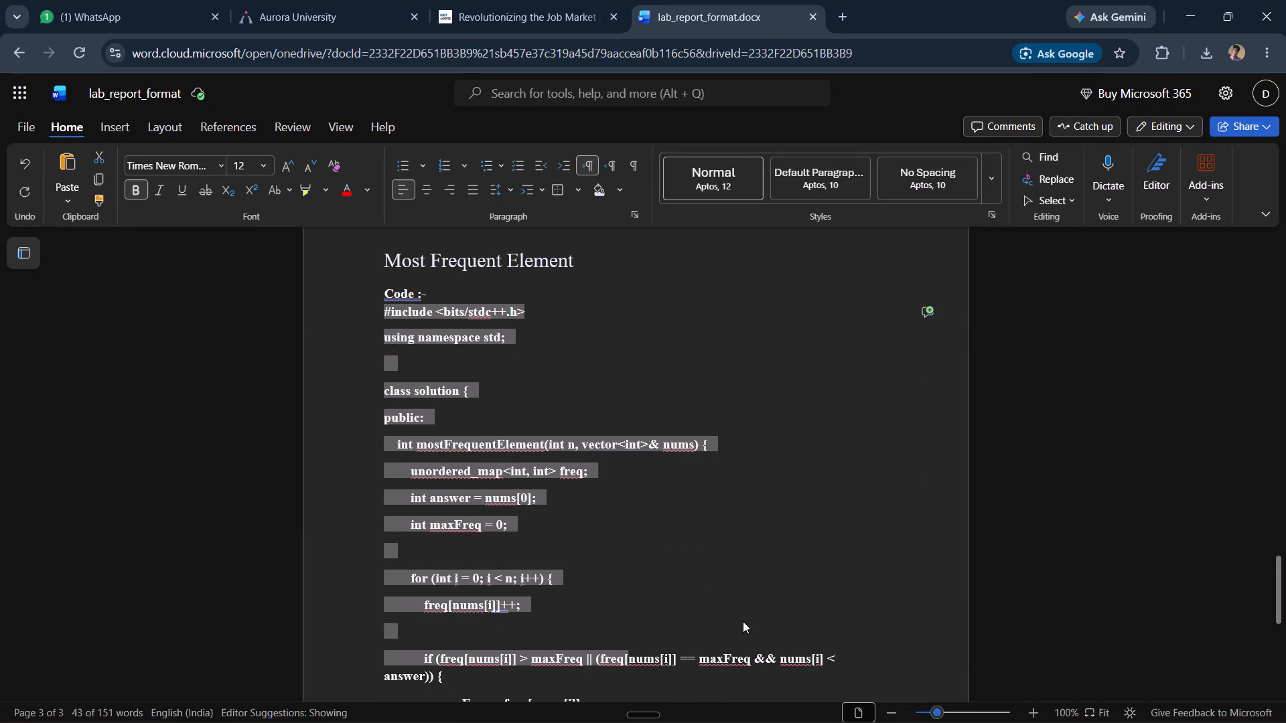
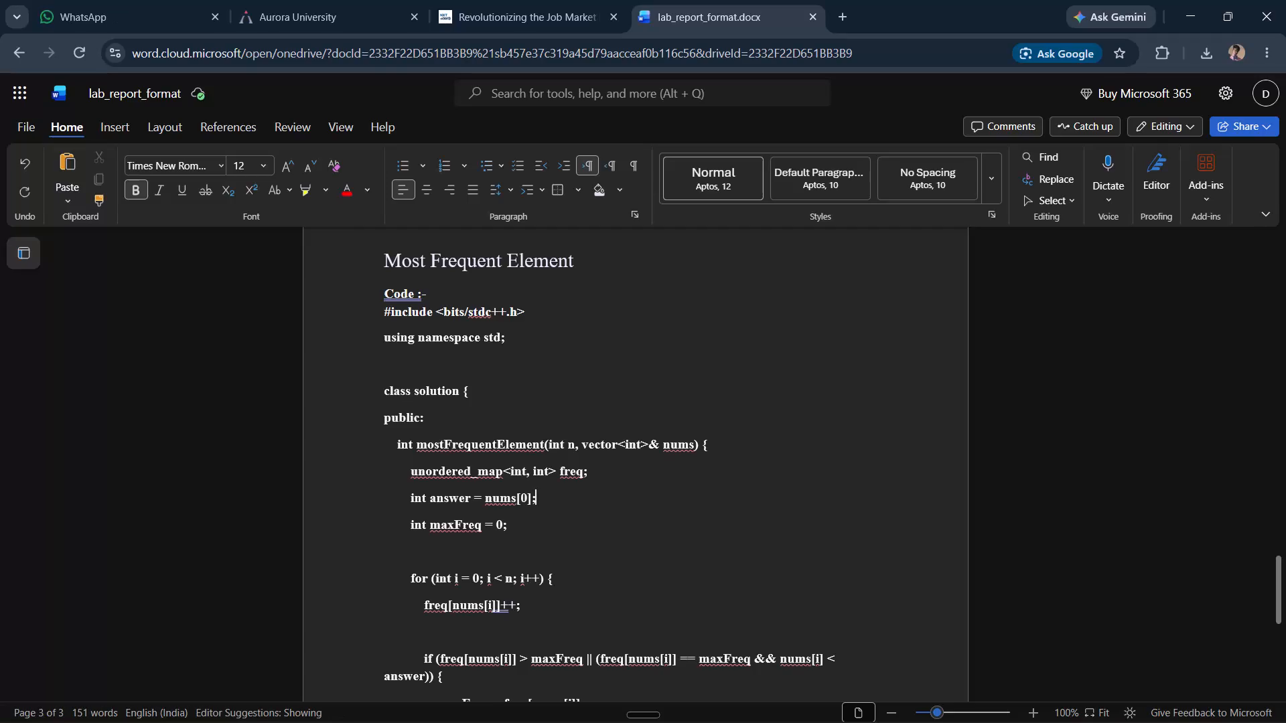
Remove the bold formatting from the whole C++ solution, from the #include line through the final closing brace.
scroll(463, 469, down, 1)
scroll(463, 469, up, 1)
scroll(463, 469, down, 1)
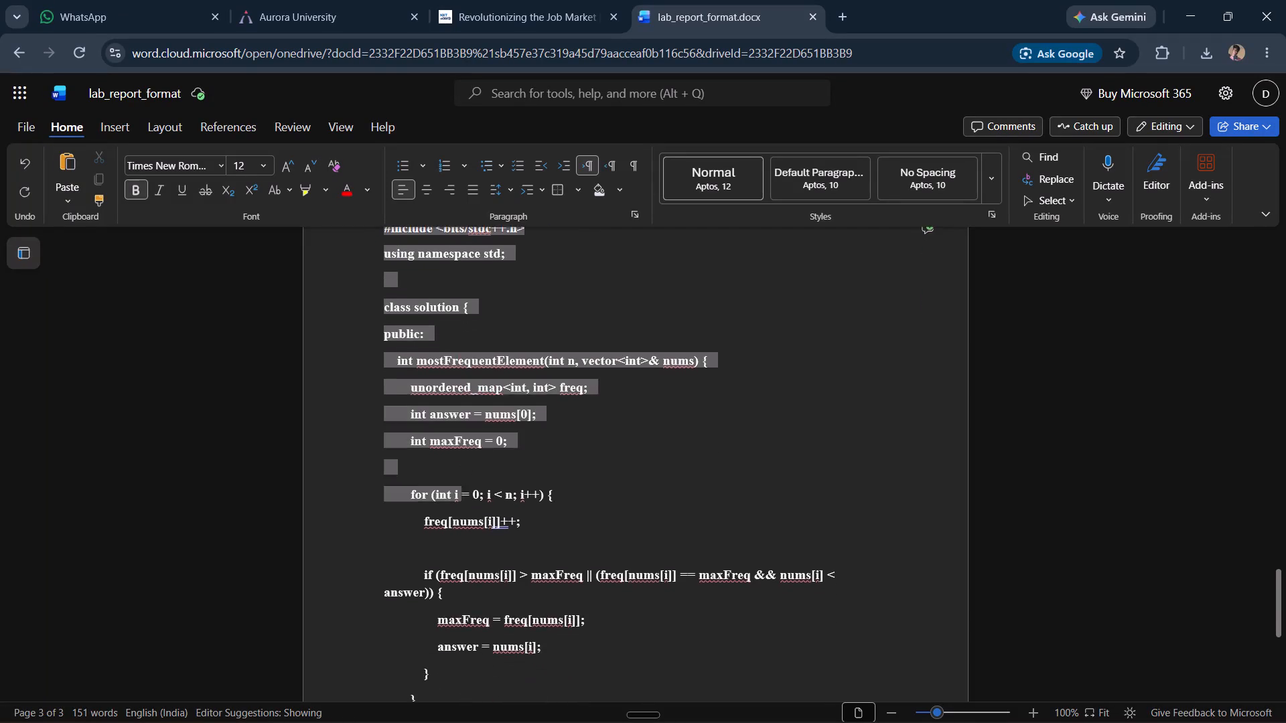
scroll(476, 505, down, 4)
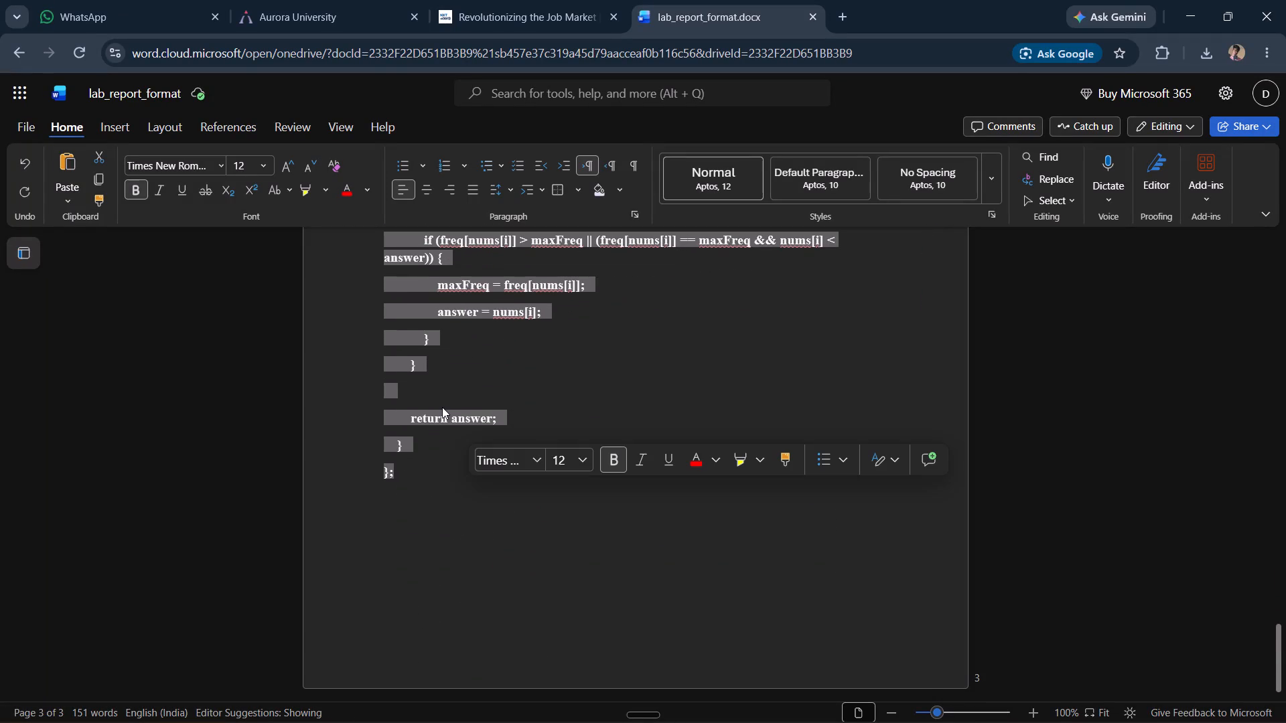
click(613, 462)
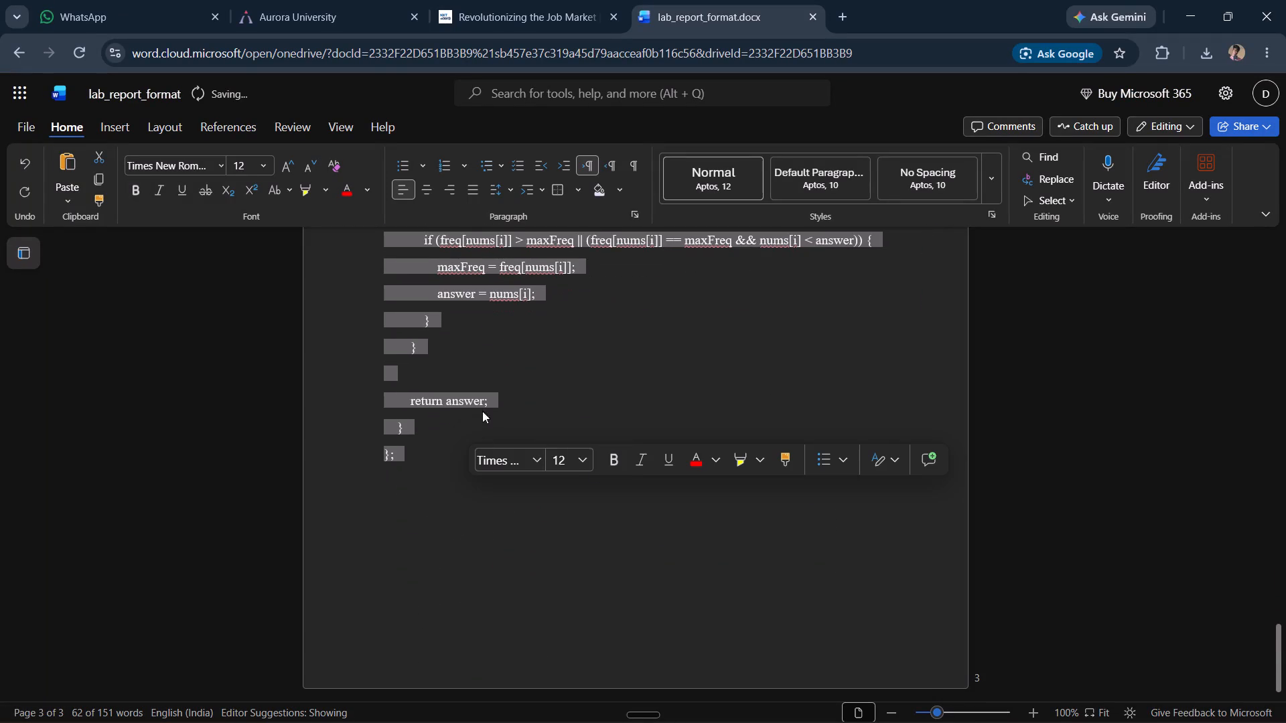
Add two line breaks after the closing brace of the Most Frequent Element code.
click(433, 460)
key(shift+Return)
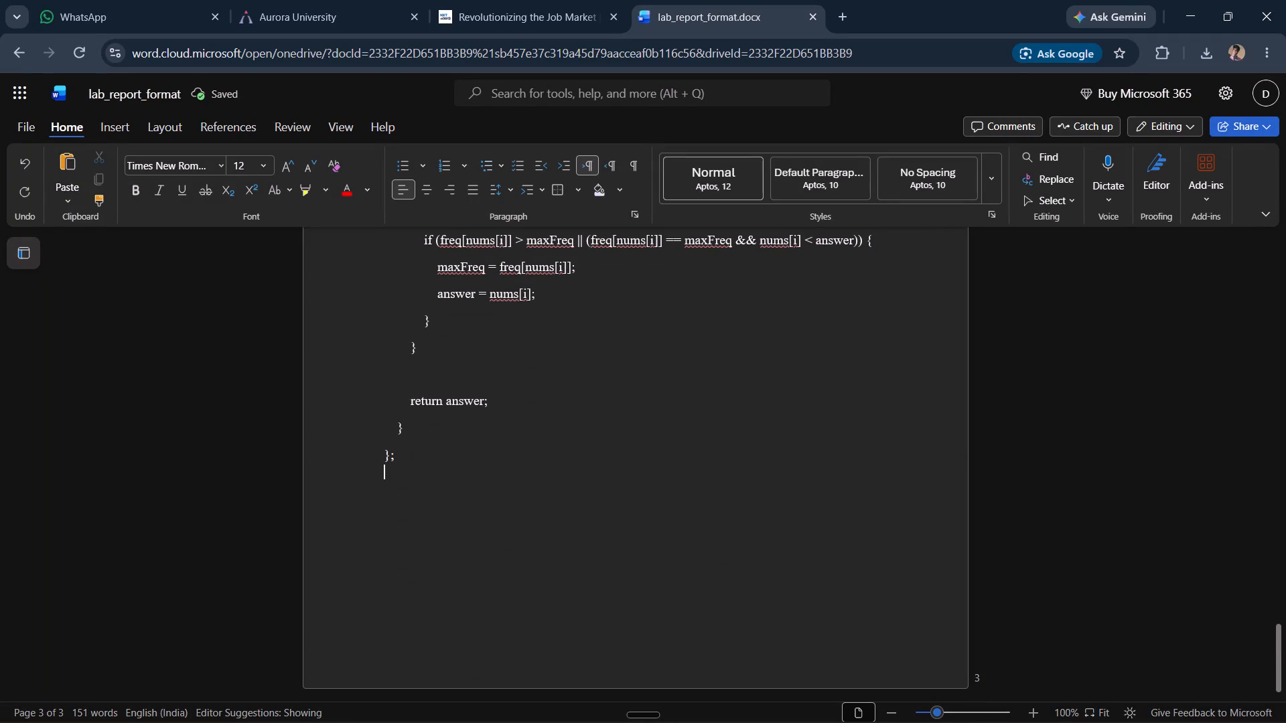
key(shift+Return)
Switch to the coding-practice page for Most Frequent Element and run the C++ solution against its test cases.
key(alt+Tab)
key(alt+Tab)
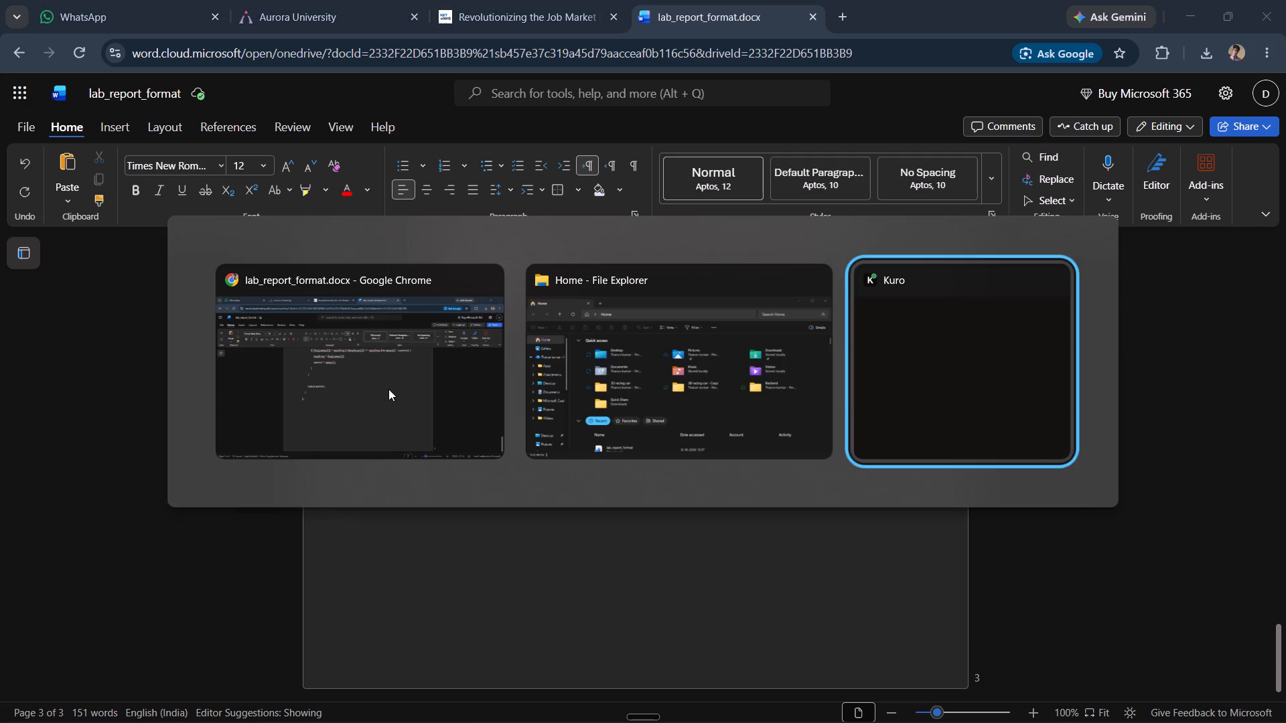
key(alt+Tab)
click(487, 0)
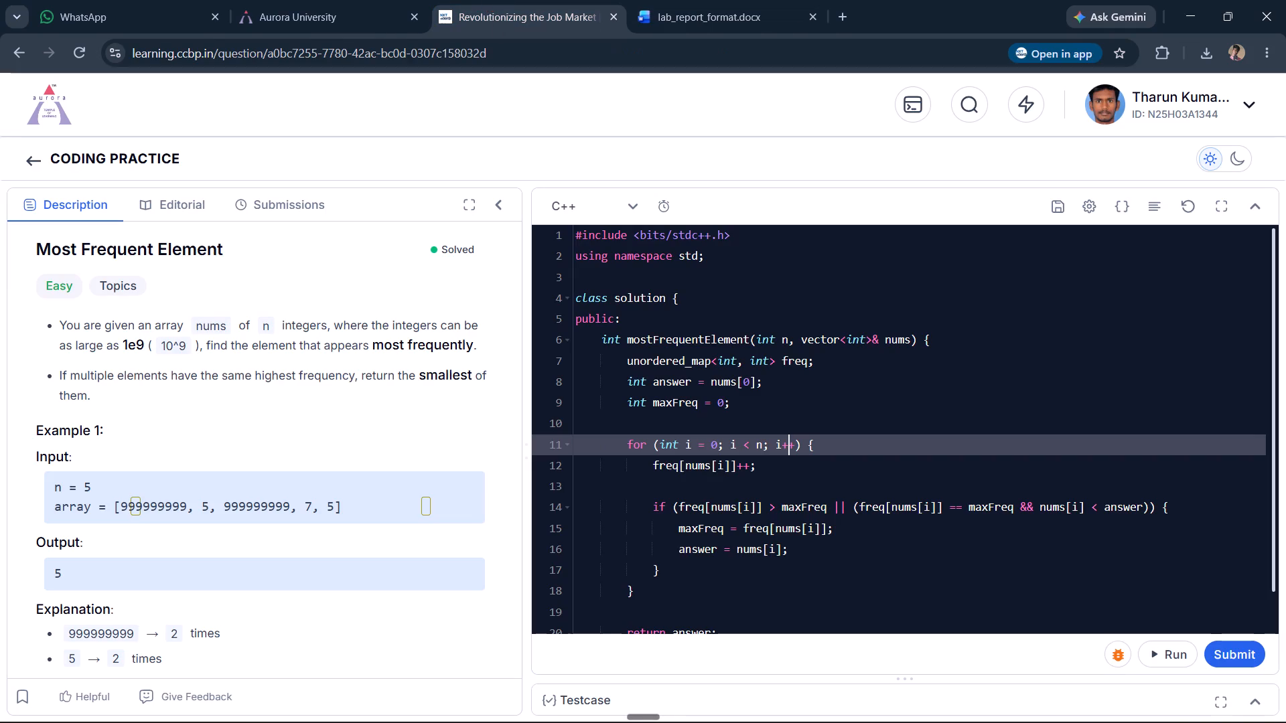
click(1165, 654)
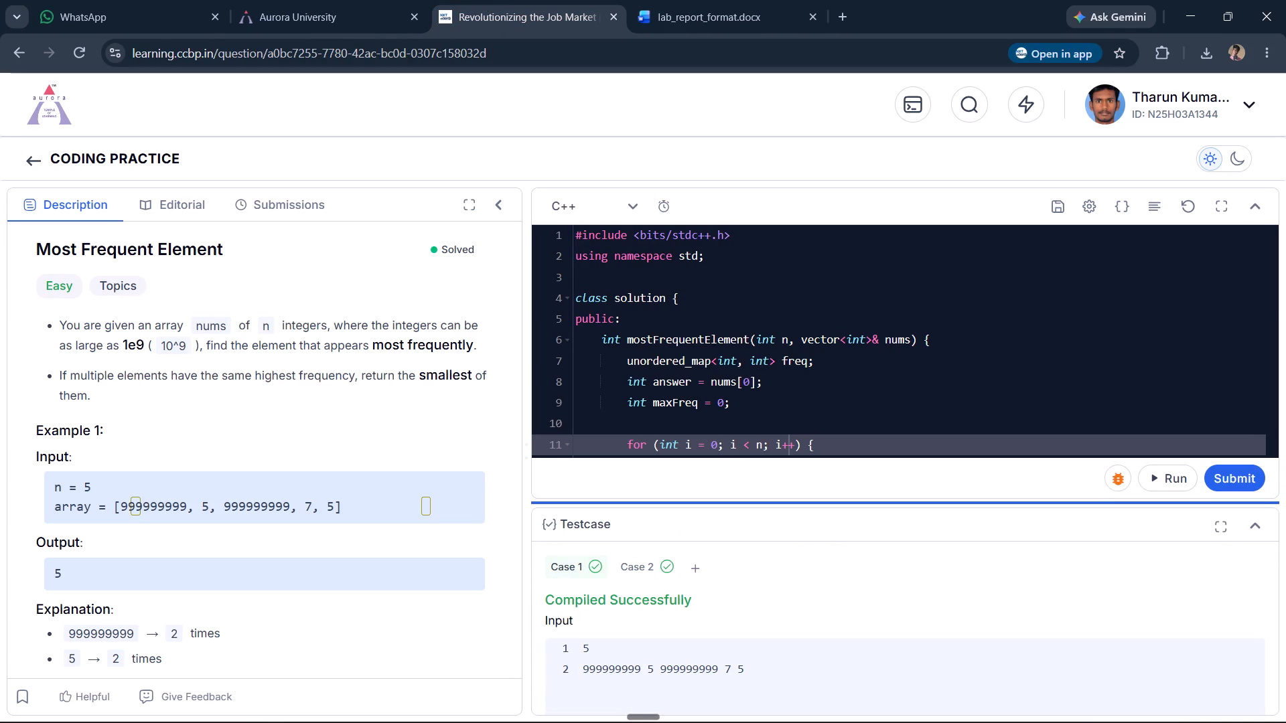
Enlarge the Testcase results area and capture a screenshot of the whole coding-practice page below the browser's address bar.
drag(857, 504, 858, 438)
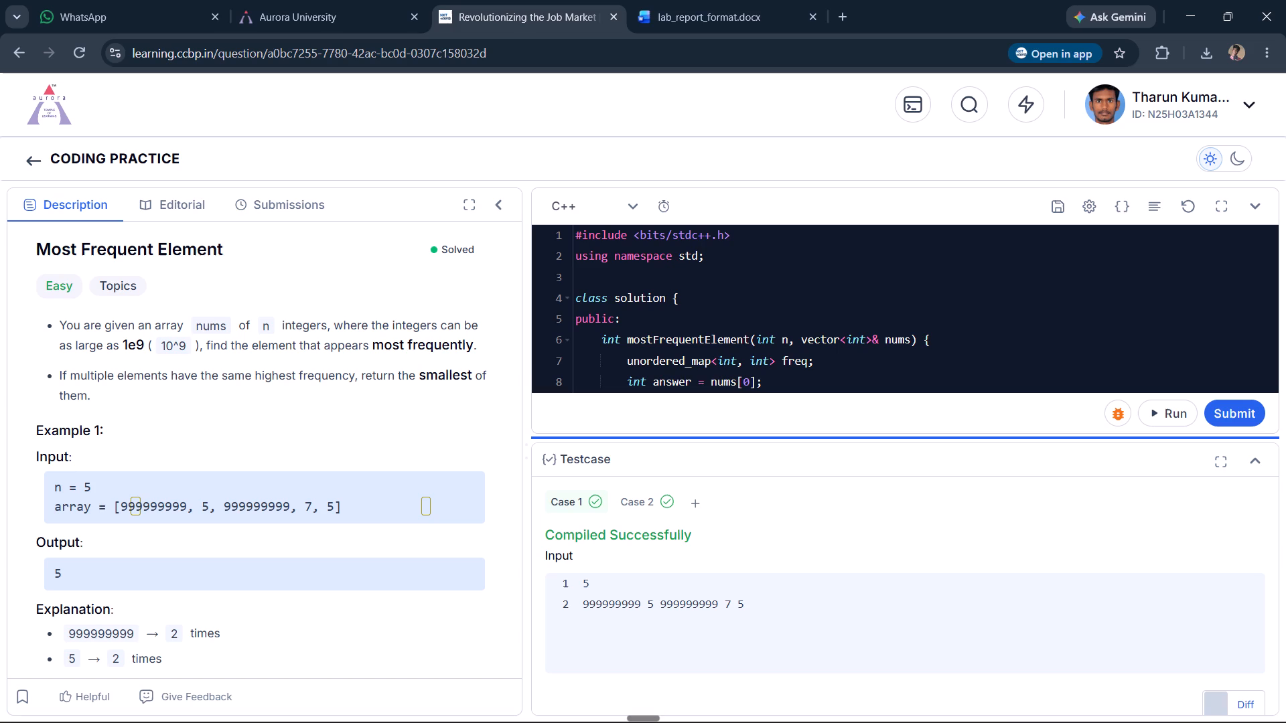
key(Print)
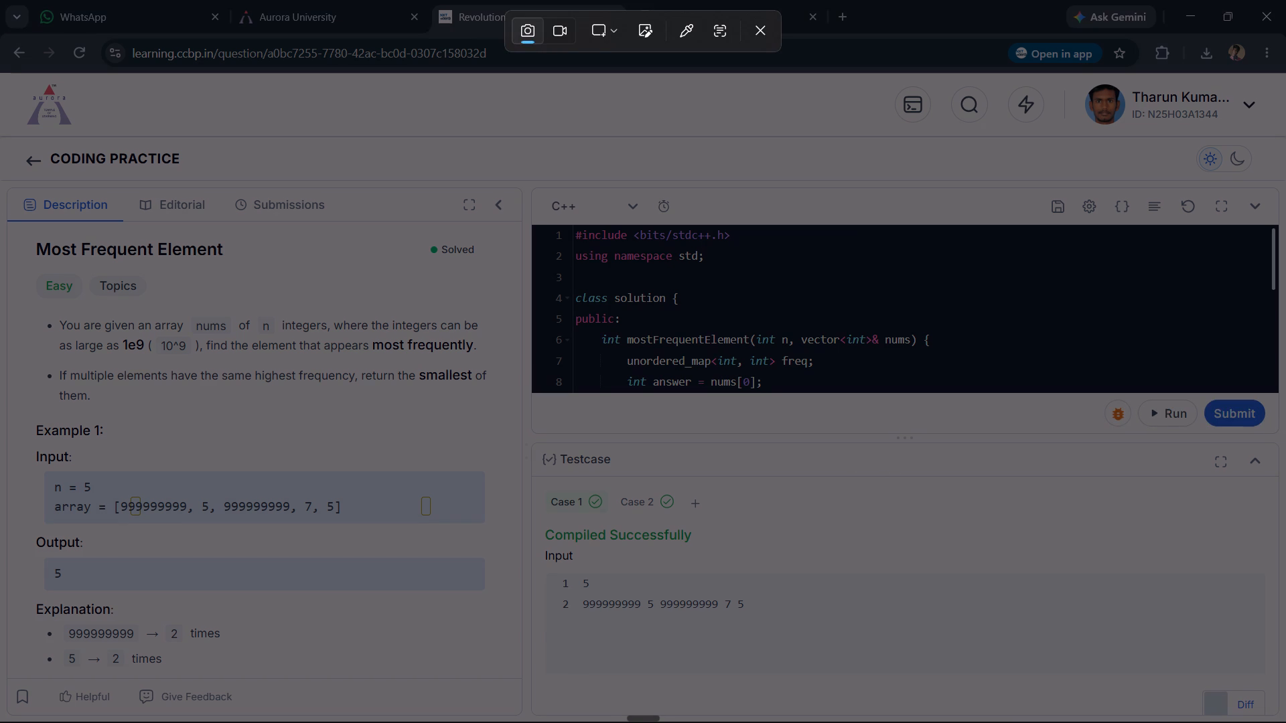
drag(1, 73, 1285, 722)
Return to the lab_report_format document and add the label "Output :-" below the code.
key(alt+Tab)
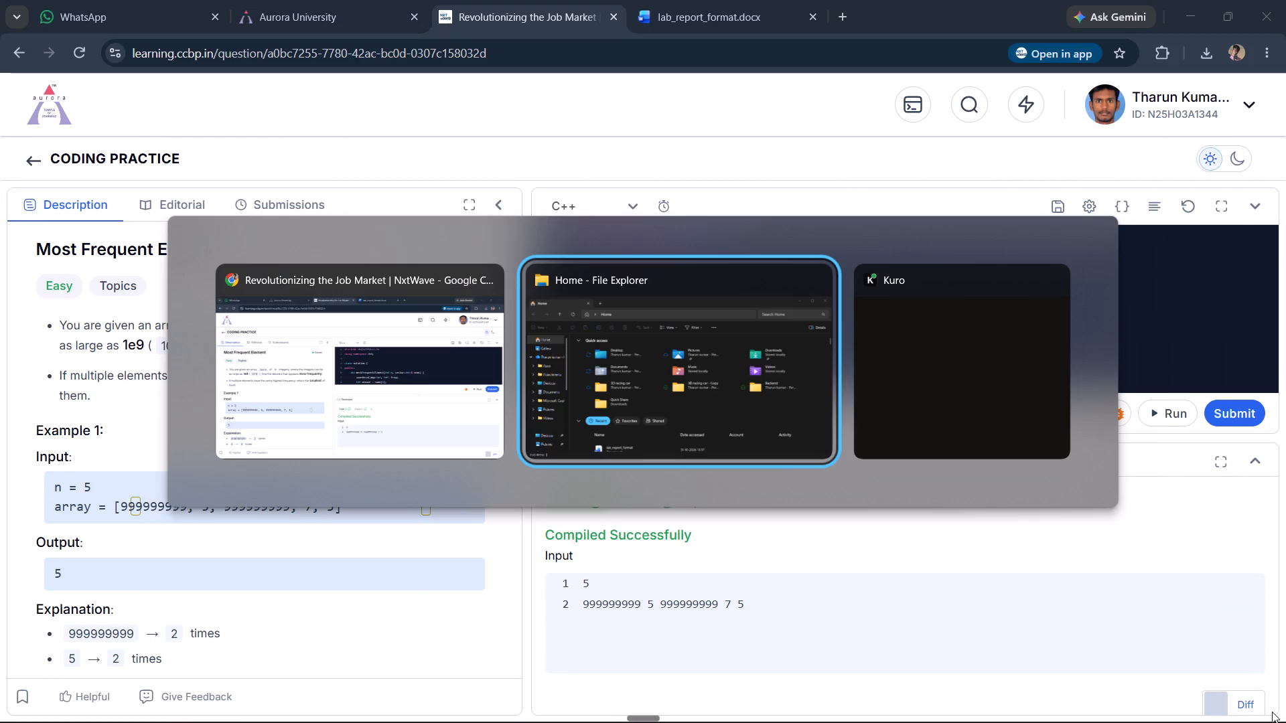
key(alt+Tab)
key(alt+Tab)
click(743, 0)
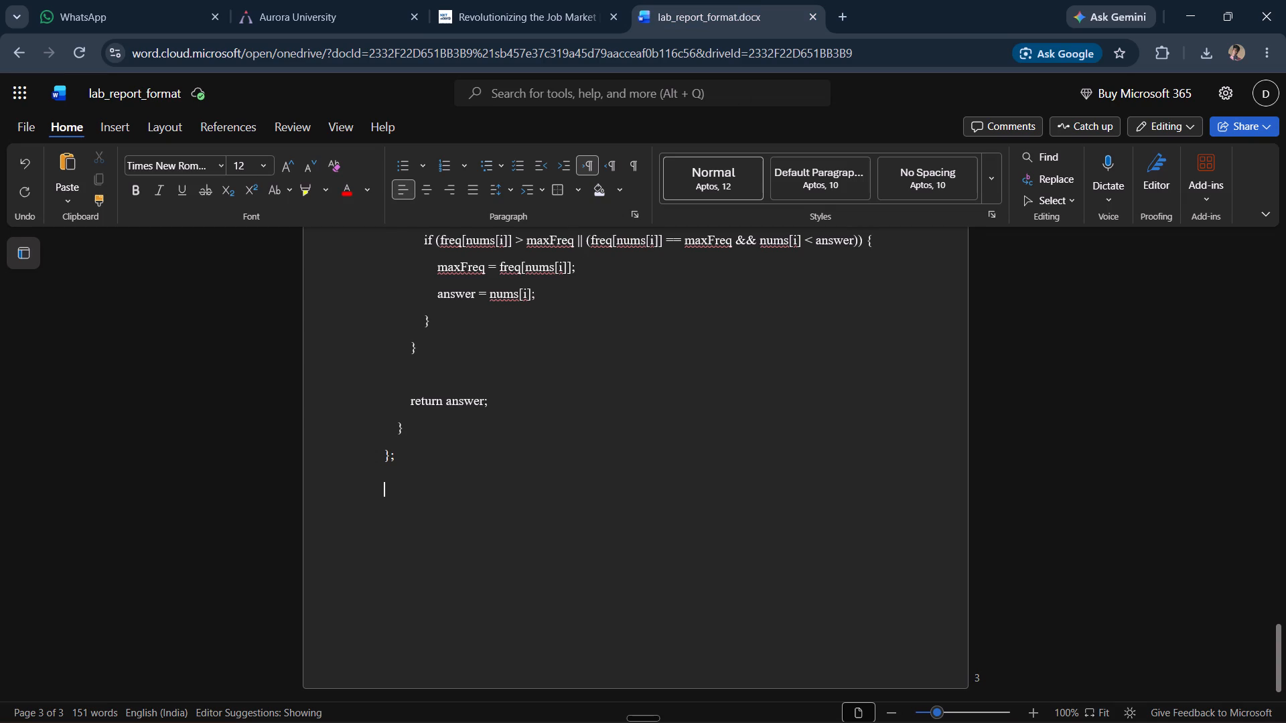
text(Output)
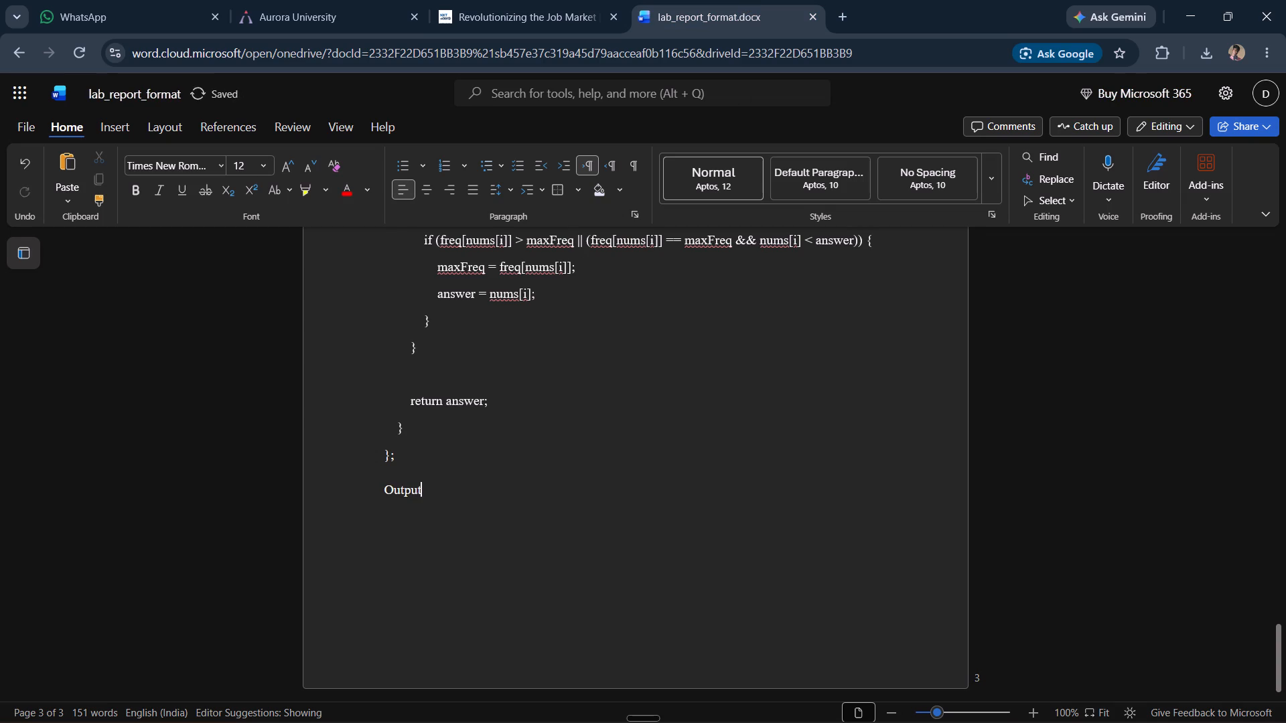
key(space)
text(:-)
key(space)
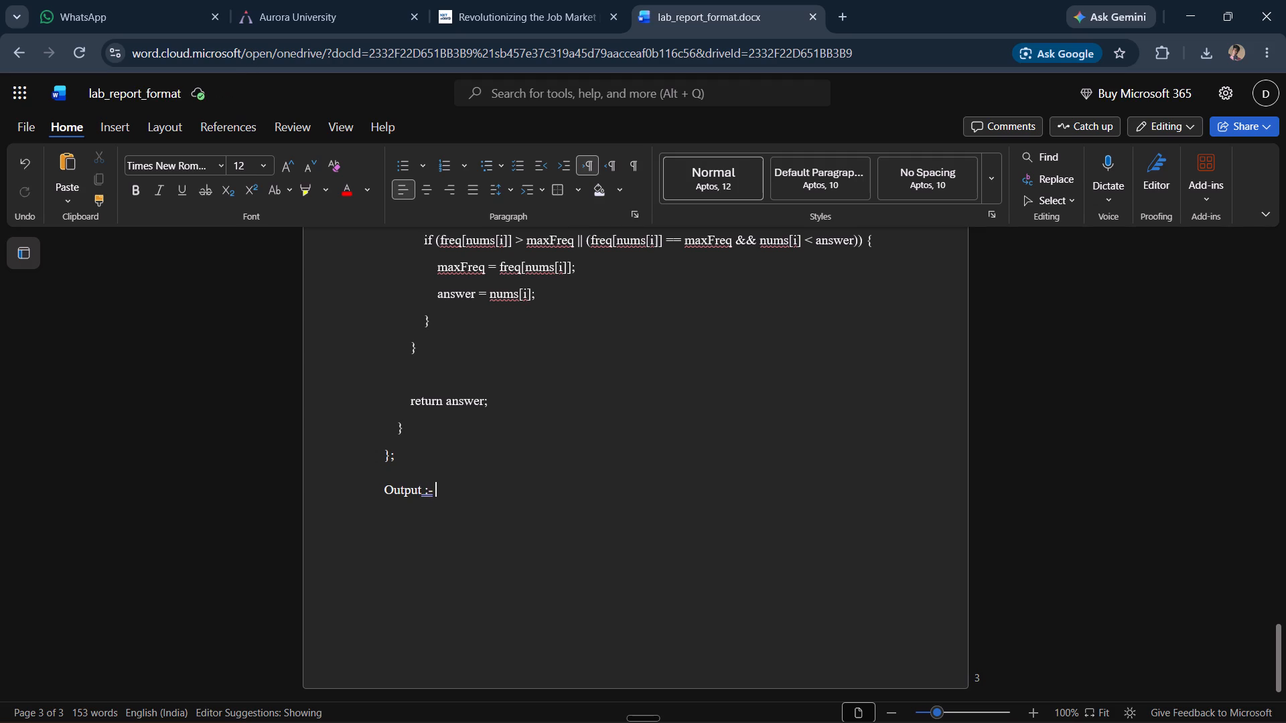
Paste the captured screenshot after the "Output :-" label and start a new paragraph below the image.
key(ctrl+v)
scroll(711, 585, up, 6)
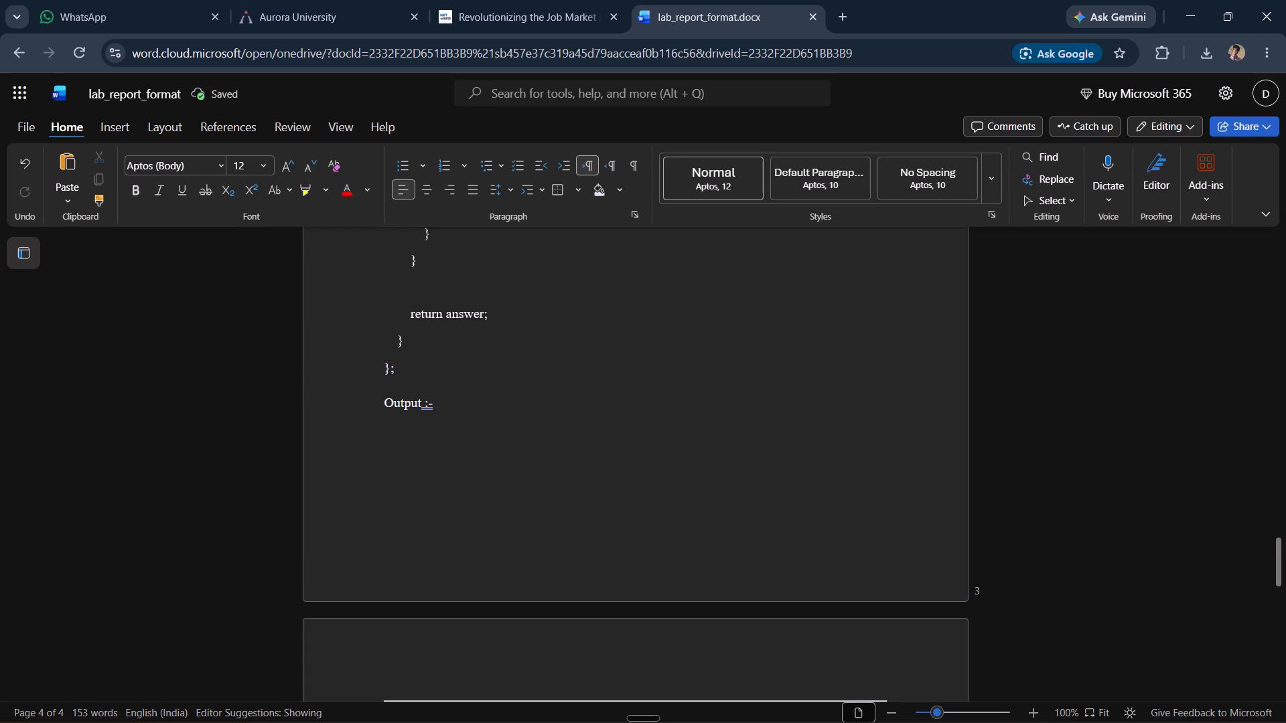
scroll(461, 429, down, 5)
scroll(571, 589, down, 2)
key(Return)
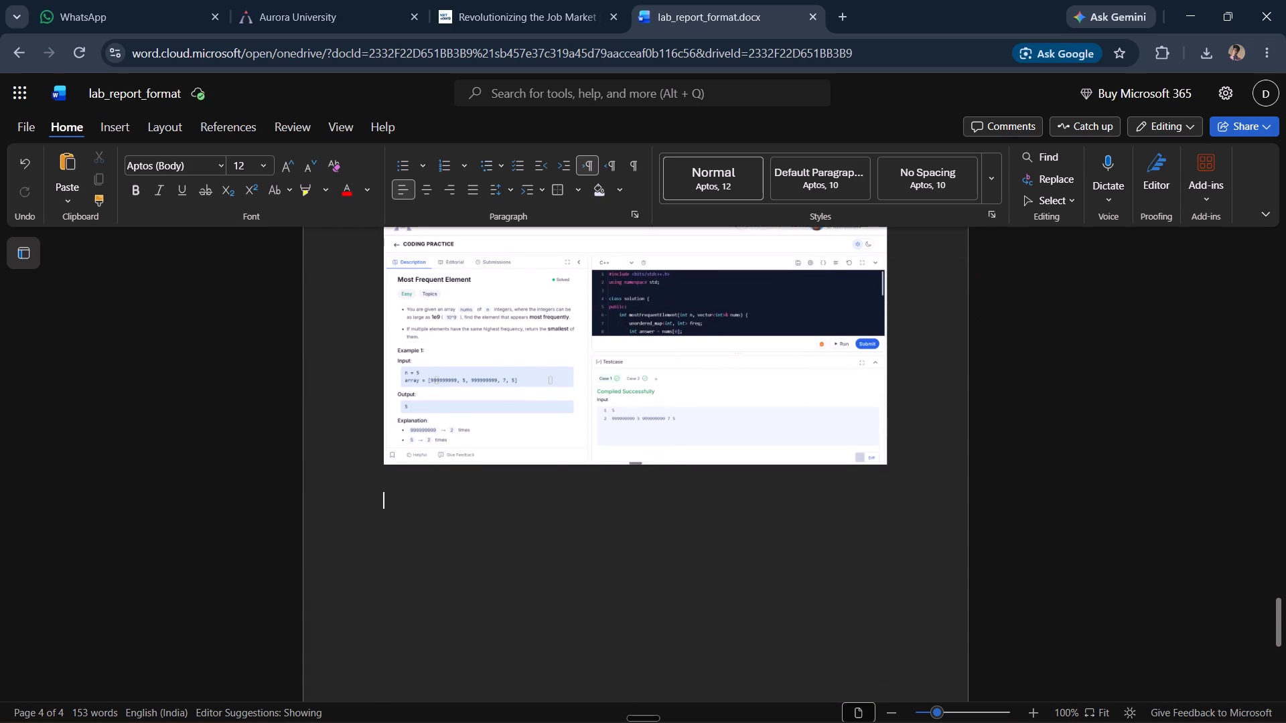
Insert five empty paragraphs between the code's closing brace and "Output :-" to move the label onto the screenshot's page.
scroll(568, 582, up, 14)
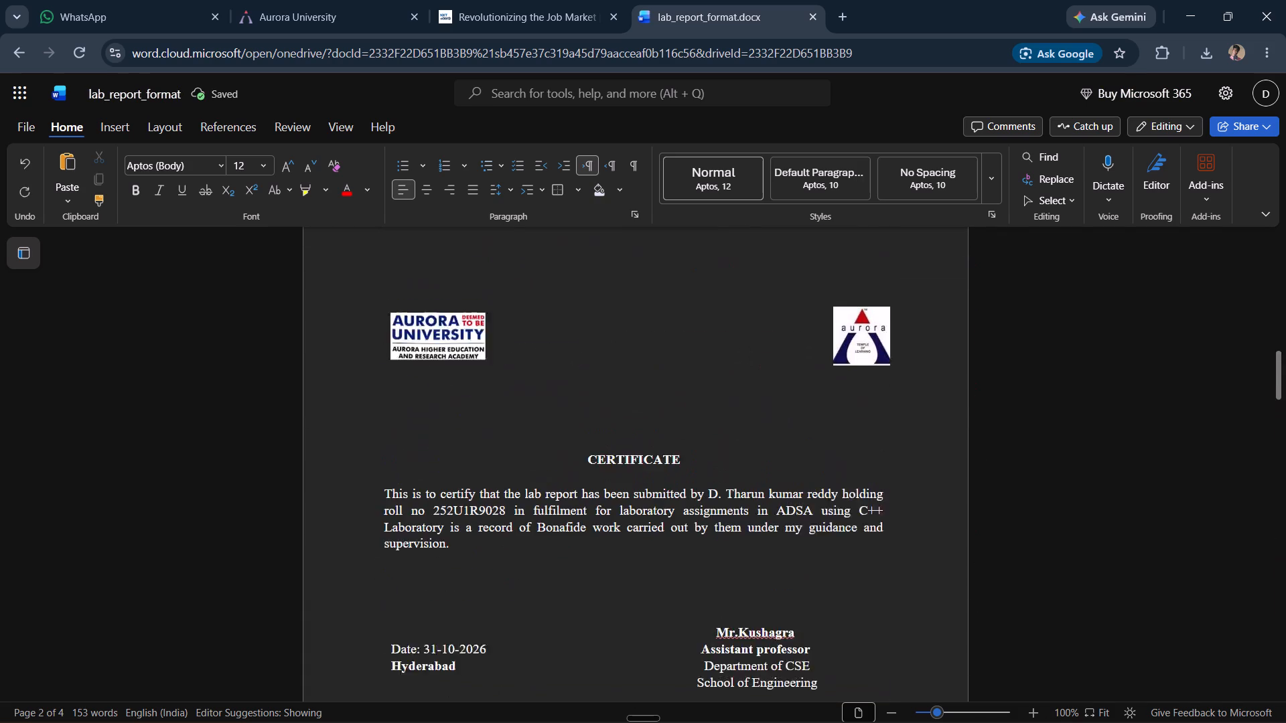
scroll(568, 582, down, 10)
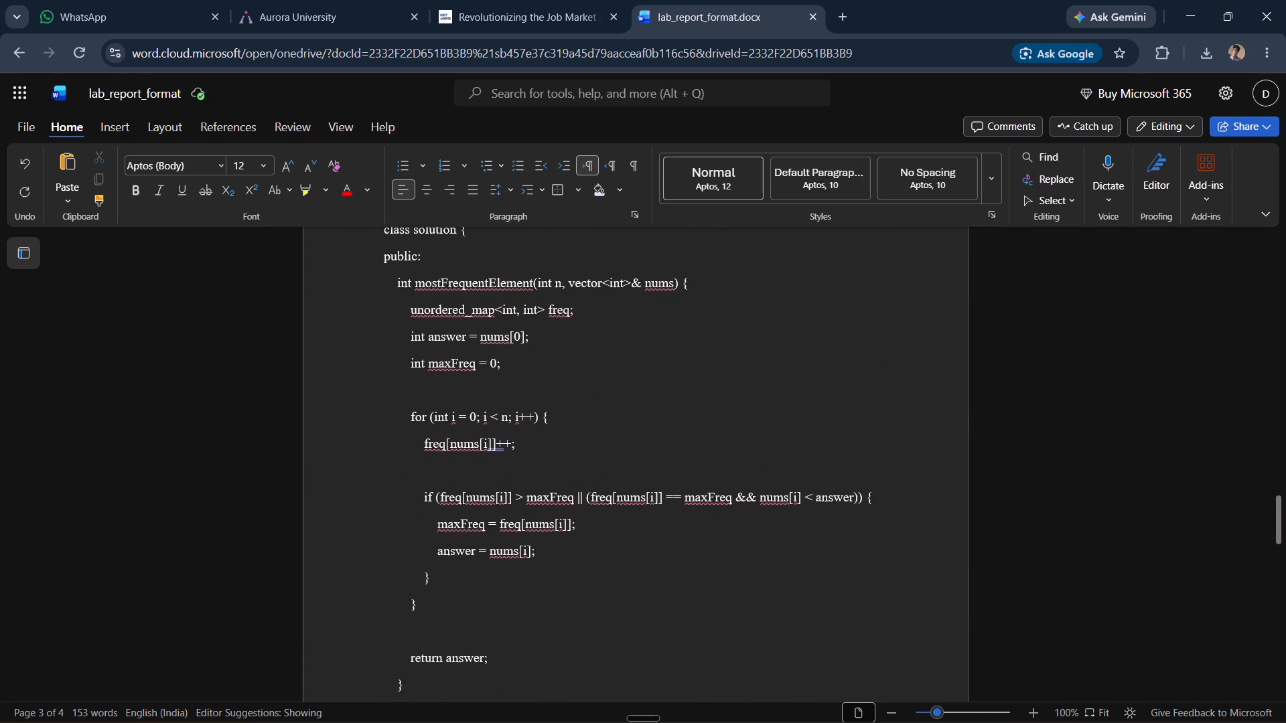
scroll(346, 646, down, 1)
click(417, 572)
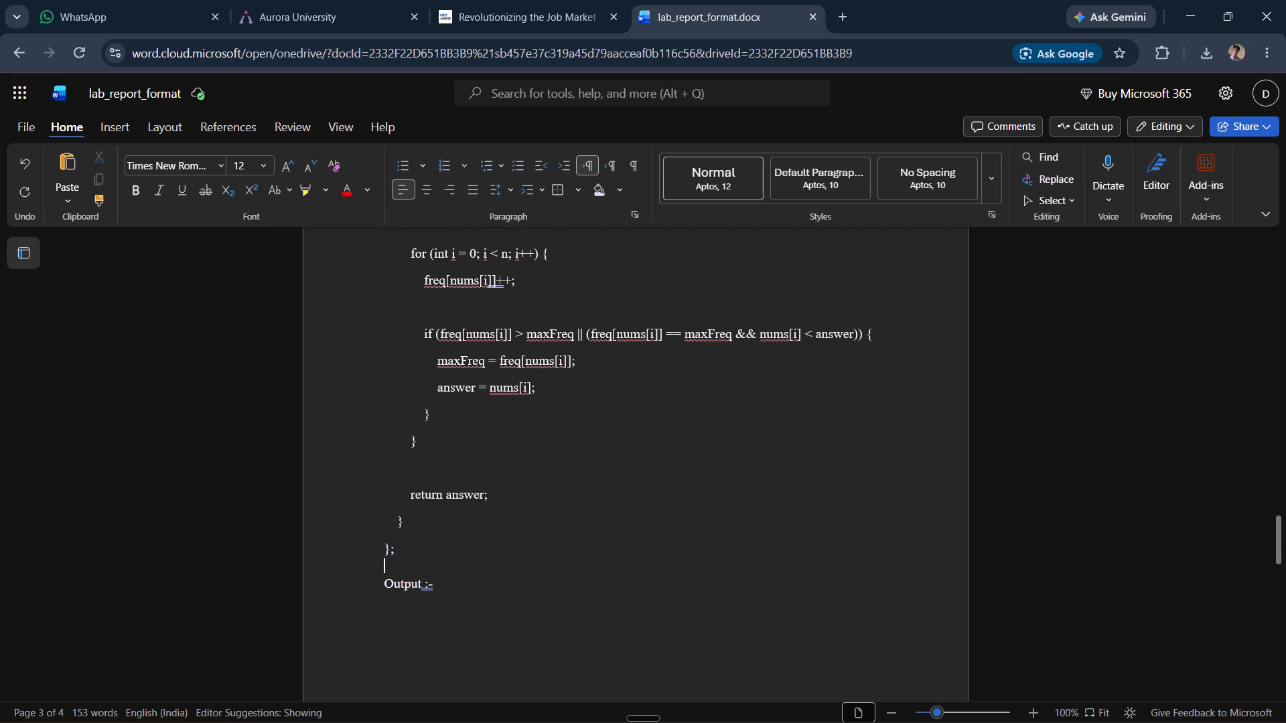
key(Return)
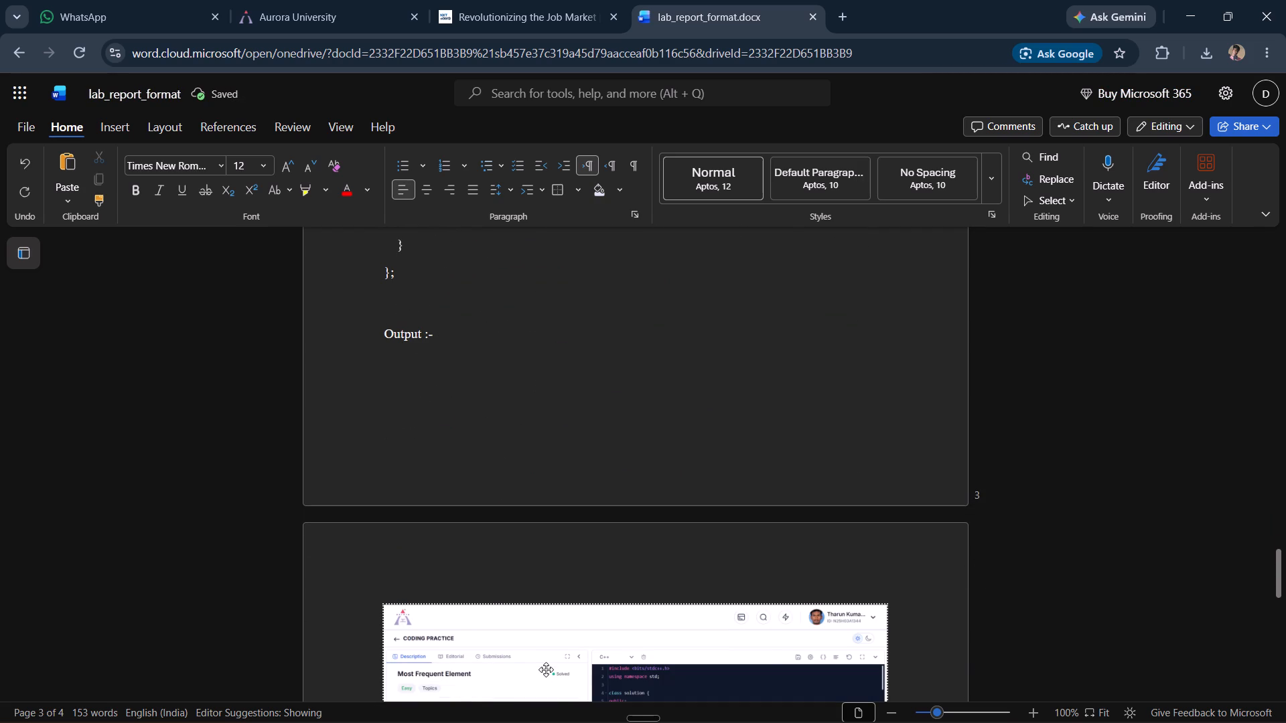
key(Return)
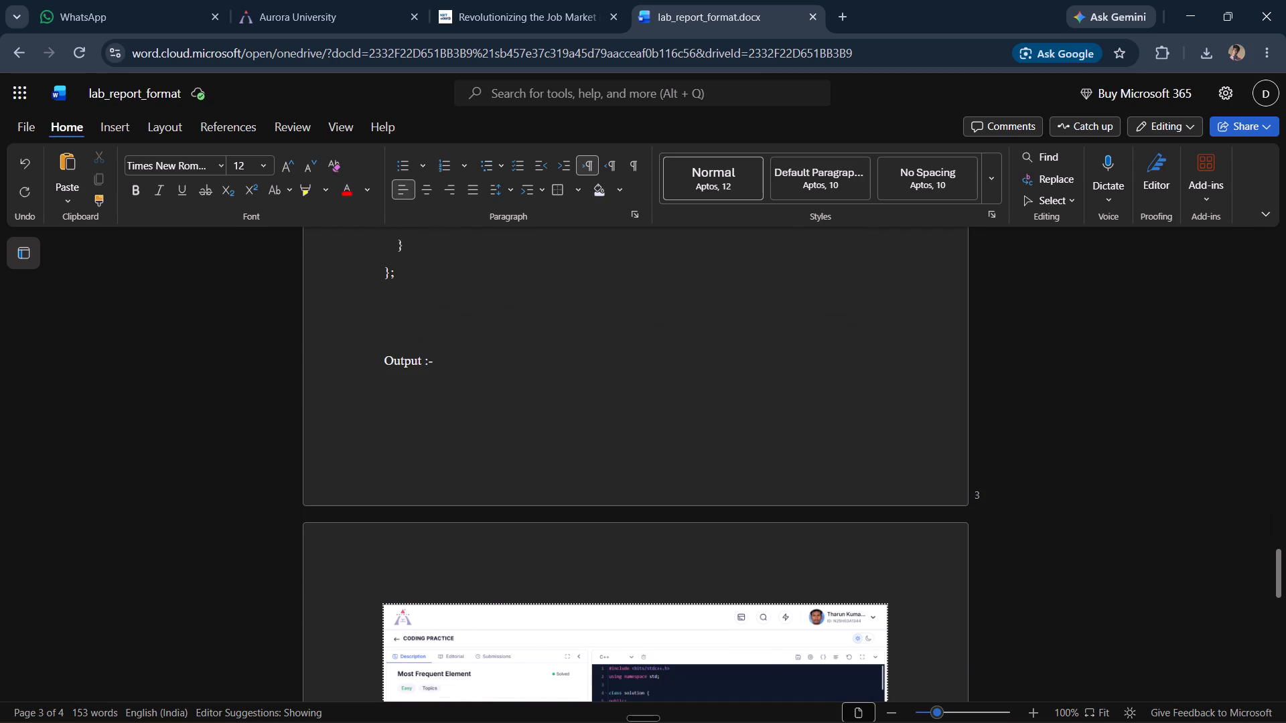
key(Return)
key(Return)
key(Return)
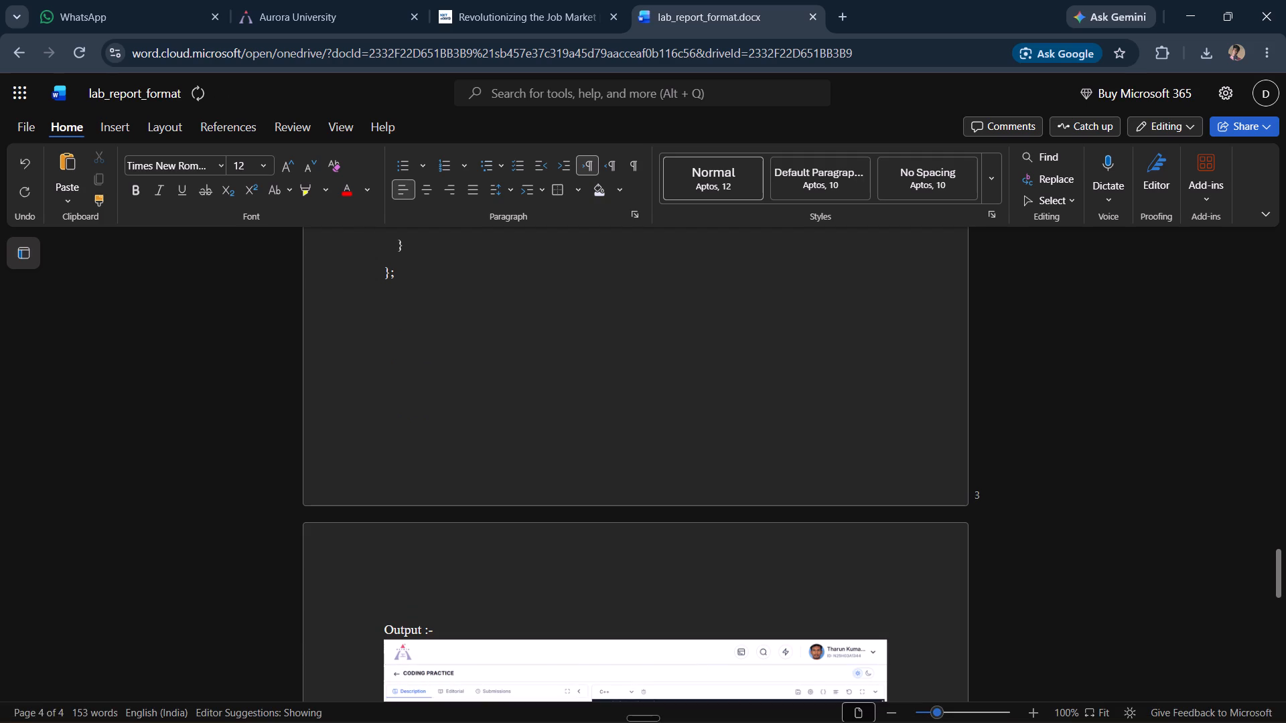
Insert an empty line between the "Output :-" label and the screenshot.
click(434, 631)
key(Return)
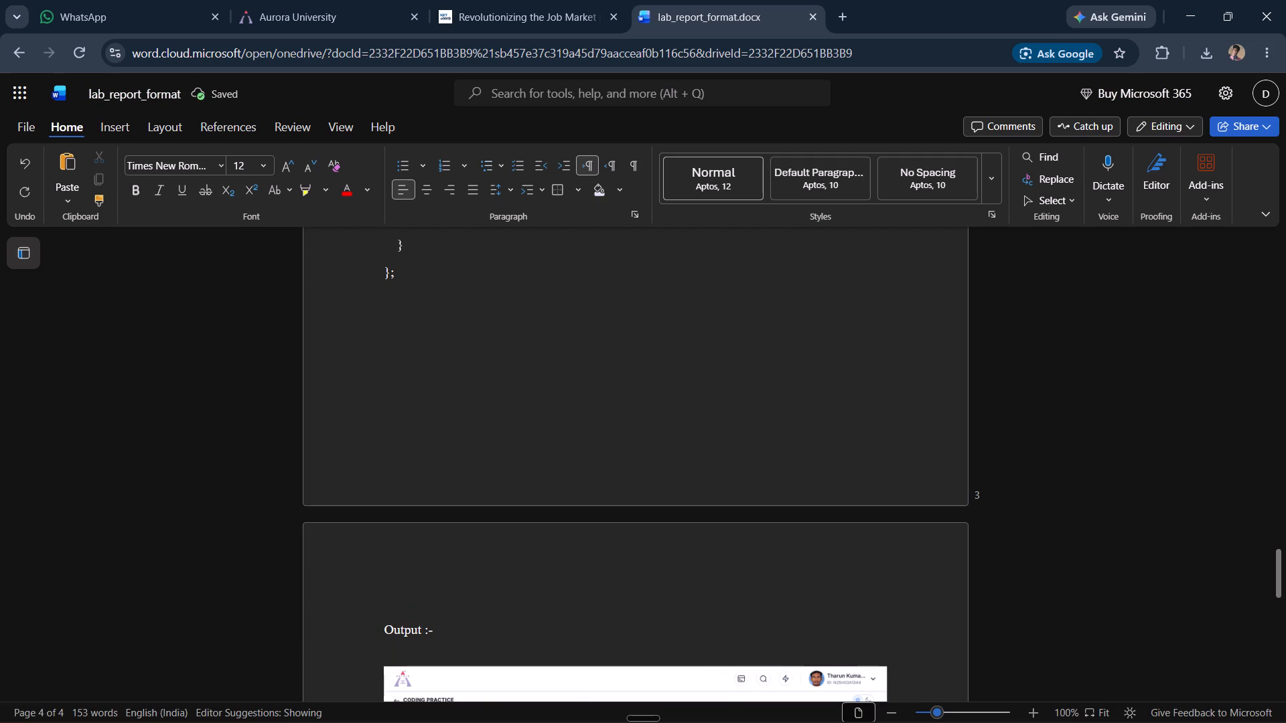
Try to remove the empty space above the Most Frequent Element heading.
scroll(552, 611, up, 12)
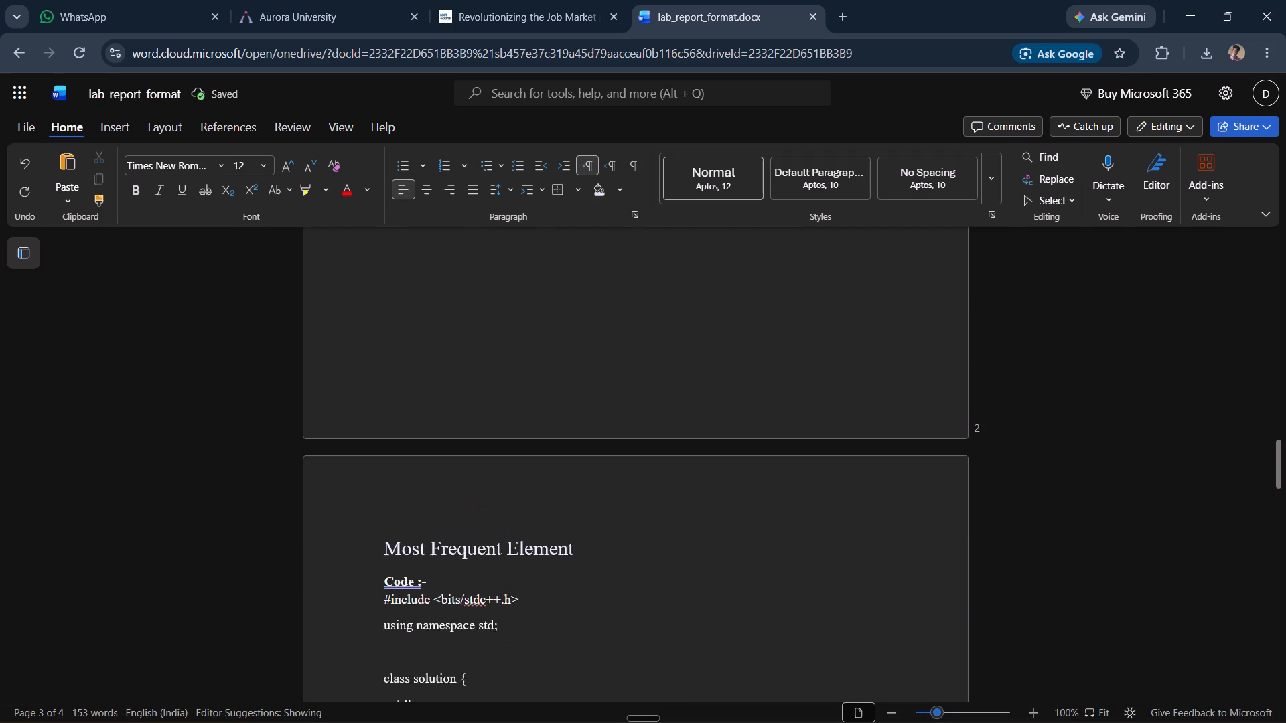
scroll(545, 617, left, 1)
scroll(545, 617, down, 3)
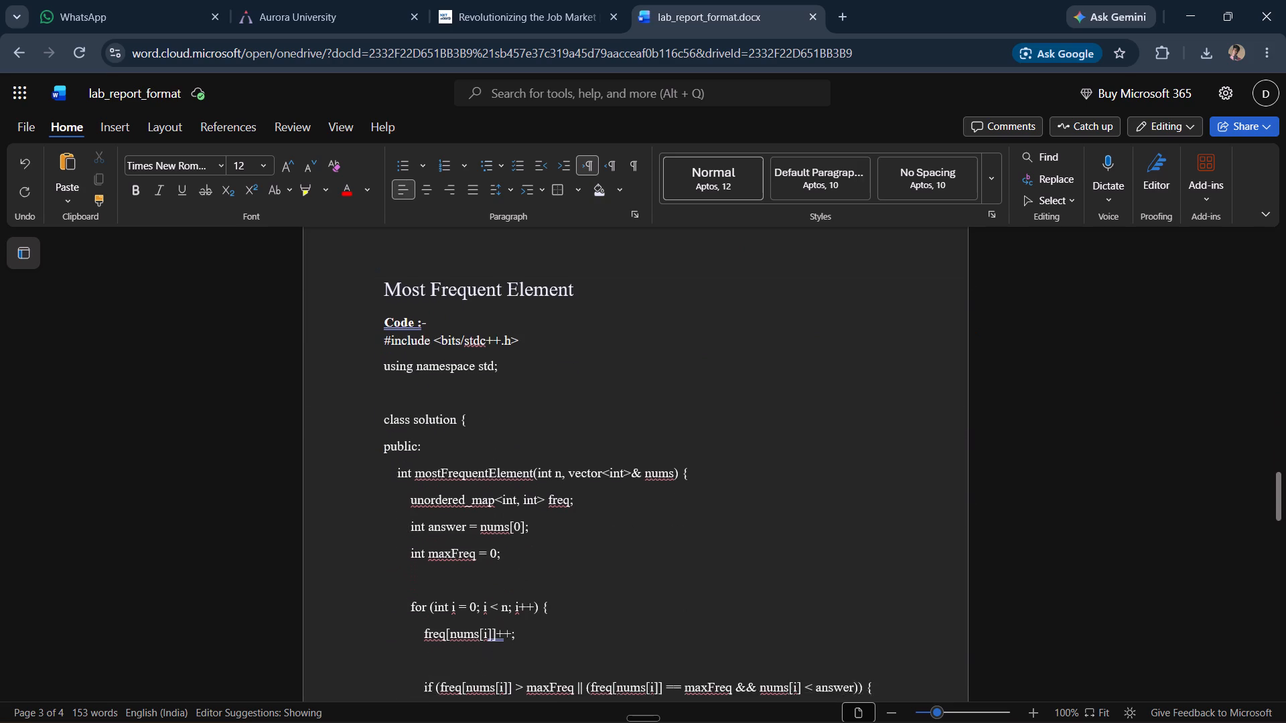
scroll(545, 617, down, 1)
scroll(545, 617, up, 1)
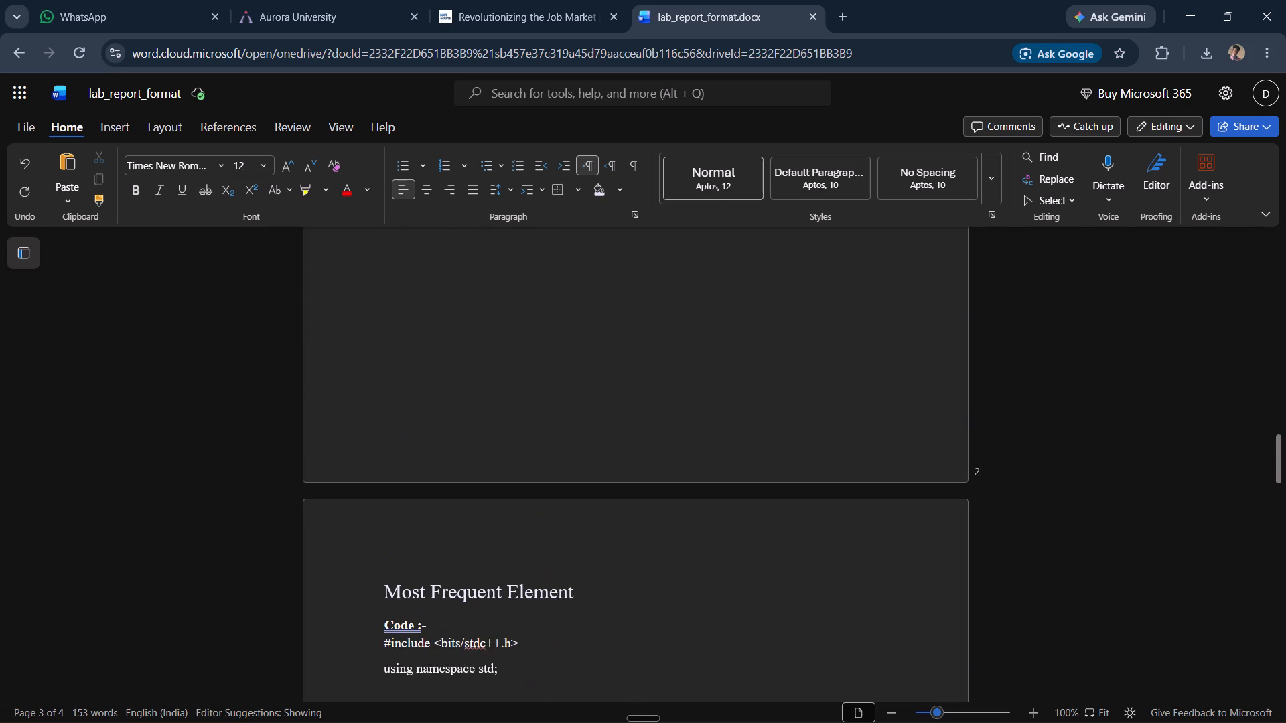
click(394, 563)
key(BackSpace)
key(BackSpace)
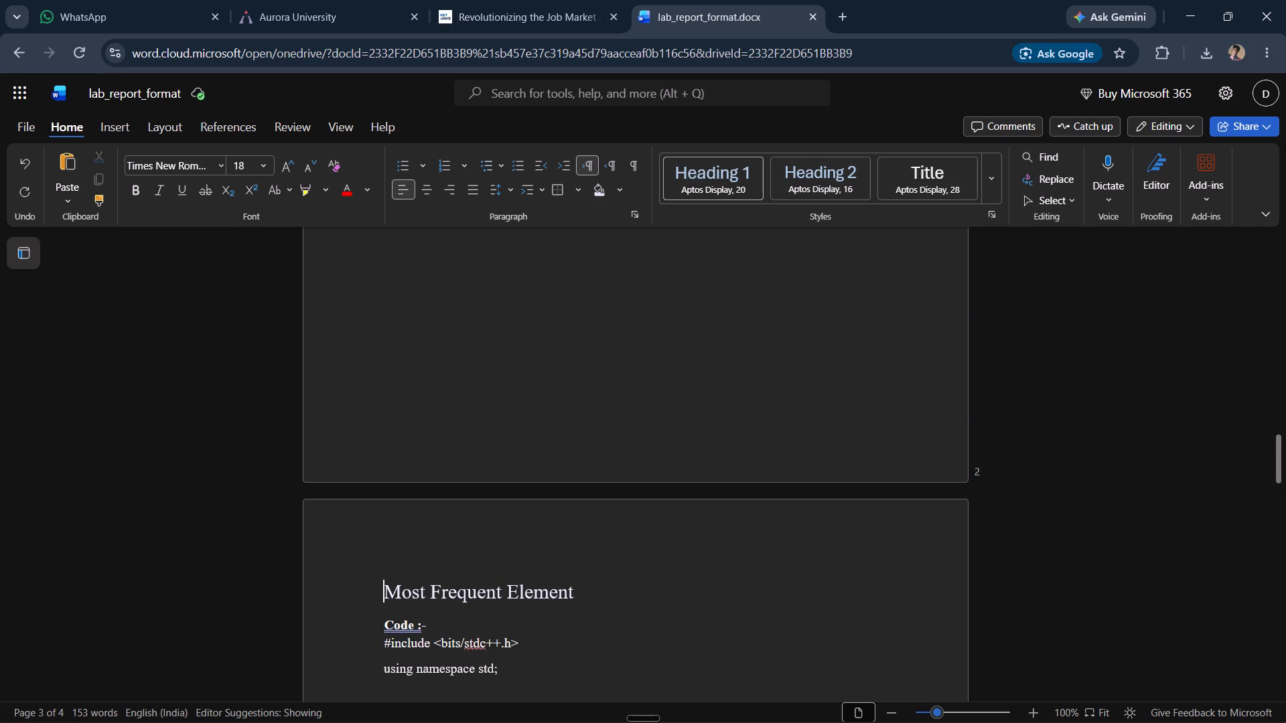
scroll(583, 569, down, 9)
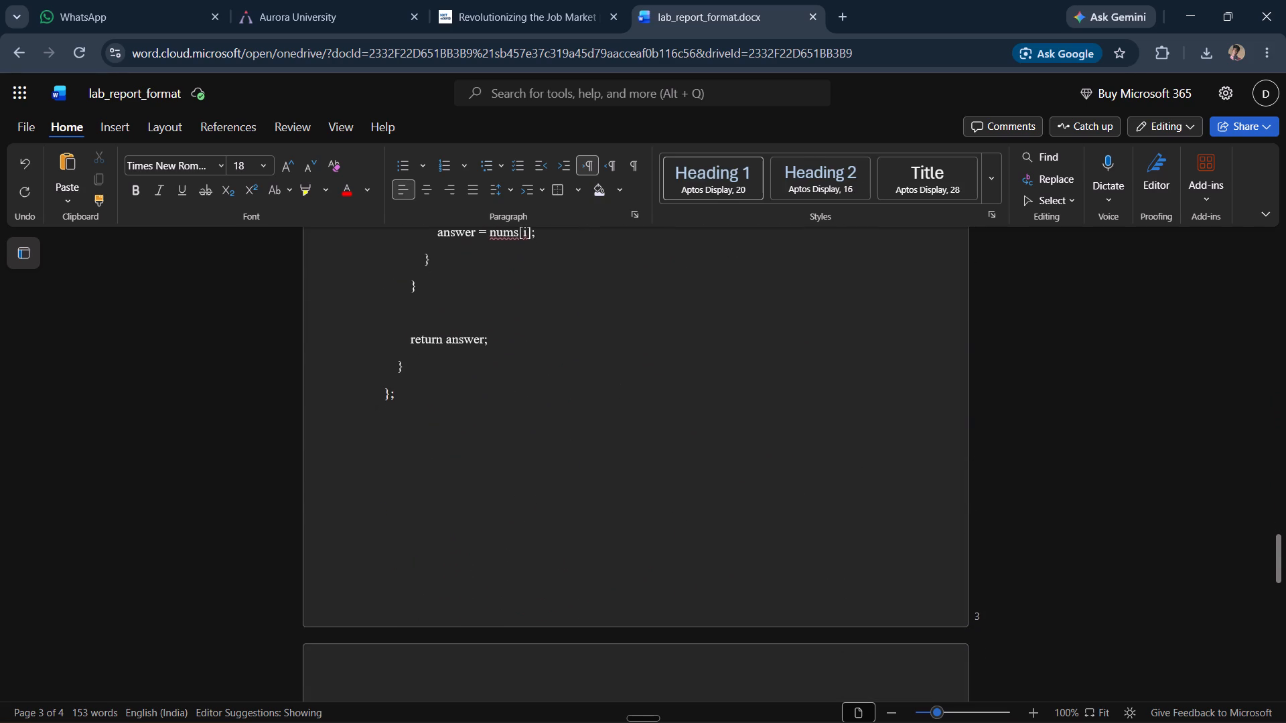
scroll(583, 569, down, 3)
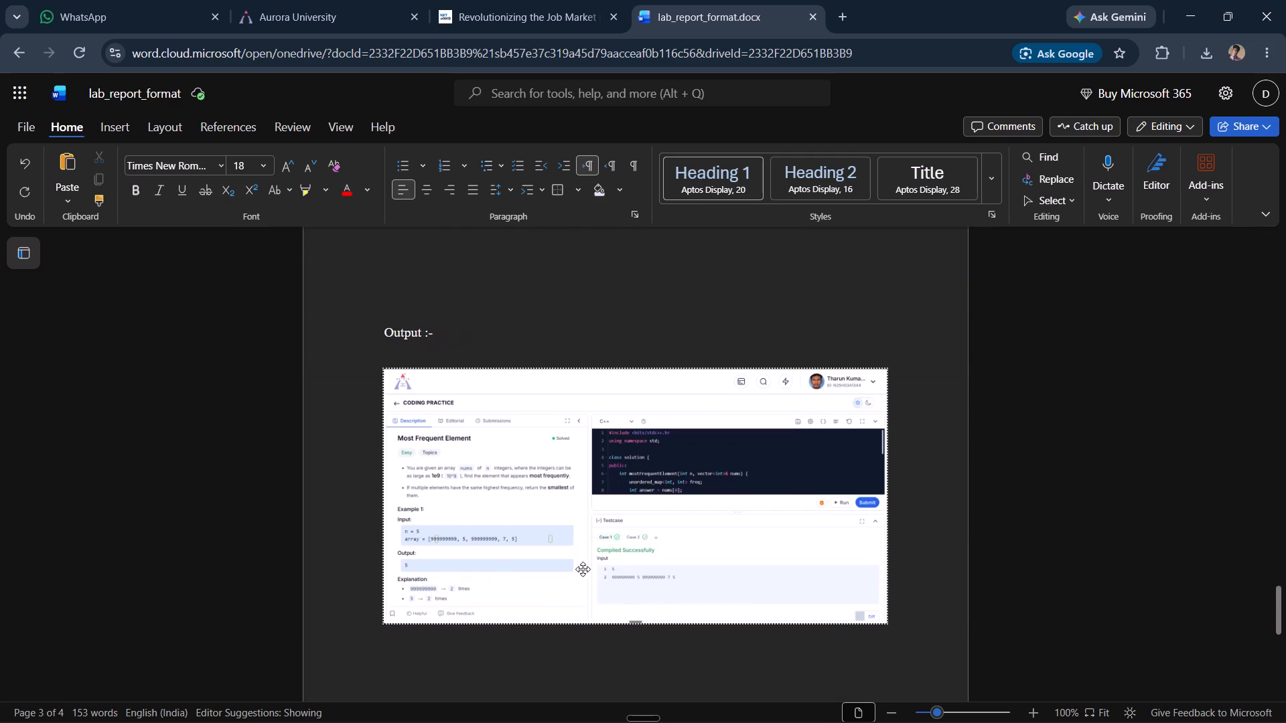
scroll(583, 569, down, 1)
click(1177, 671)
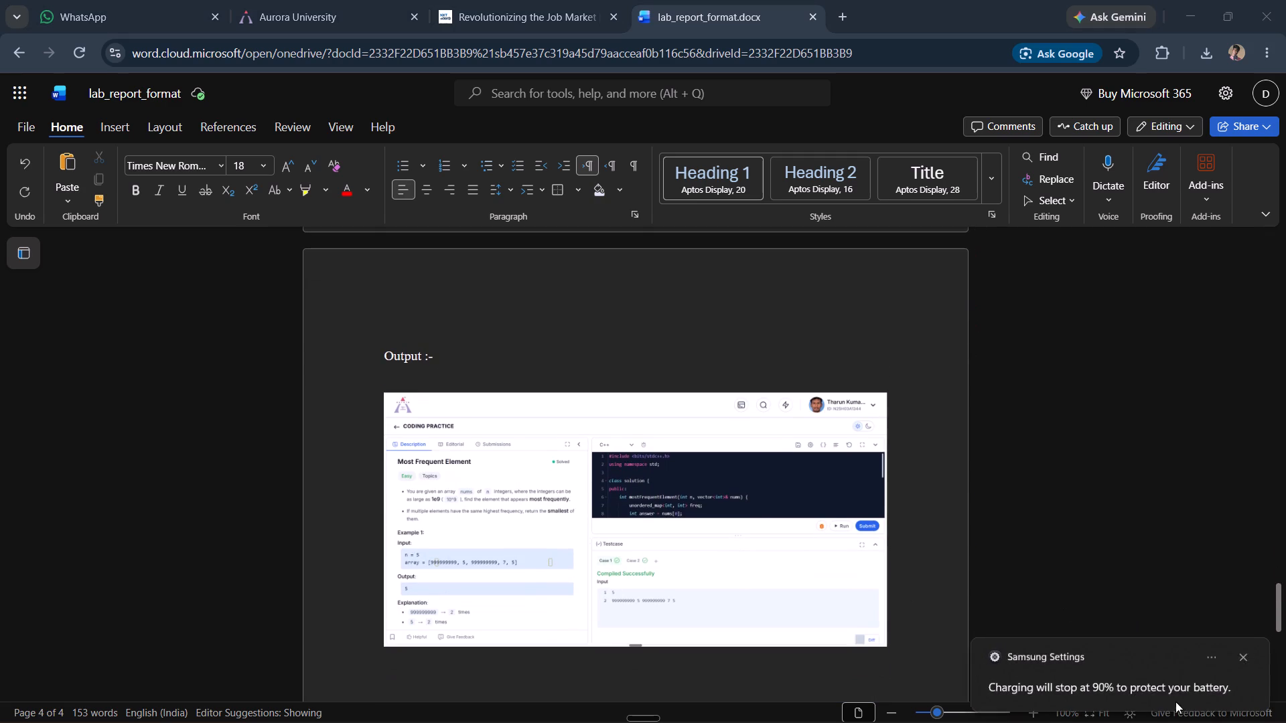
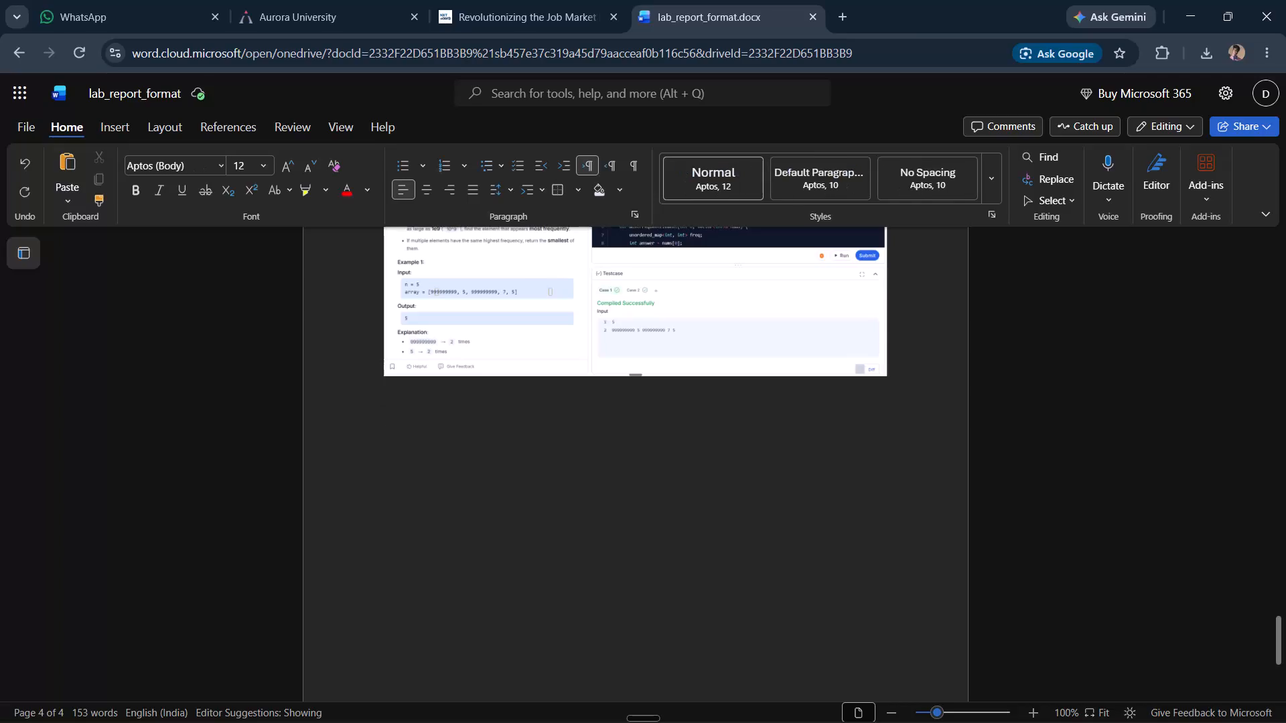
Switch to the learning portal and leave the Most Frequent Element question to return to its course page.
key(alt+Tab)
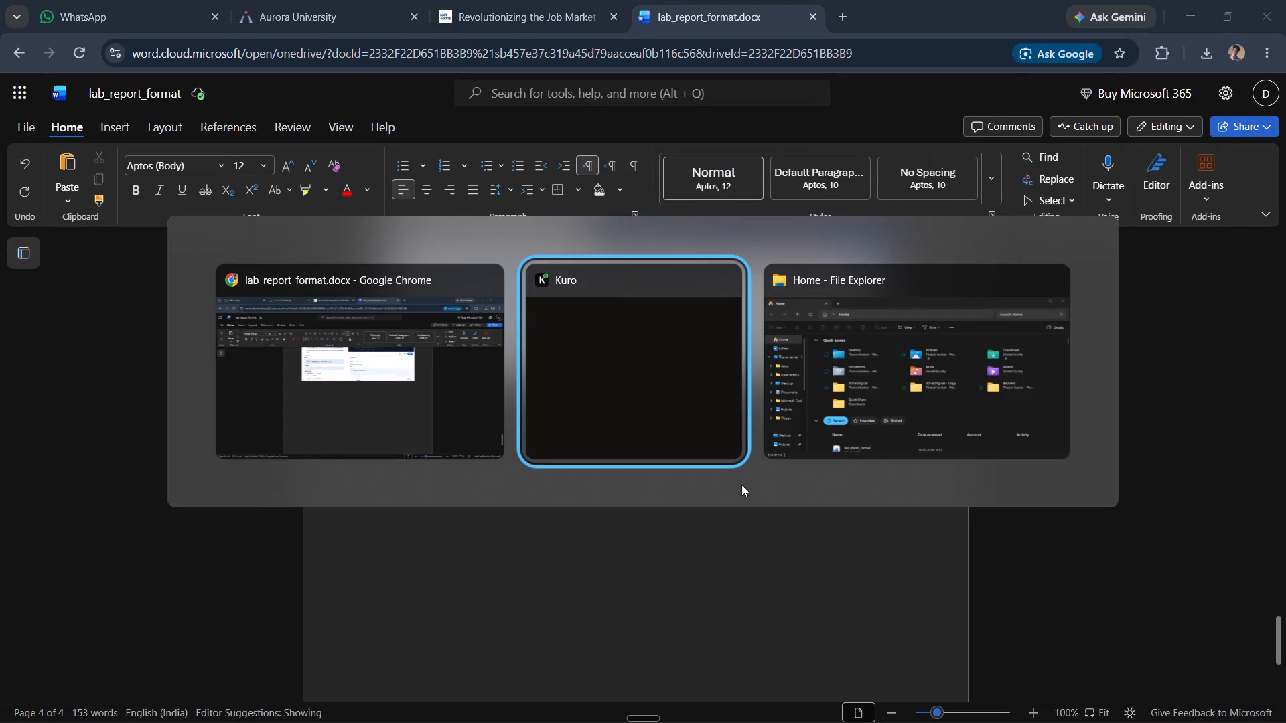
key(alt+Tab)
key(alt+Tab)
click(576, 0)
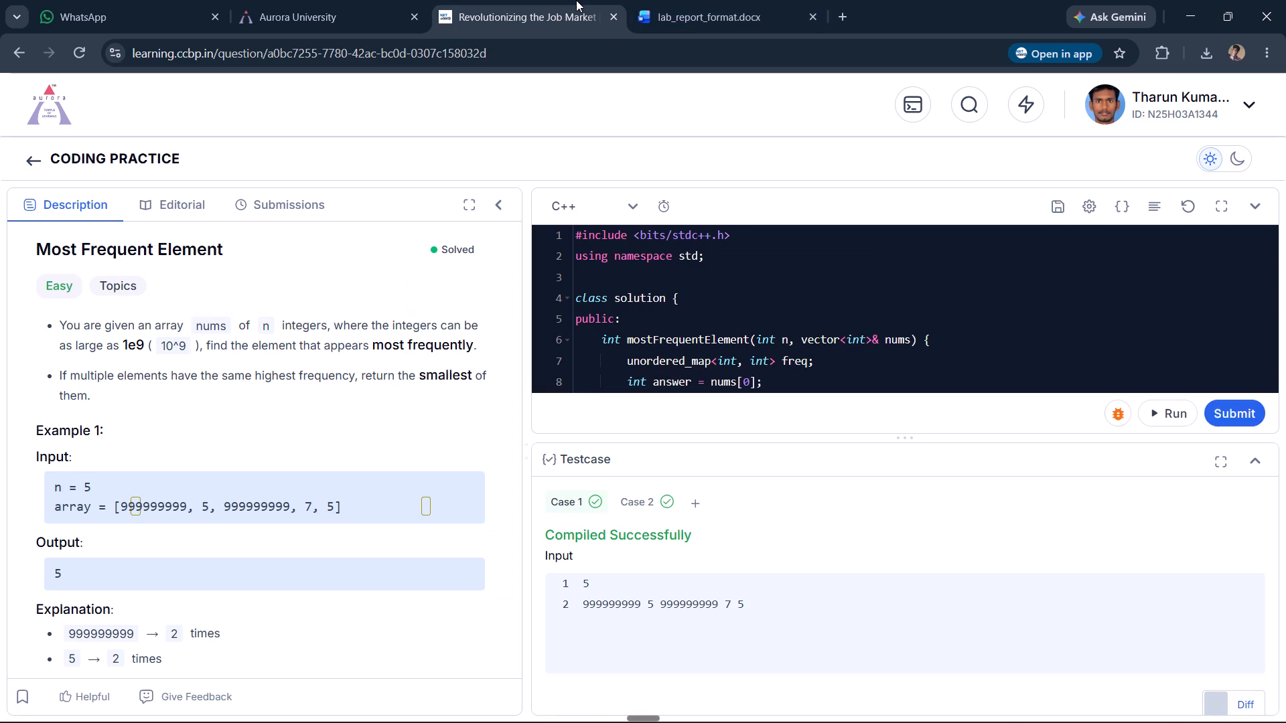
click(32, 159)
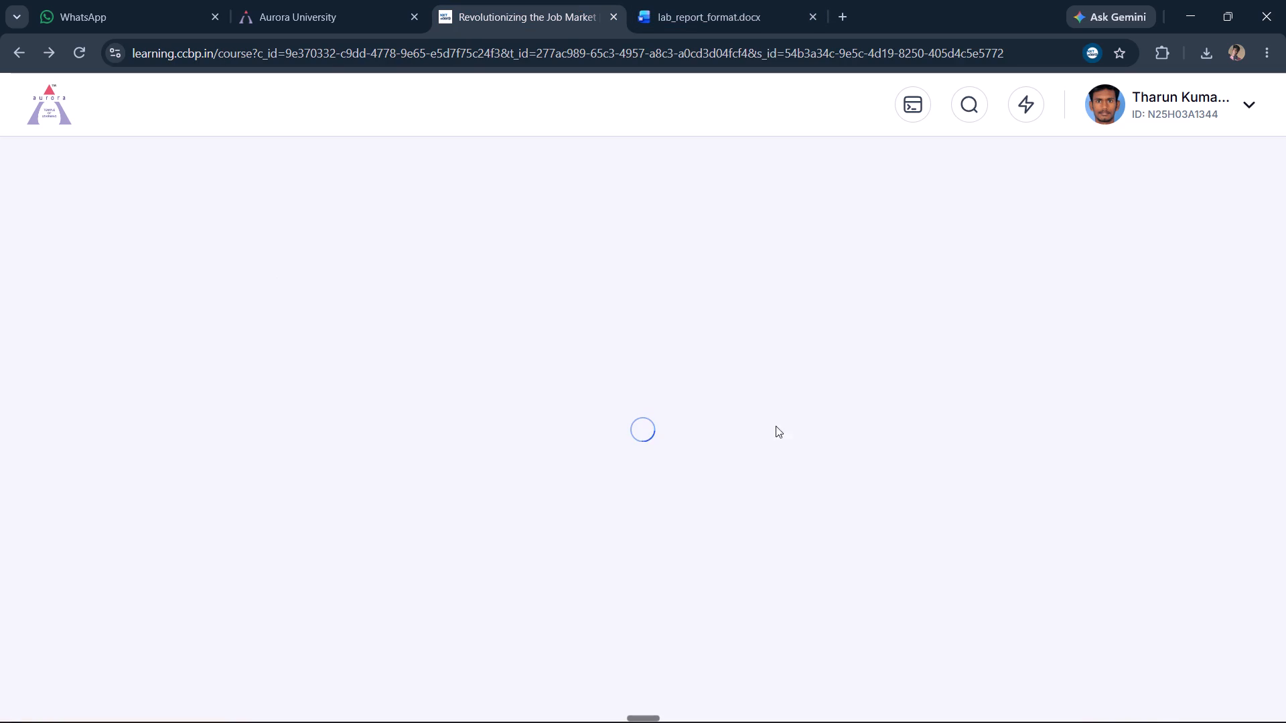
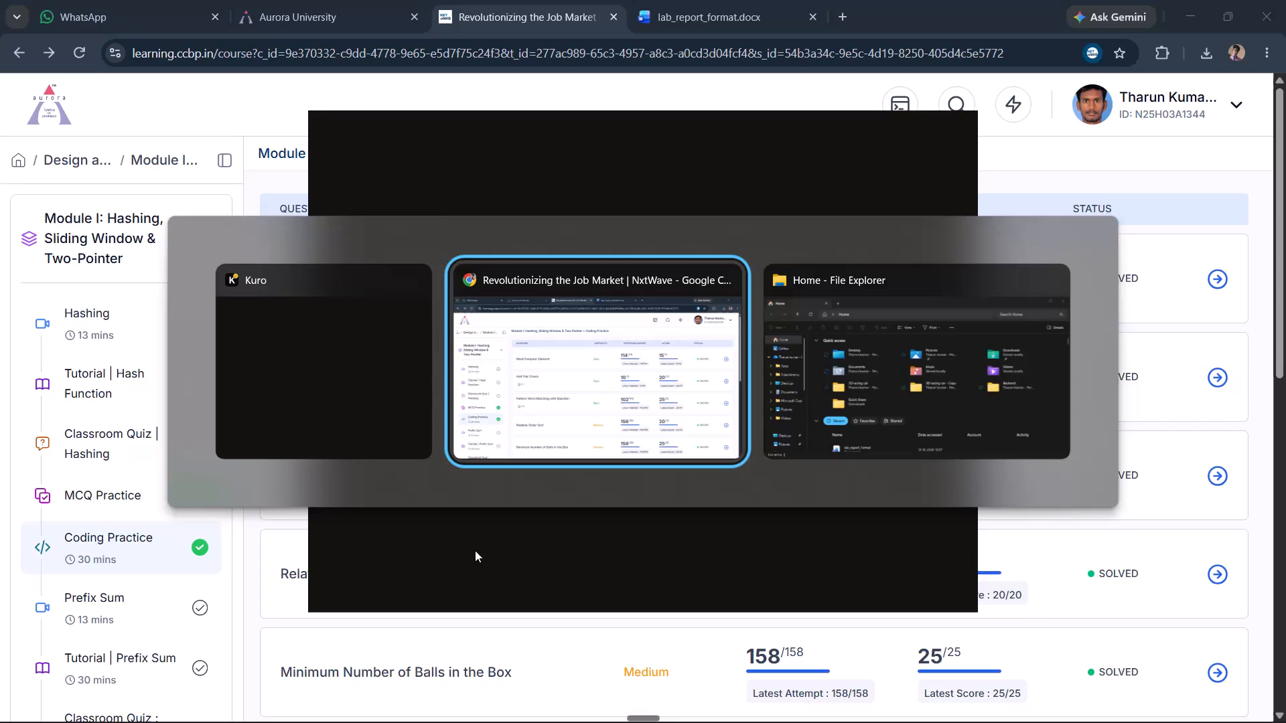
Move the lab_report_format document tab into its own maximized browser window and bring it to the front.
key(alt+Tab)
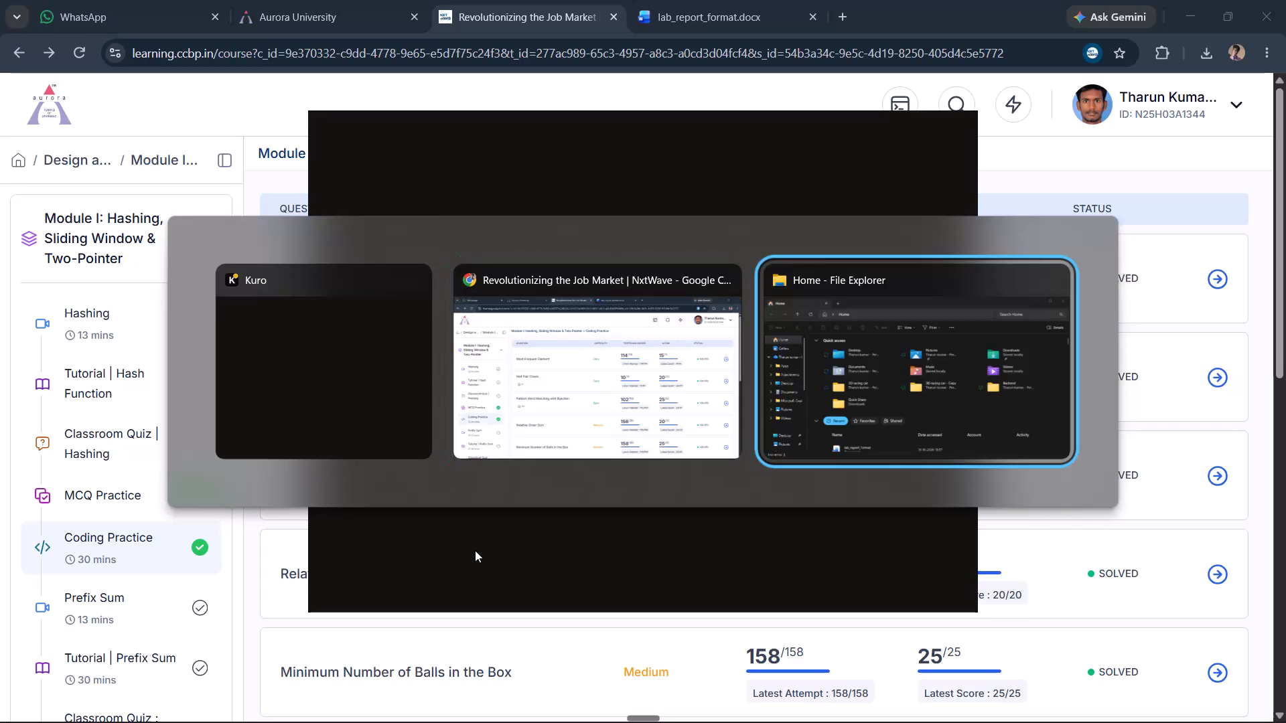
key(alt+Tab)
key(alt+Tab)
key(alt+Tab)
key(alt+Tab)
key(alt+Tab)
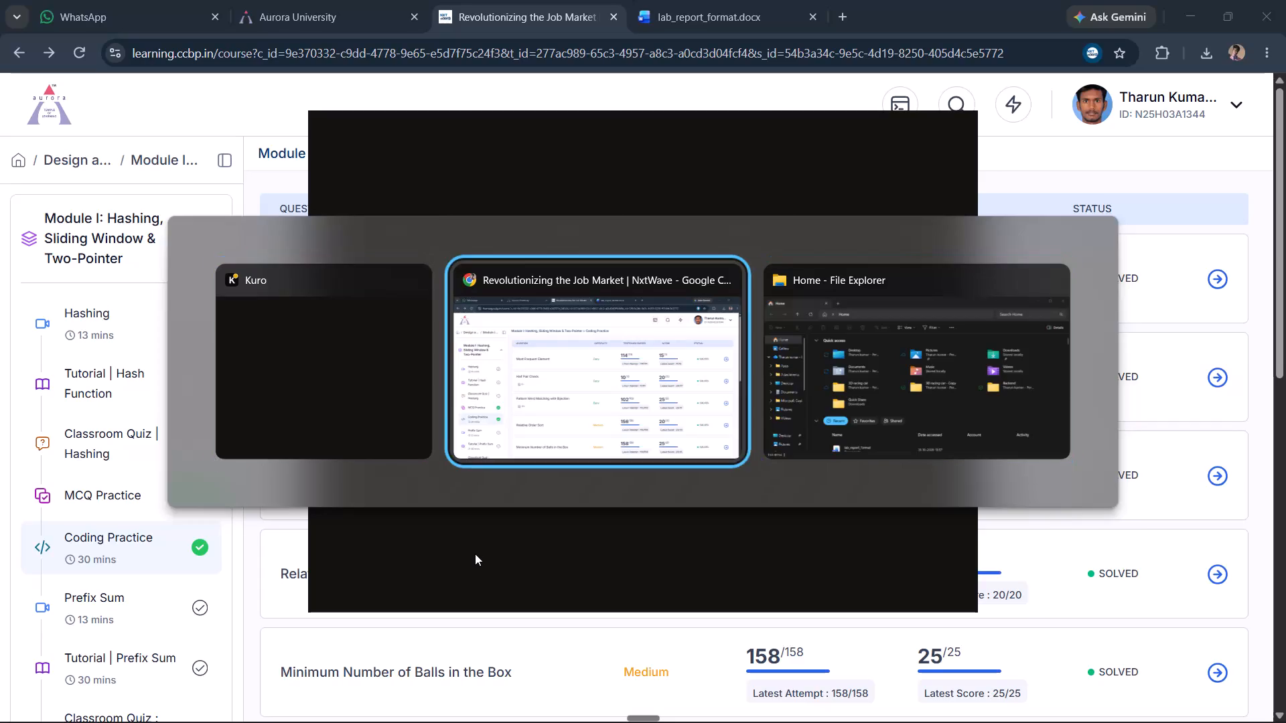
drag(726, 0, 763, 155)
click(1246, 169)
key(alt+Tab)
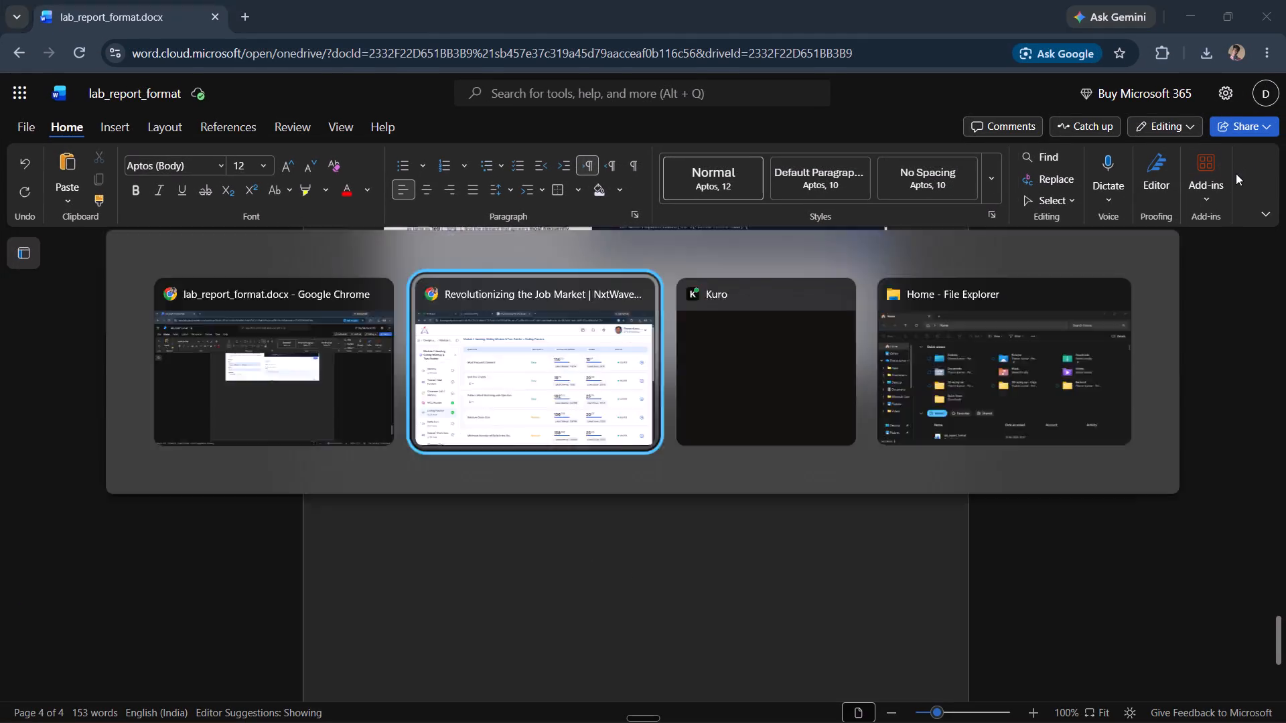
key(alt+Tab)
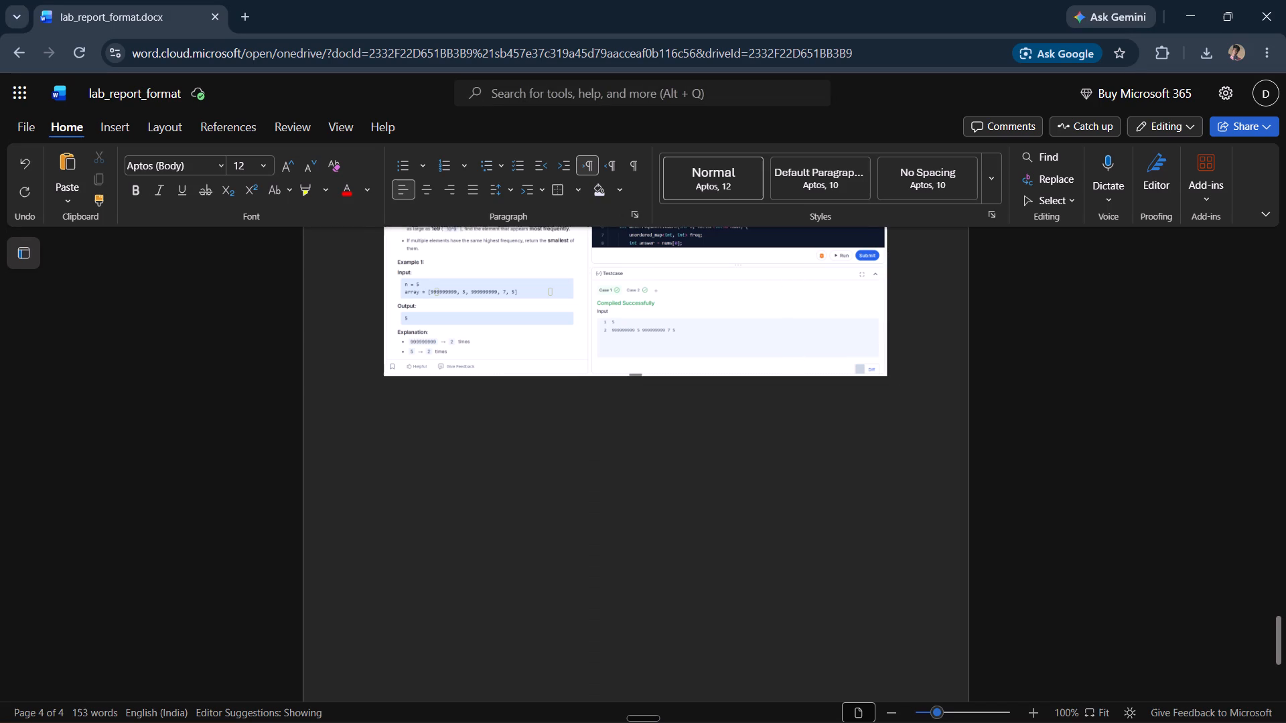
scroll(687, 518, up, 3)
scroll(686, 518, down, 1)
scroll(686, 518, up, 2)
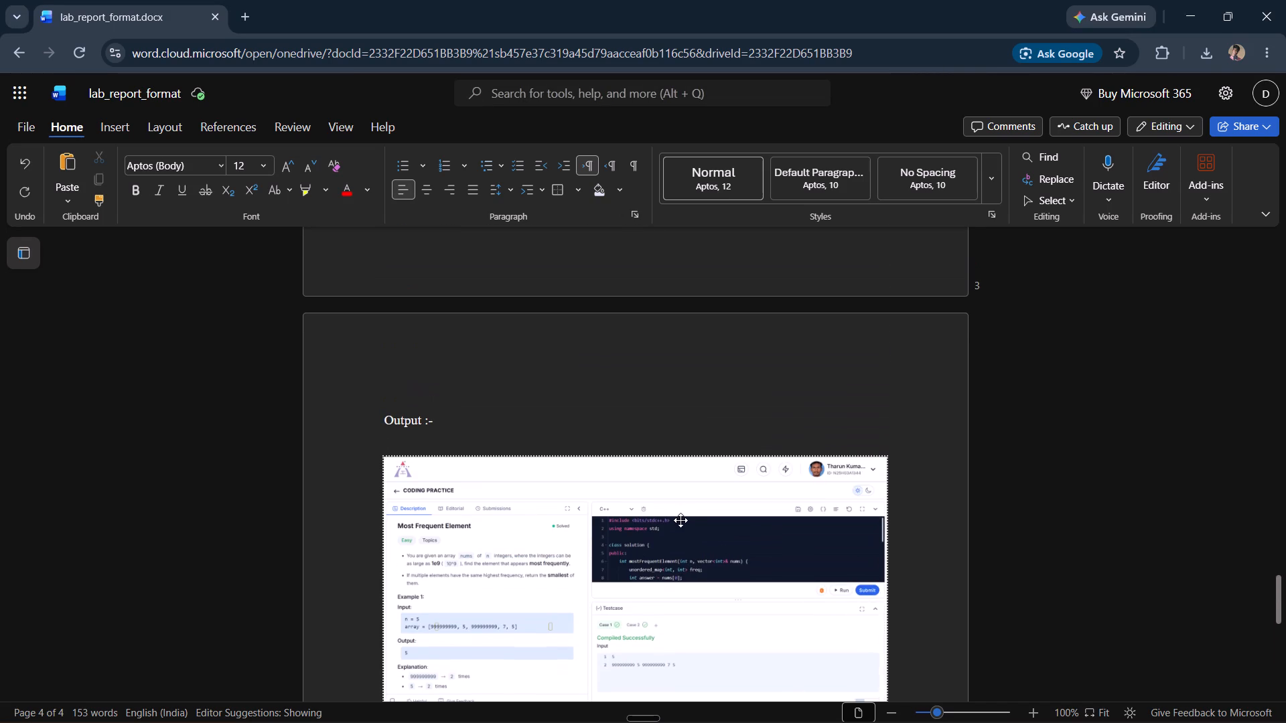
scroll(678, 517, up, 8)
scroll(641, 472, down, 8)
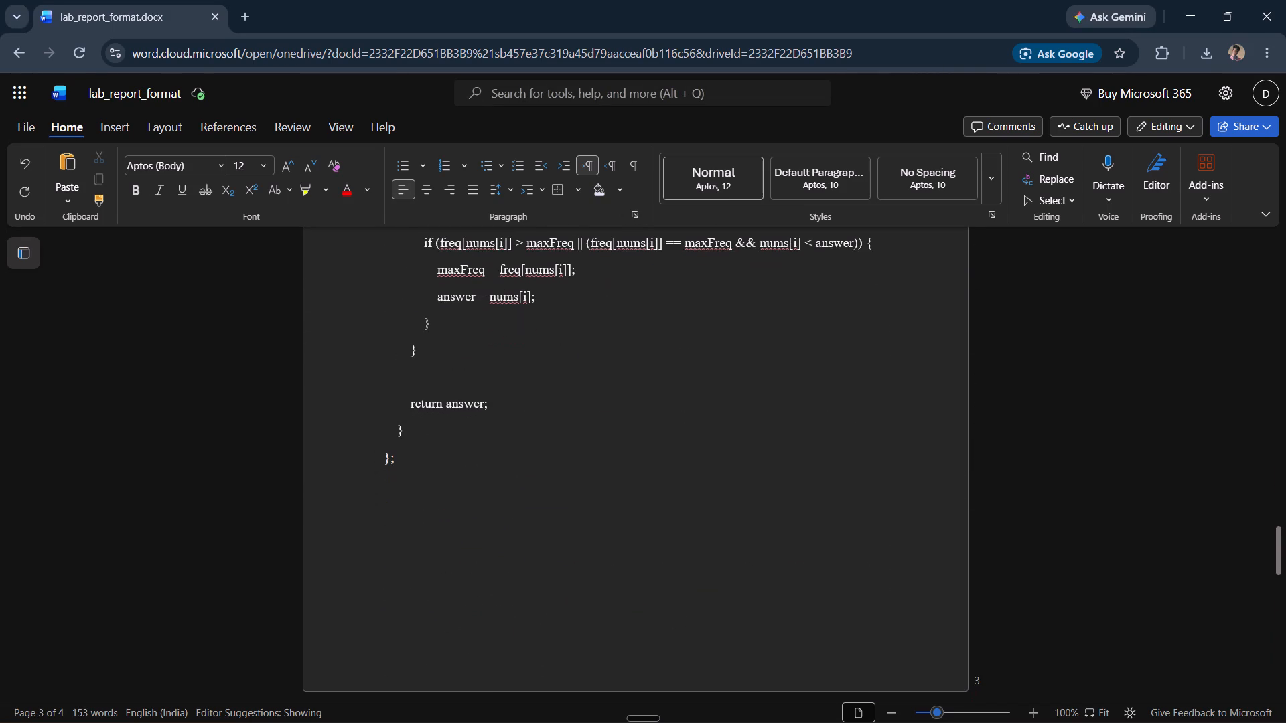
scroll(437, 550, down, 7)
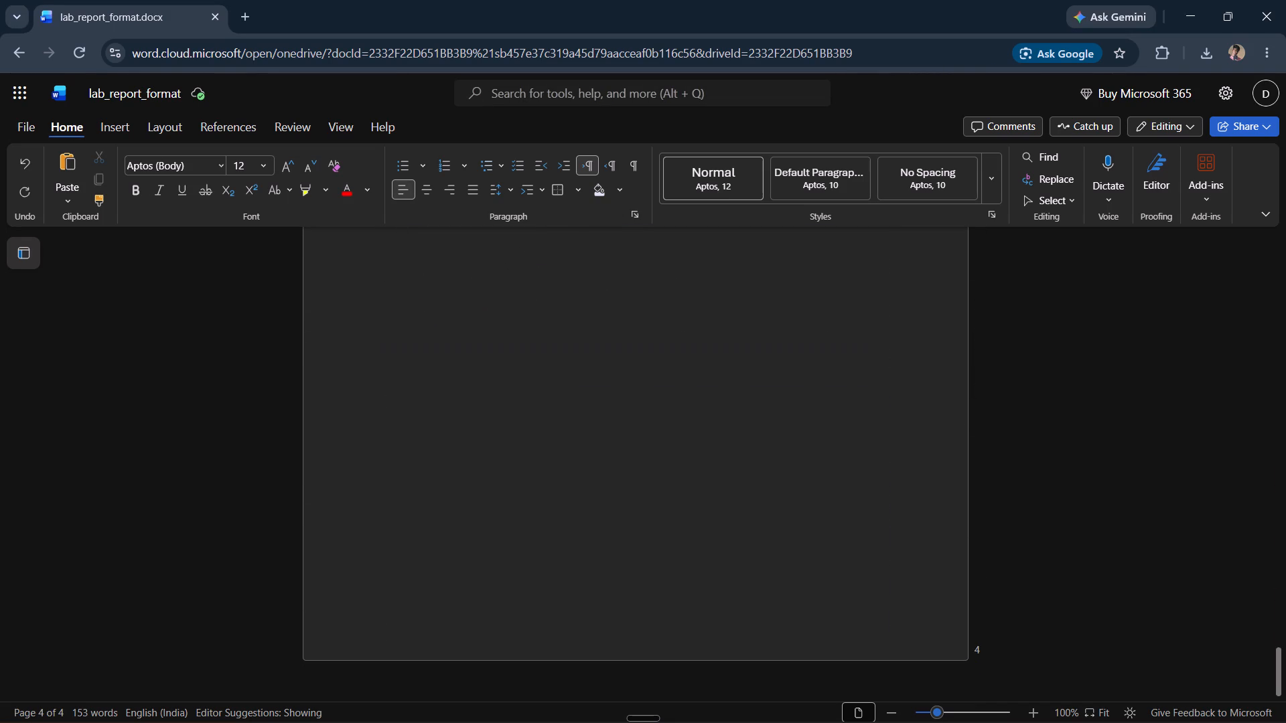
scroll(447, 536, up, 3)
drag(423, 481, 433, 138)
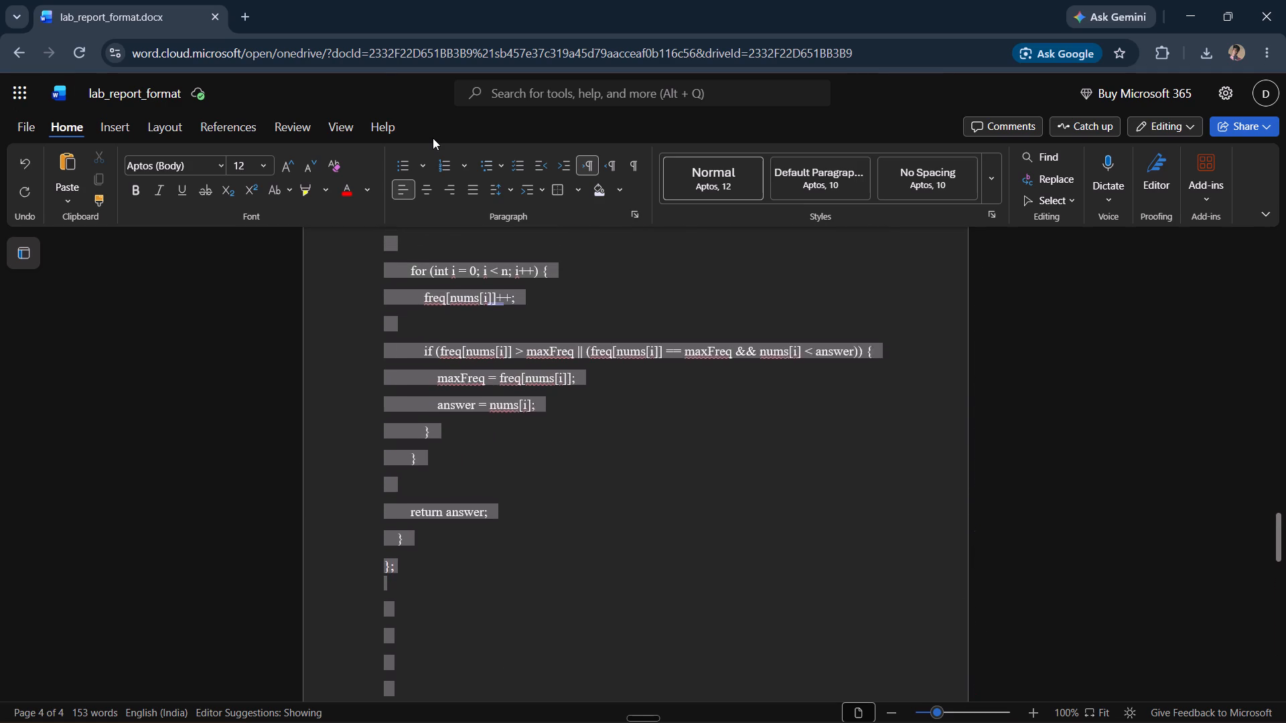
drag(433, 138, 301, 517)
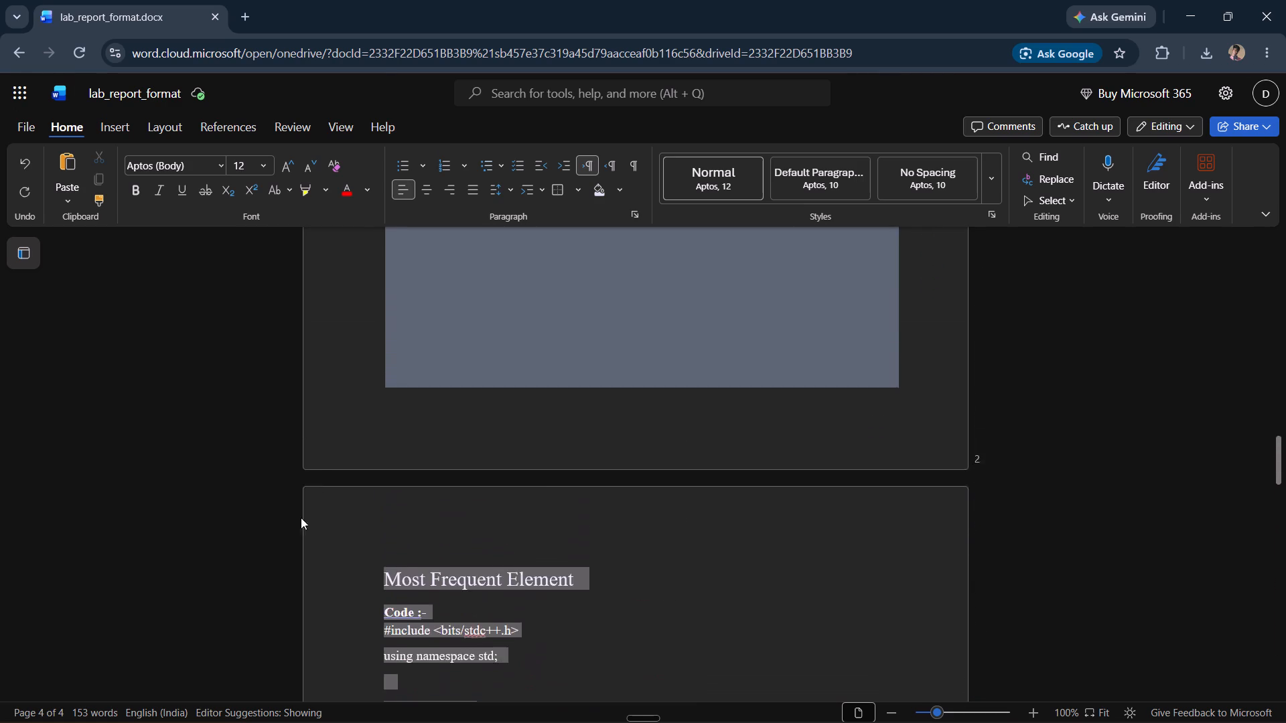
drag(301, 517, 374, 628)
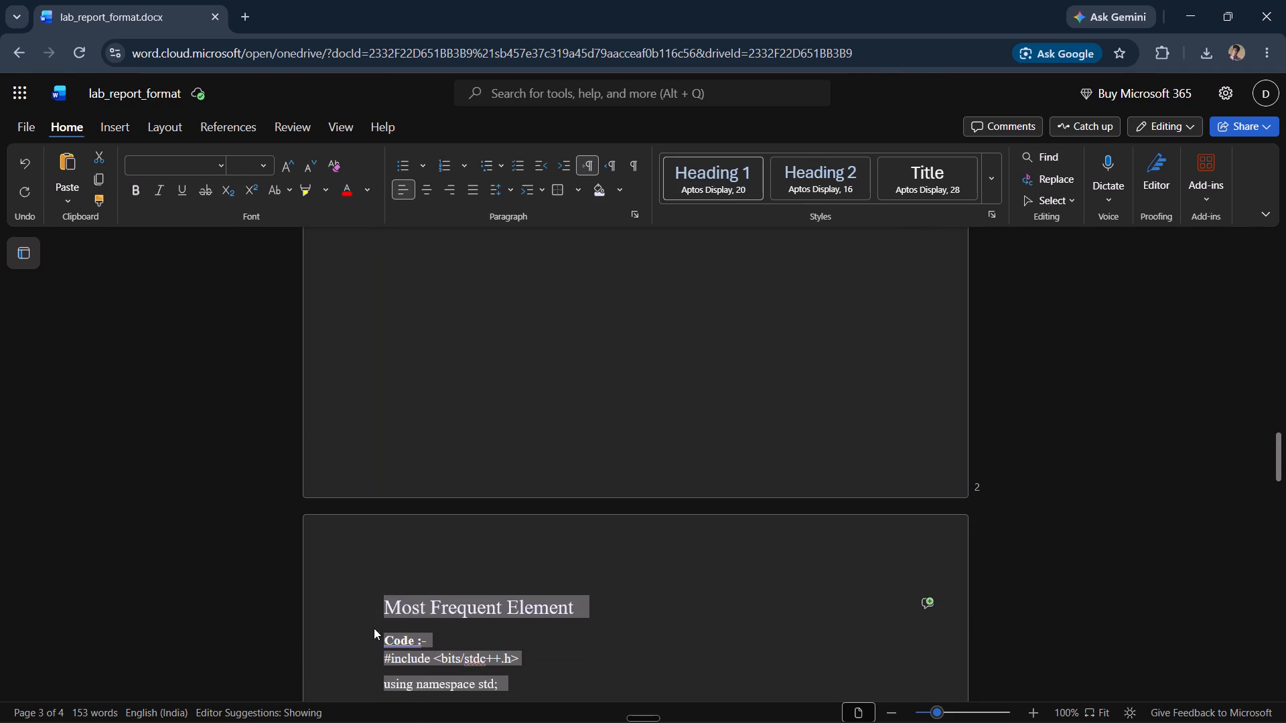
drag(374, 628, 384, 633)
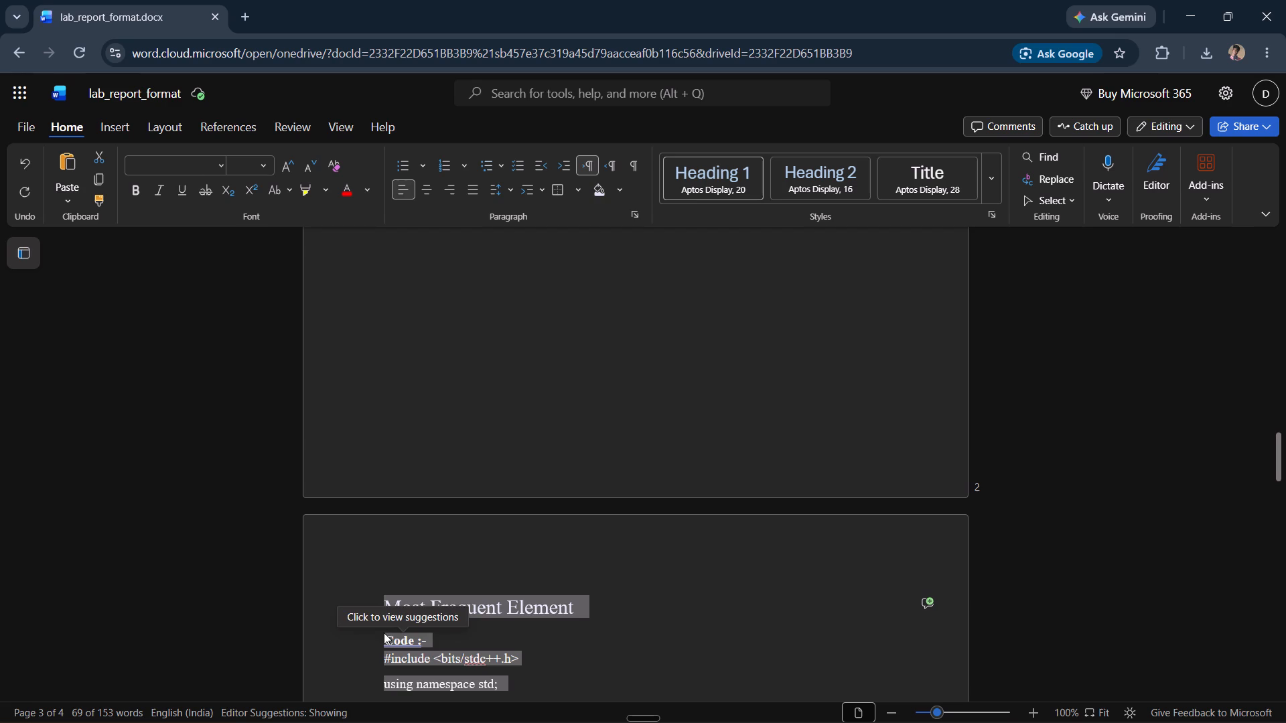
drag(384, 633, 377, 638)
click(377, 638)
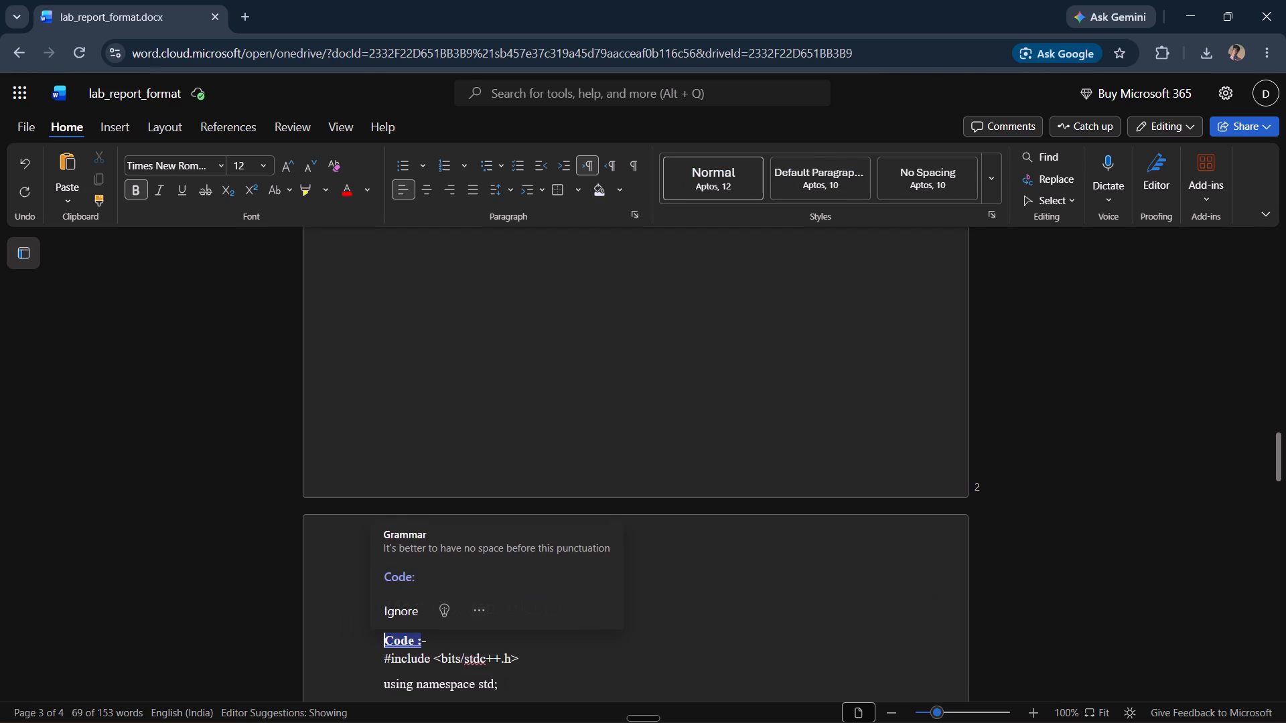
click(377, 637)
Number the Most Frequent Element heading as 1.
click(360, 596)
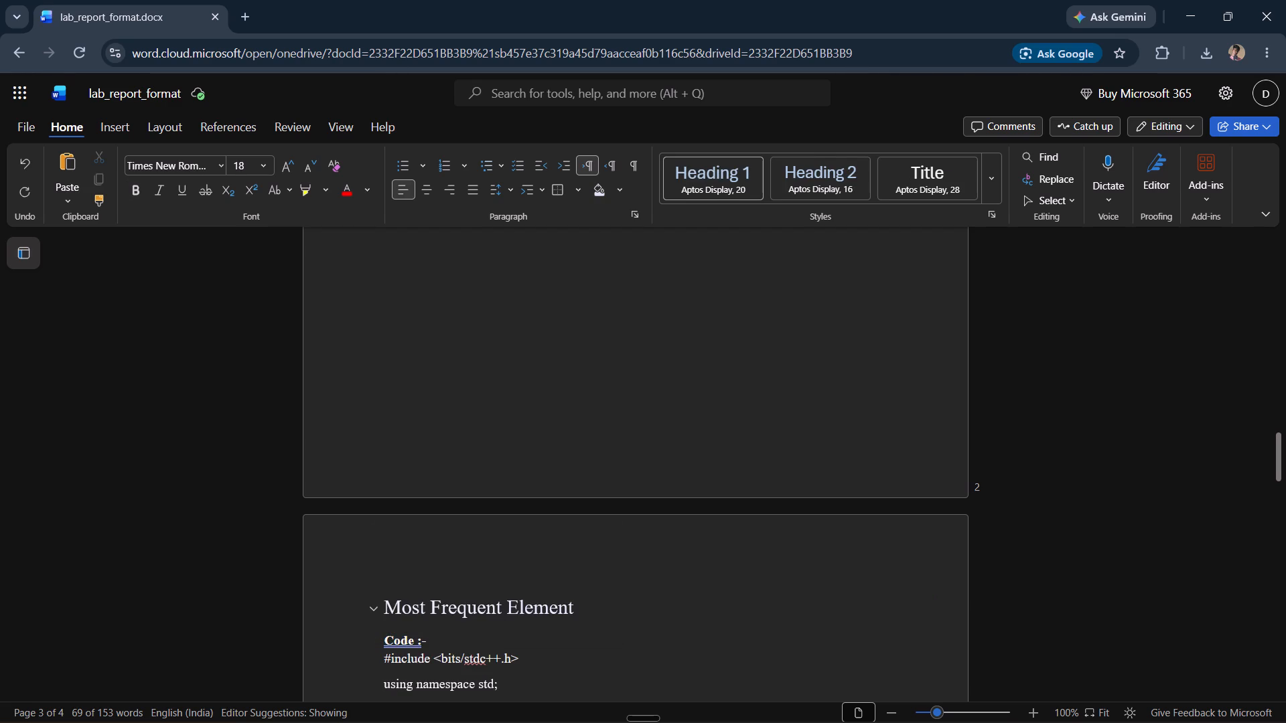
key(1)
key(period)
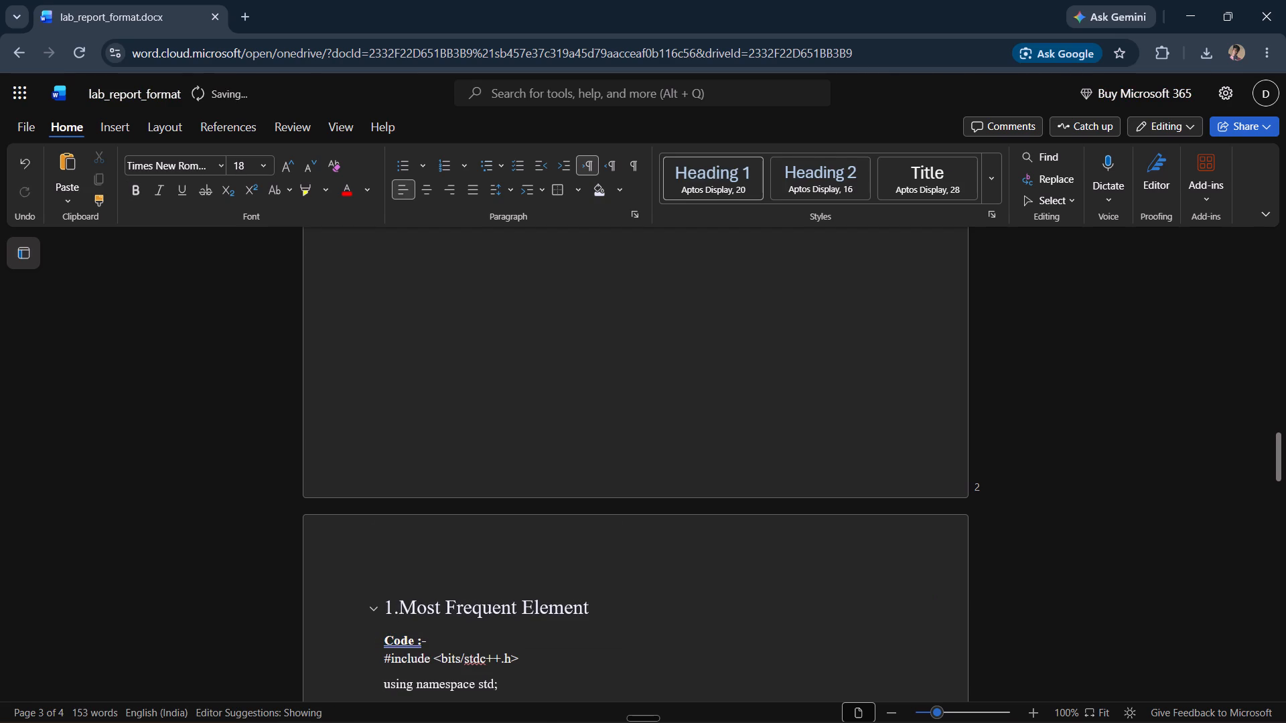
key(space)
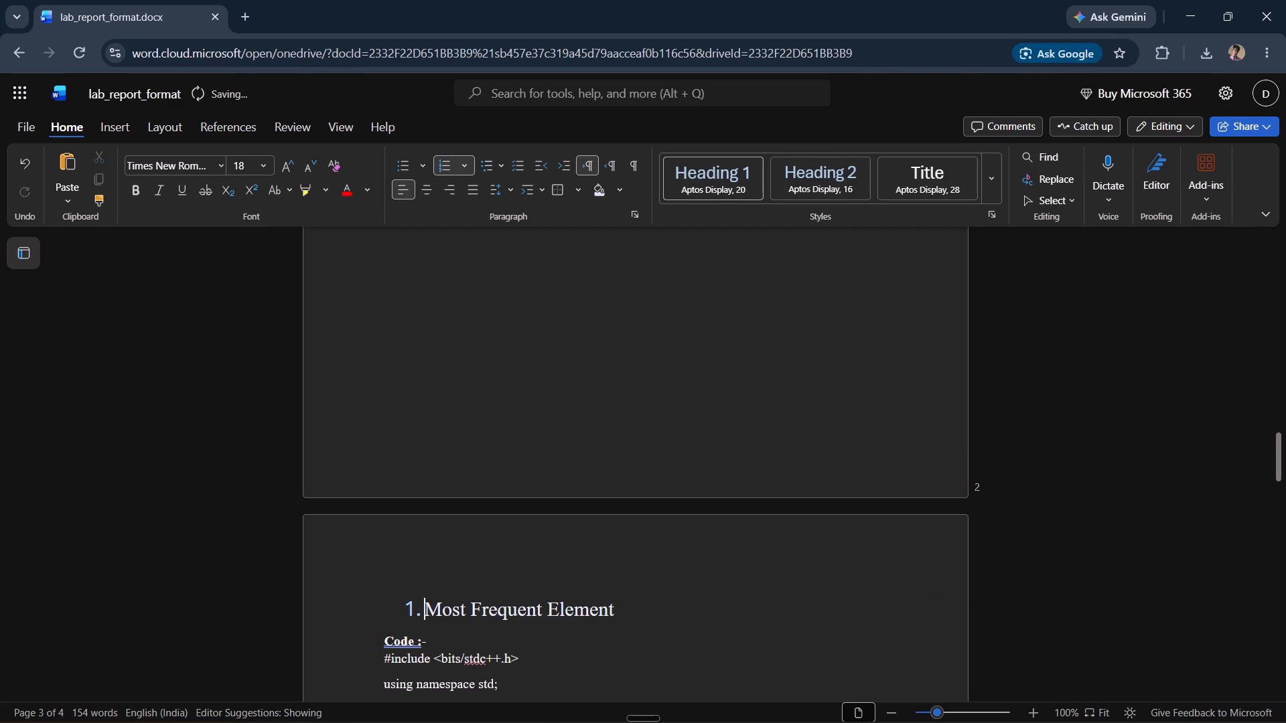
Copy the Most Frequent Element section from the "Code :-" label through the "Output :-" label.
scroll(480, 627, down, 1)
drag(382, 602, 392, 615)
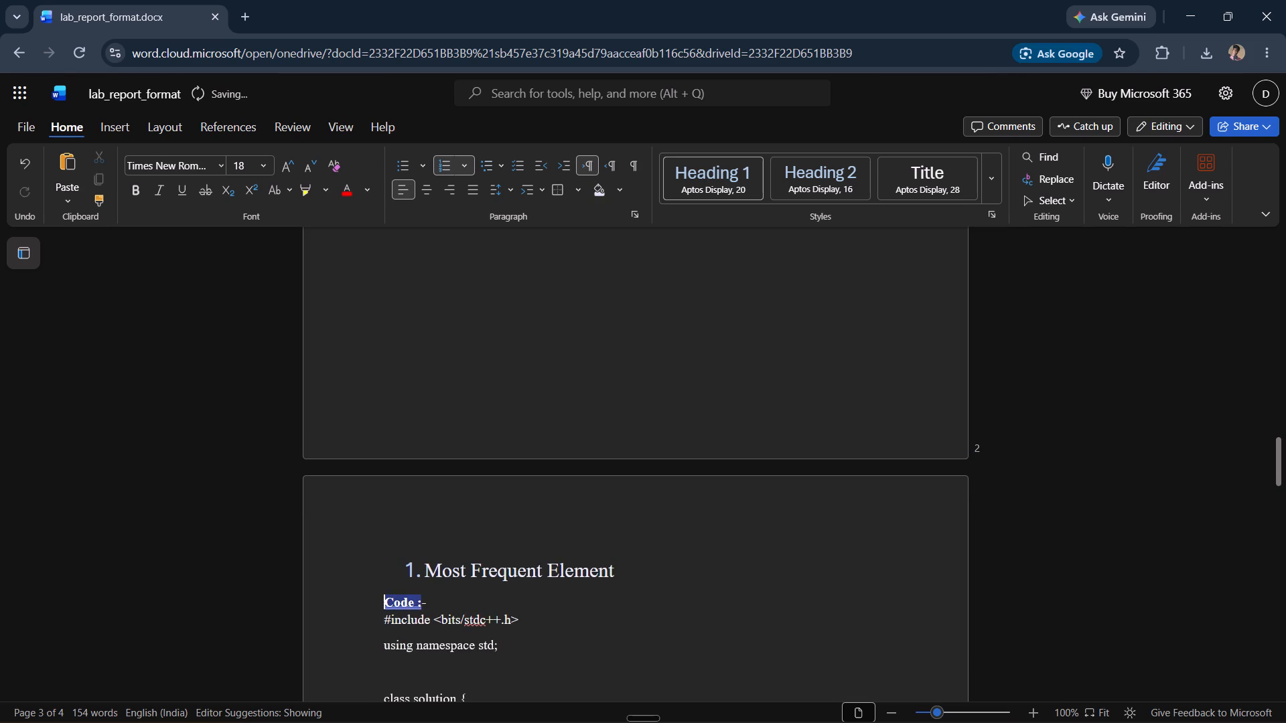
drag(392, 615, 566, 666)
scroll(449, 667, down, 5)
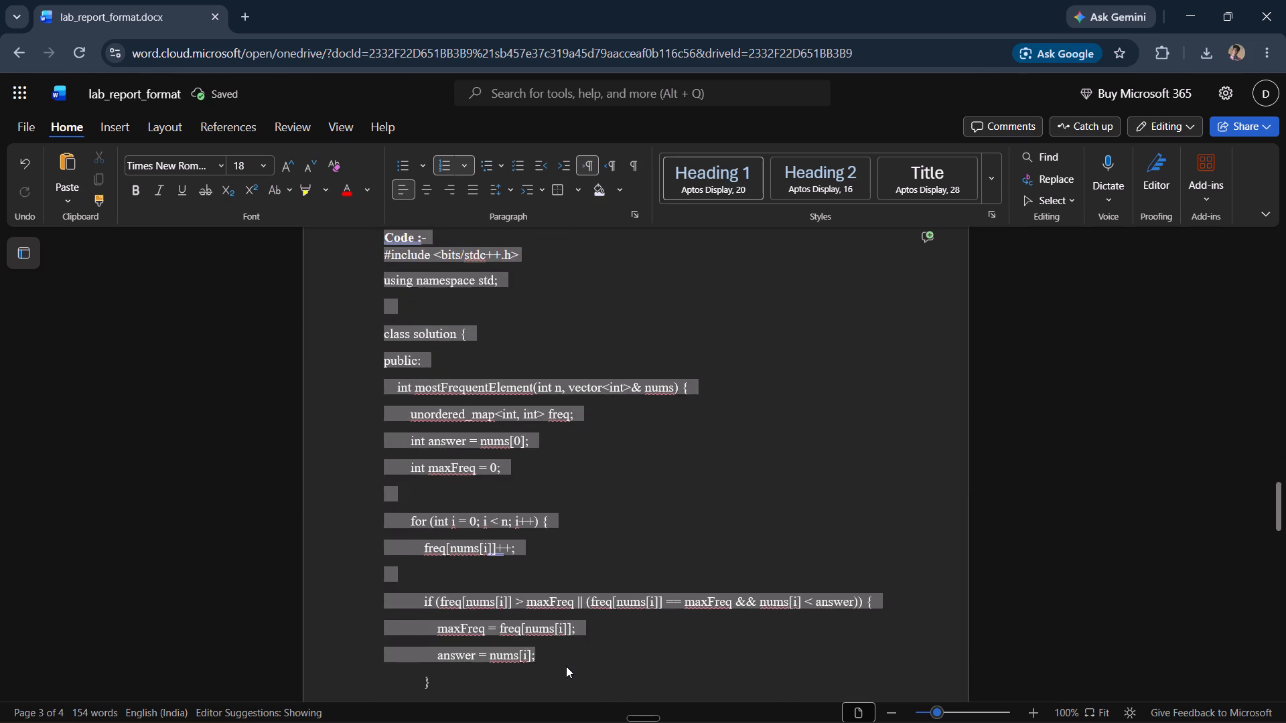
drag(566, 666, 511, 588)
scroll(569, 666, down, 3)
scroll(514, 588, down, 4)
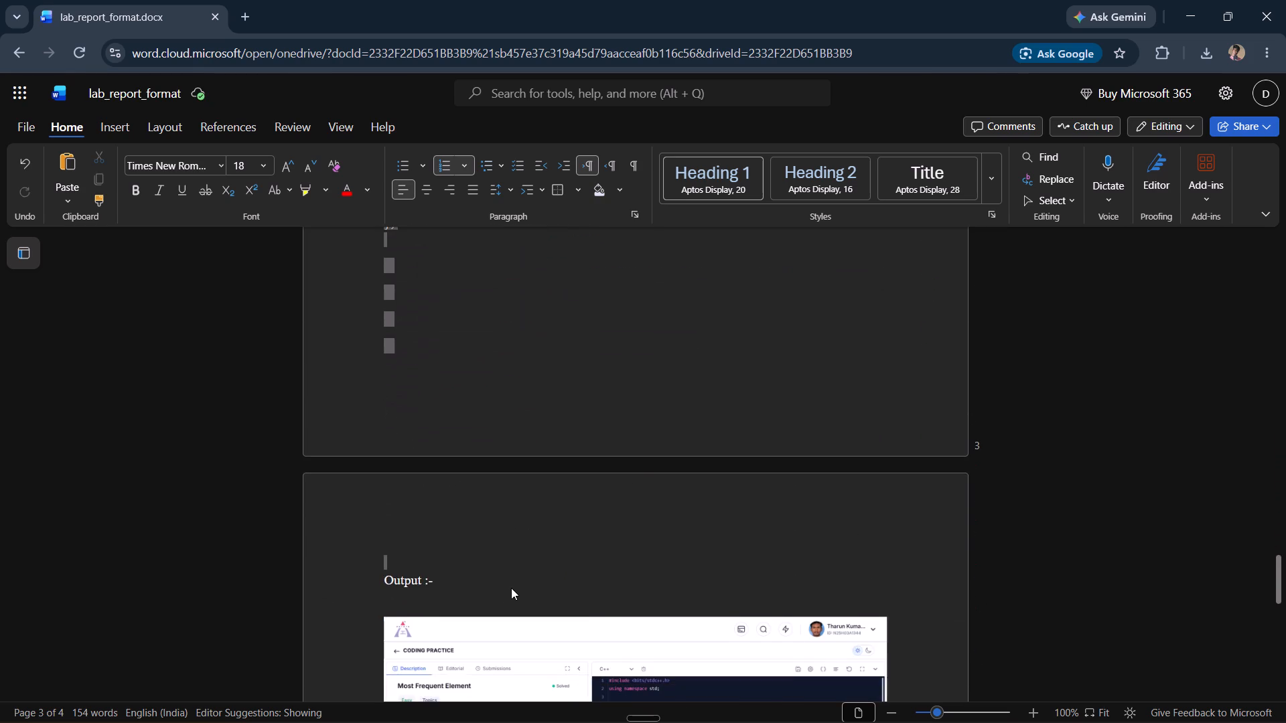
drag(511, 588, 551, 639)
scroll(535, 636, down, 1)
key(ctrl+c)
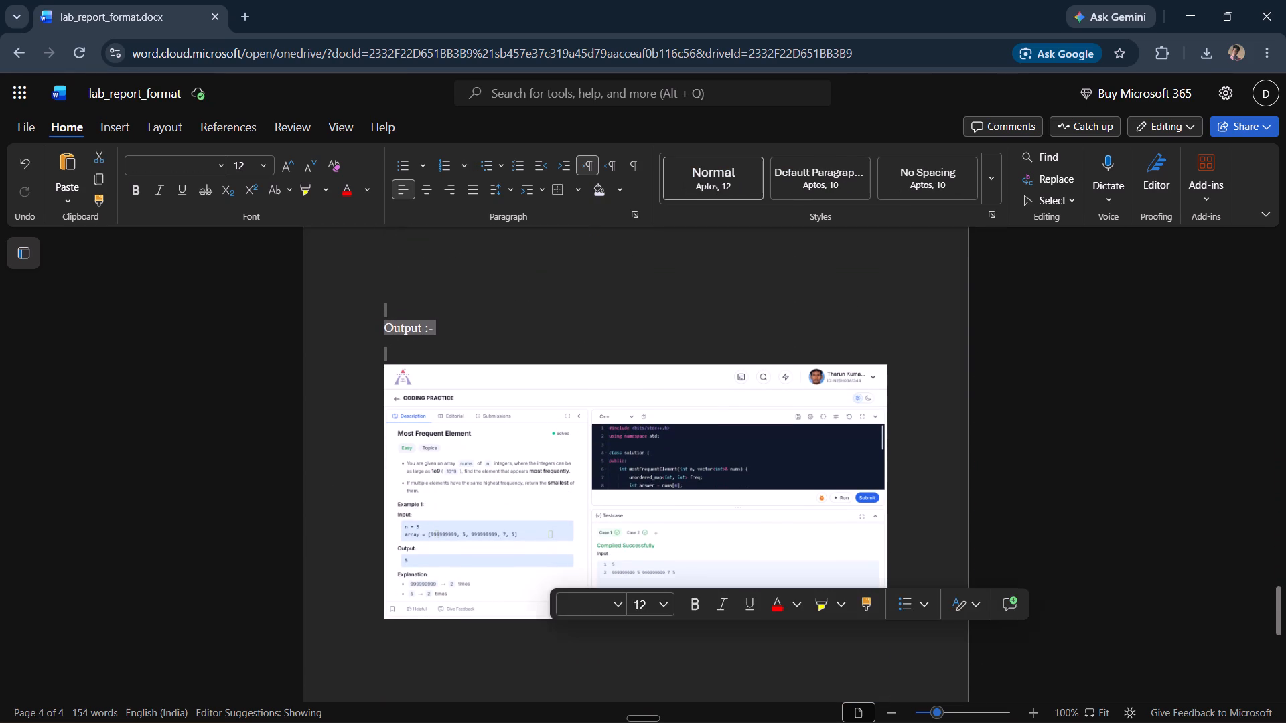
key(ctrl+c)
Enter the number 2 below the Most Frequent Element output screenshot.
click(549, 638)
click(553, 673)
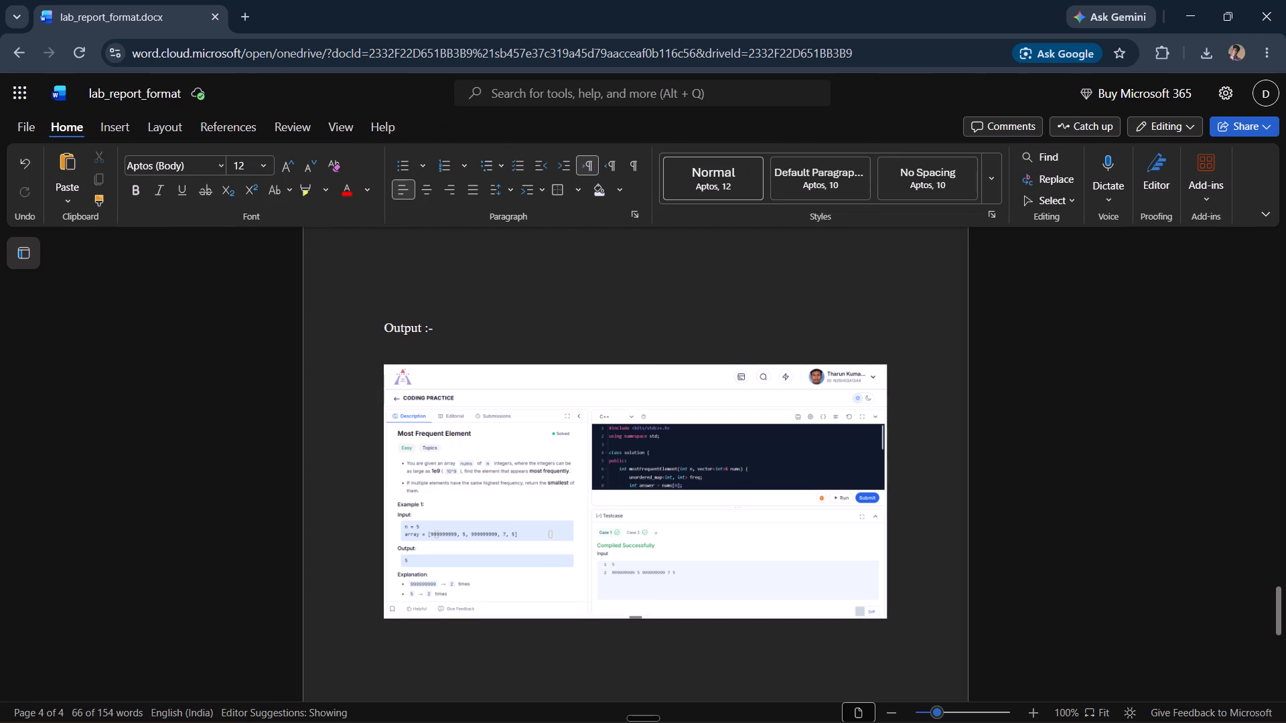
key(2)
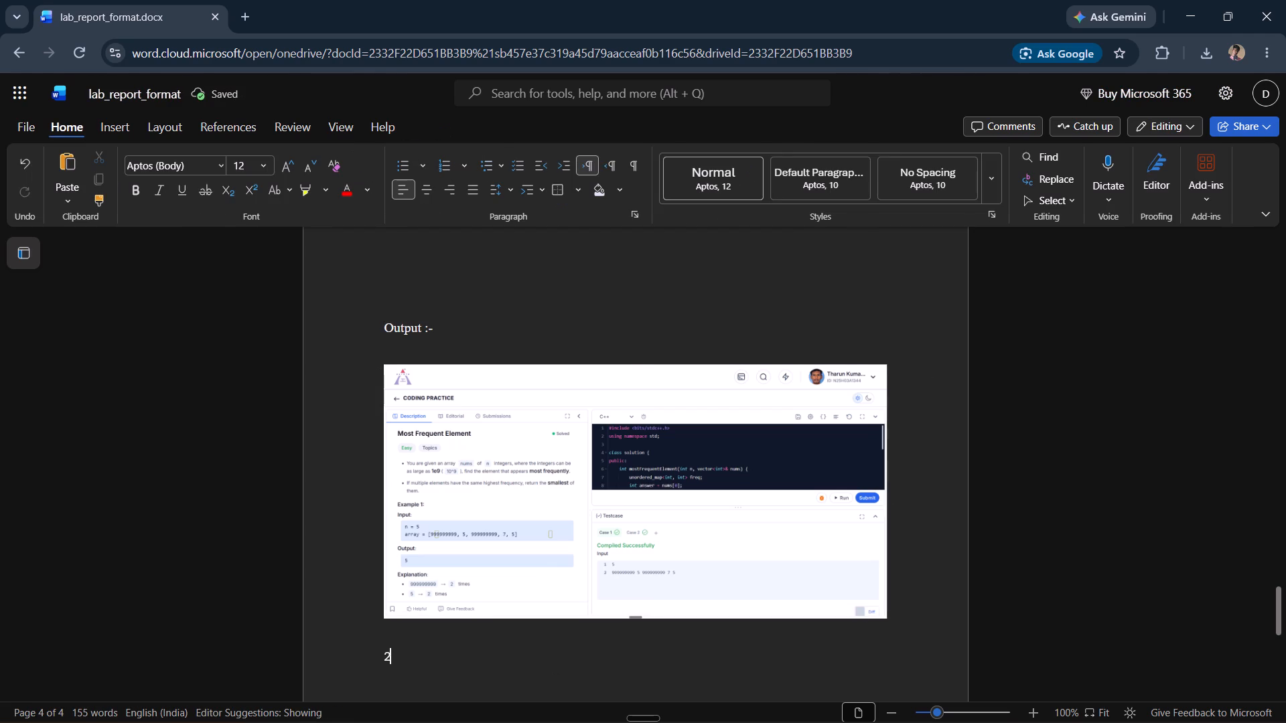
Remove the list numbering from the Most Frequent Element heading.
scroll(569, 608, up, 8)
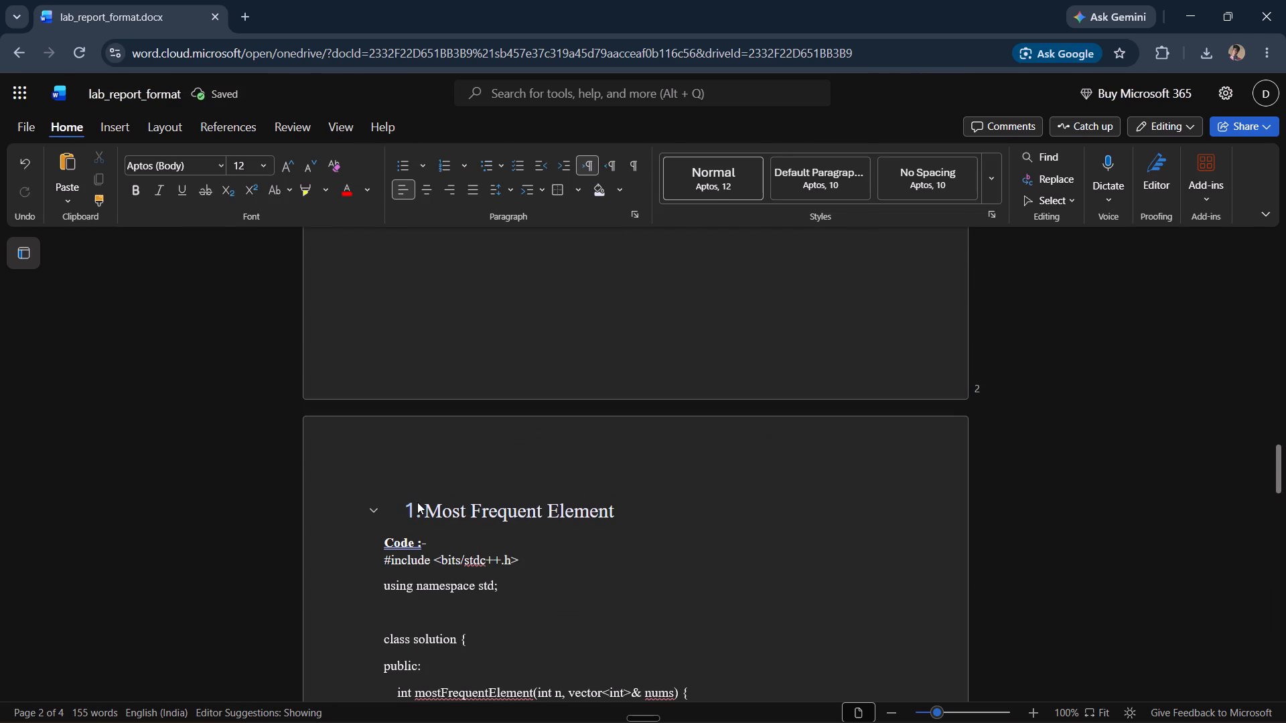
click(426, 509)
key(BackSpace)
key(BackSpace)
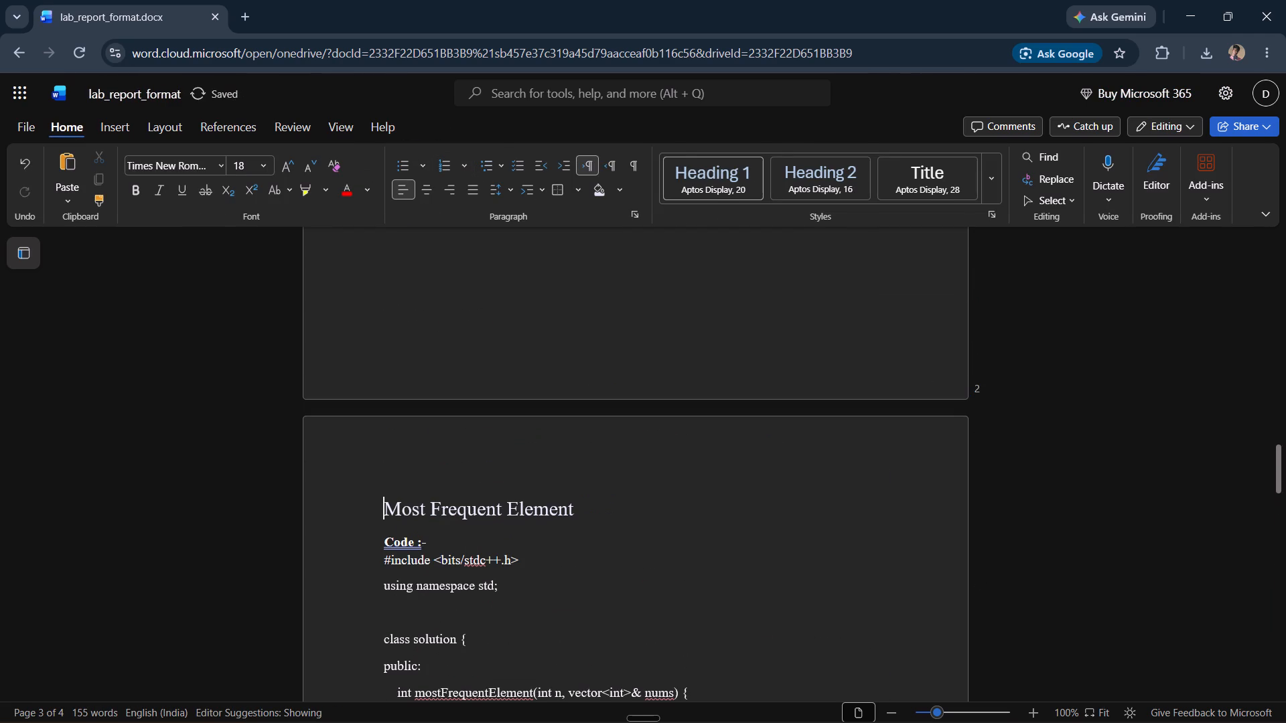
Paste the copied code and output block on a new line under the number 2.
scroll(526, 607, down, 9)
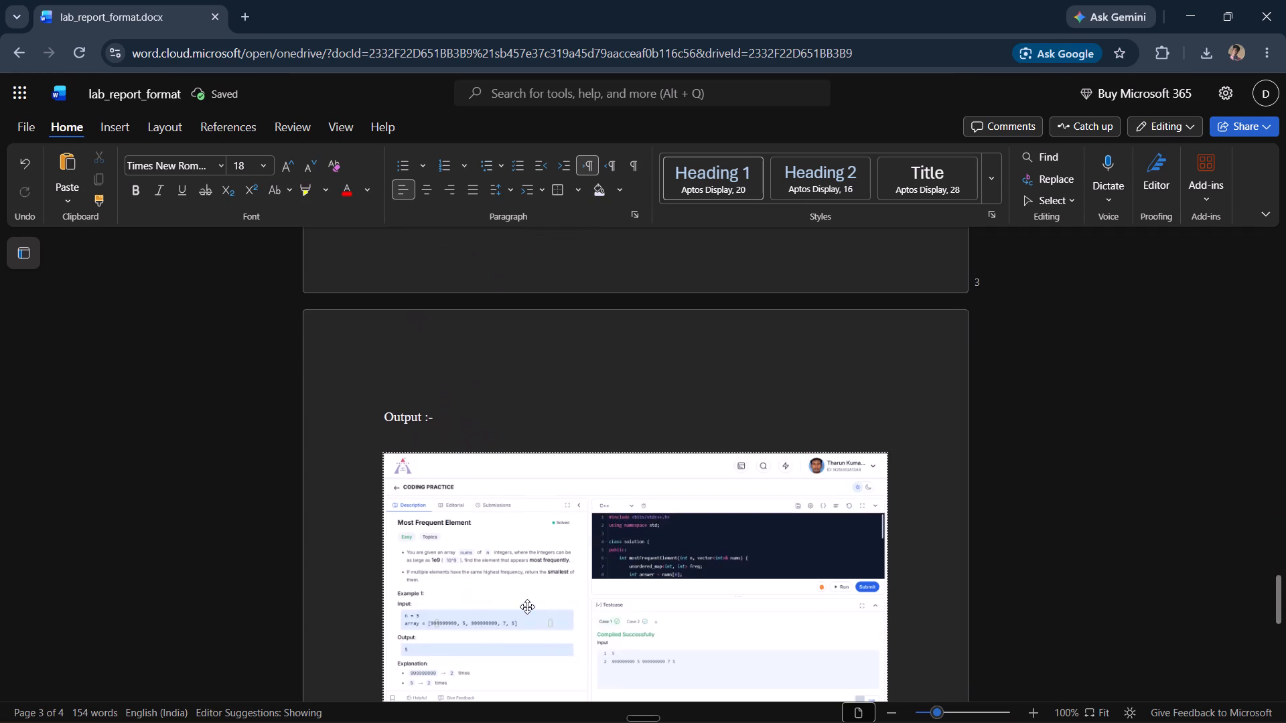
scroll(527, 607, down, 3)
click(484, 513)
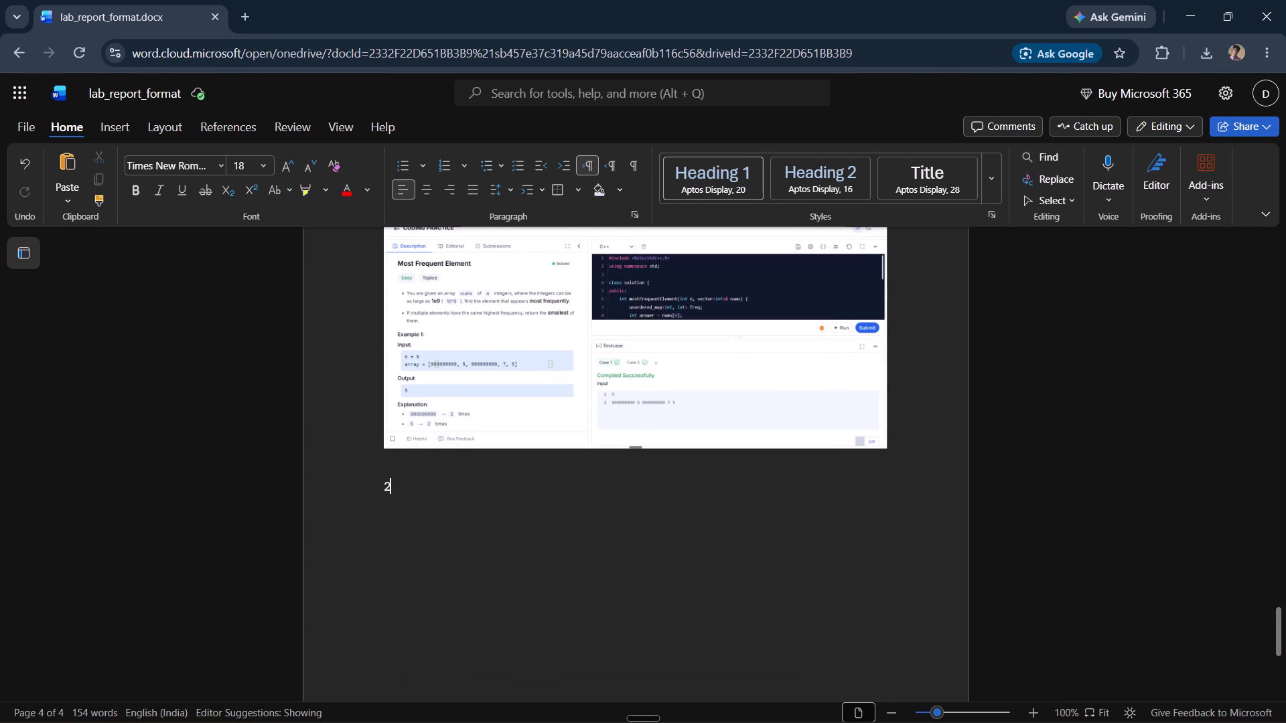
key(shift+Return)
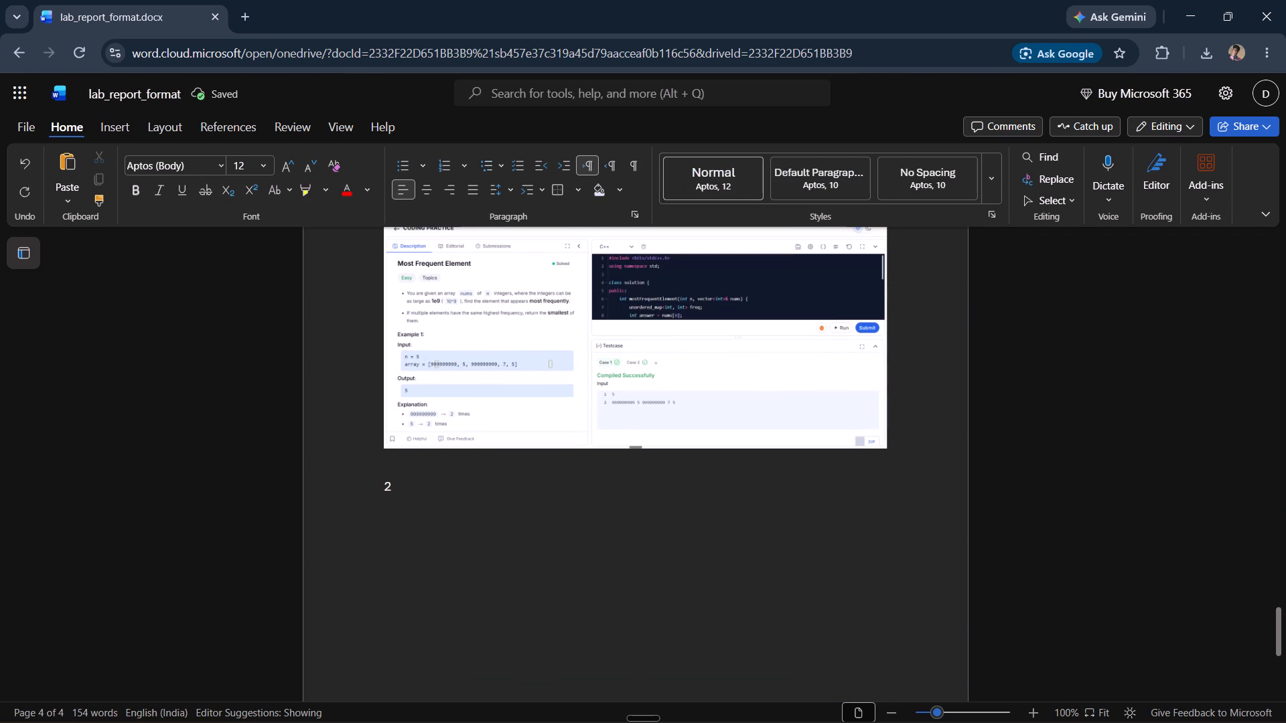
key(ctrl+v)
Delete the old code and blank lines from the pasted block, keeping only its "Code :-" and "Output :-" labels.
click(470, 533)
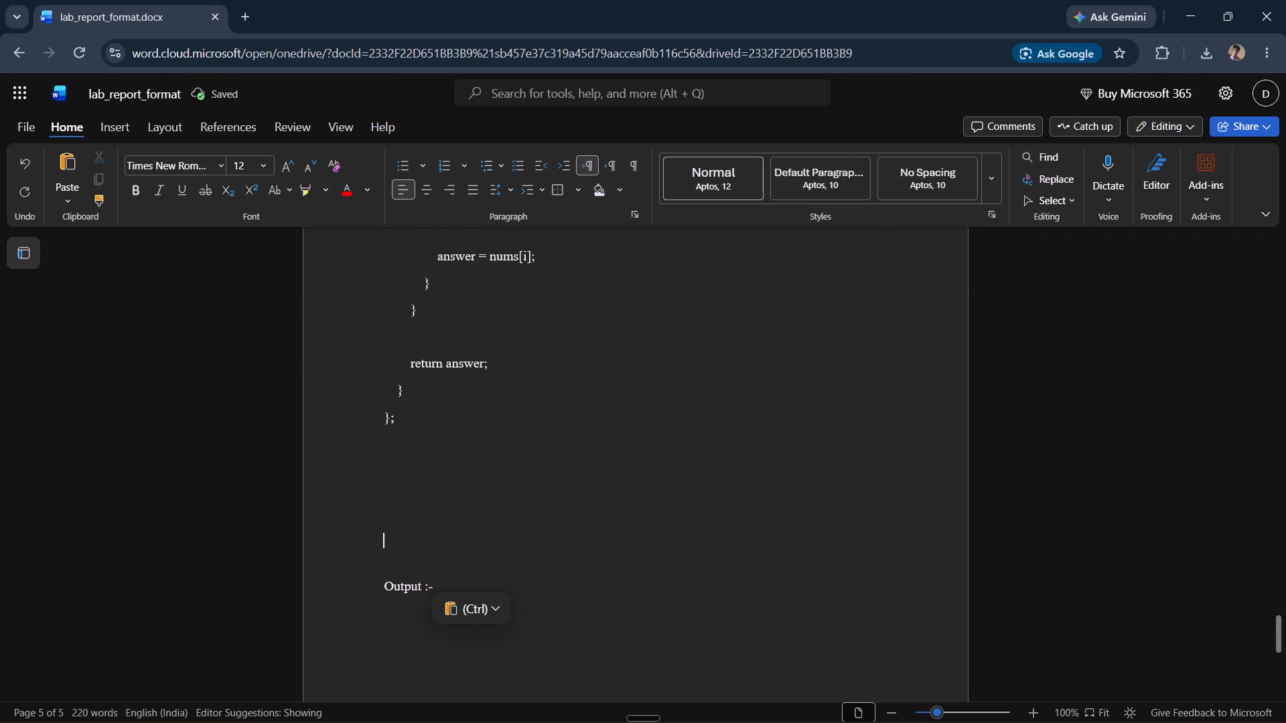
key(BackSpace)
key(BackSpace)
key(BackSpace)
key(BackSpace)
key(BackSpace)
key(BackSpace)
key(BackSpace)
key(BackSpace)
key(BackSpace)
key(BackSpace)
key(BackSpace)
key(BackSpace)
key(BackSpace)
key(BackSpace)
key(BackSpace)
key(BackSpace)
key(BackSpace)
key(BackSpace)
key(BackSpace)
key(BackSpace)
key(BackSpace)
key(BackSpace)
key(BackSpace)
key(BackSpace)
key(BackSpace)
key(BackSpace)
key(BackSpace)
key(BackSpace)
key(BackSpace)
key(BackSpace)
key(BackSpace)
key(BackSpace)
key(BackSpace)
key(BackSpace)
key(BackSpace)
key(BackSpace)
key(BackSpace)
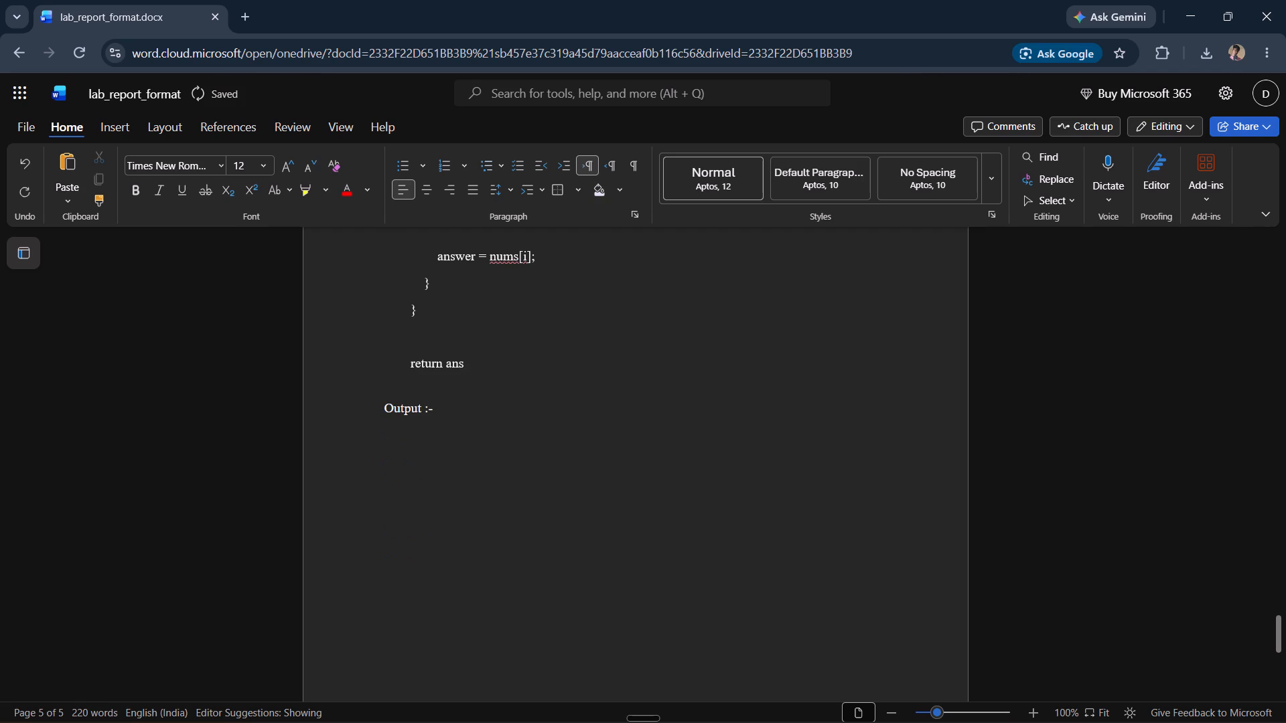
scroll(520, 547, up, 1)
scroll(520, 547, down, 1)
scroll(520, 547, up, 2)
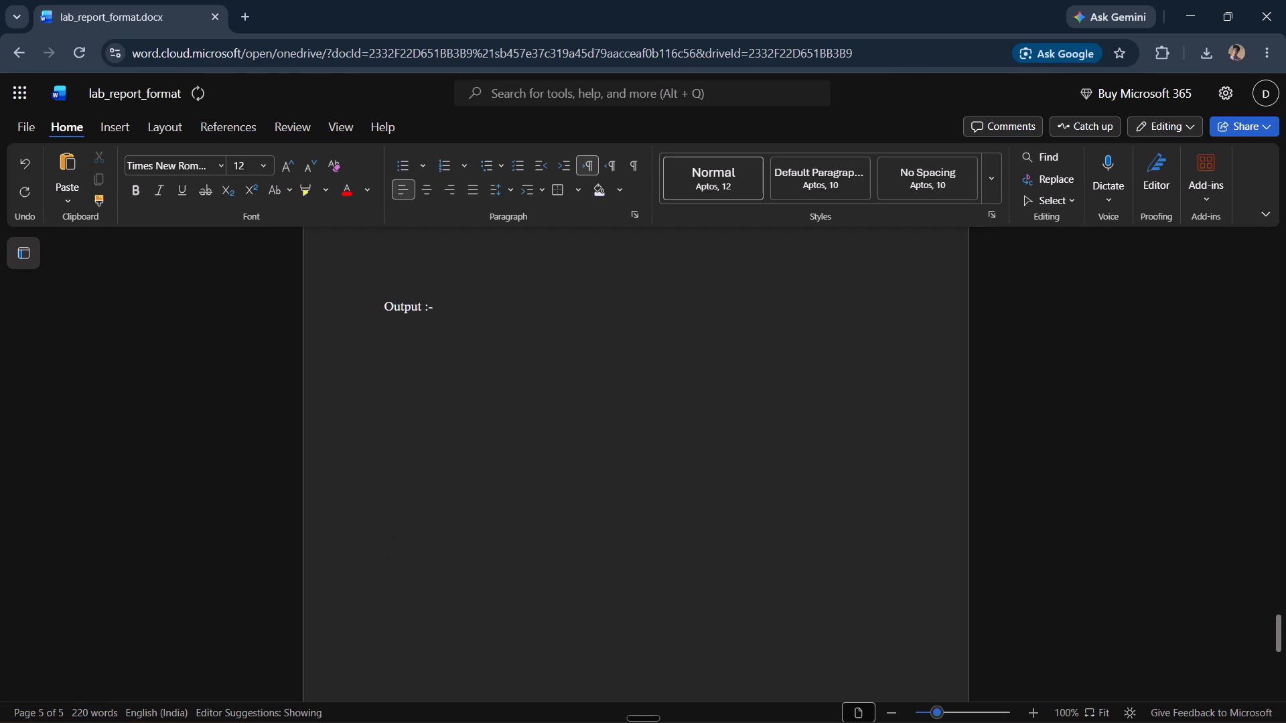
scroll(583, 476, up, 3)
key(BackSpace)
key(BackSpace)
key(BackSpace)
key(BackSpace)
key(BackSpace)
key(BackSpace)
key(BackSpace)
key(BackSpace)
key(BackSpace)
key(BackSpace)
key(BackSpace)
key(BackSpace)
key(BackSpace)
key(BackSpace)
key(BackSpace)
key(BackSpace)
key(BackSpace)
key(BackSpace)
key(BackSpace)
key(BackSpace)
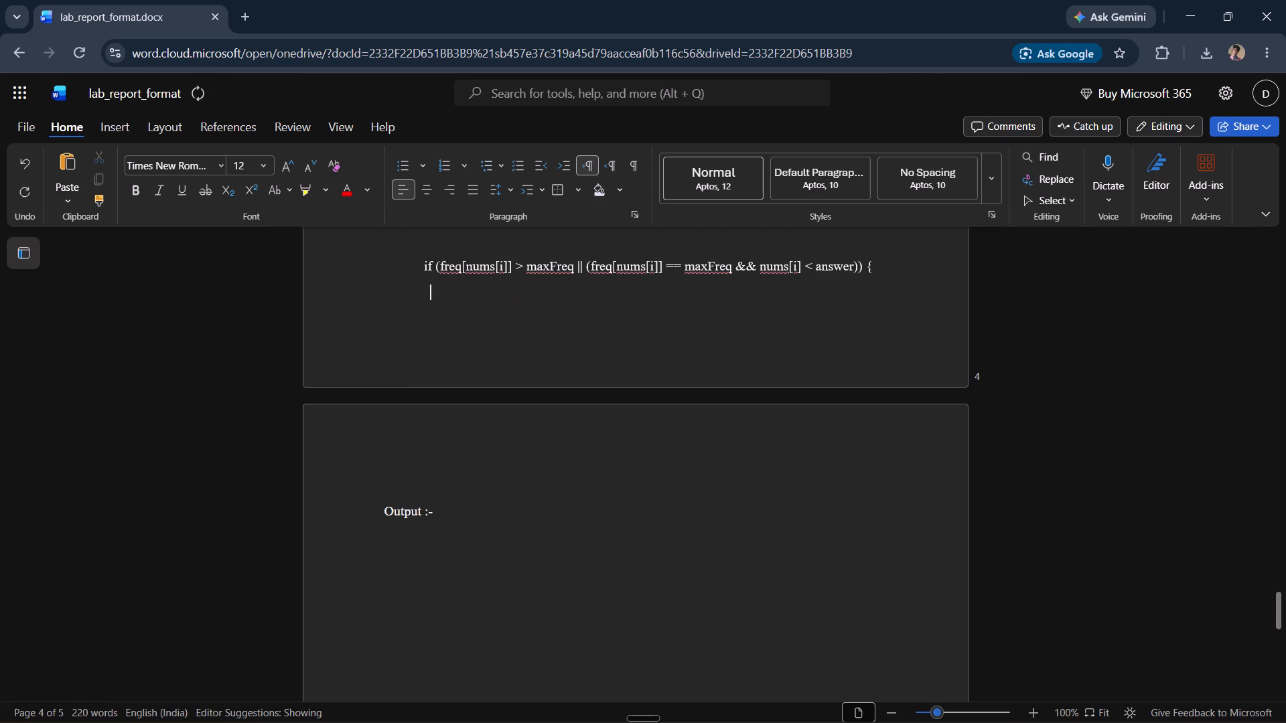
scroll(558, 503, up, 10)
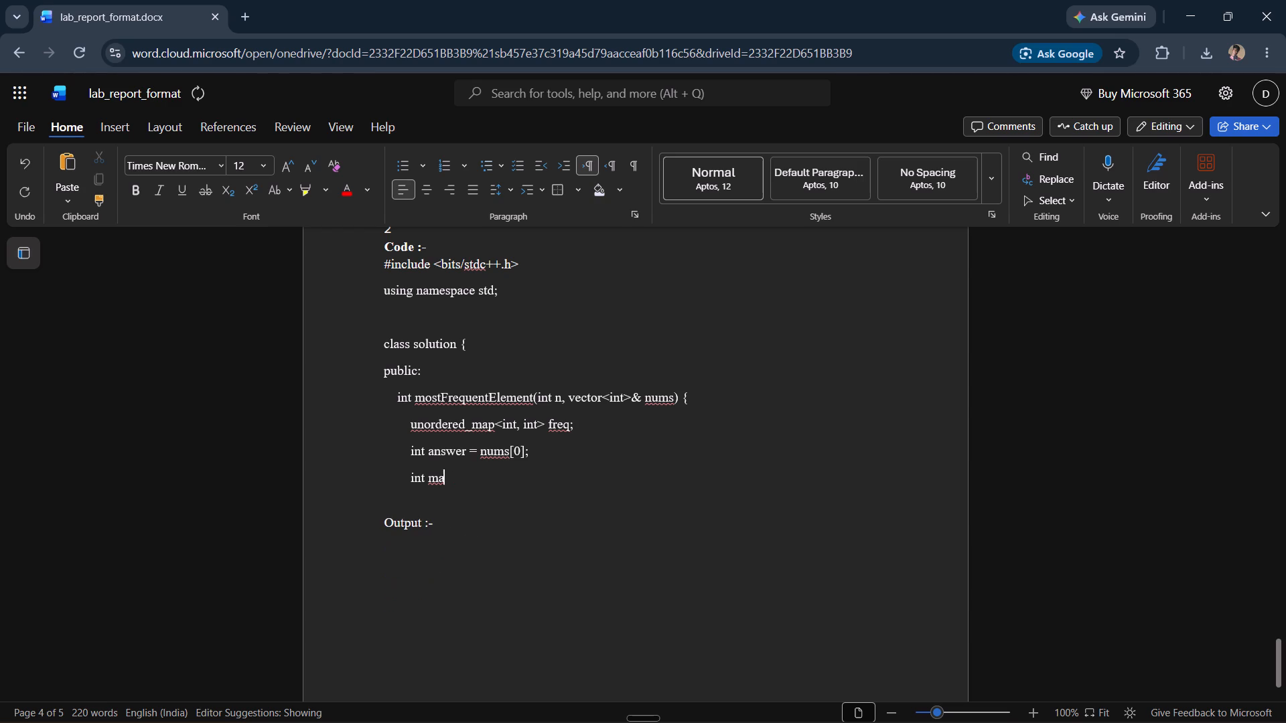
drag(518, 454, 415, 293)
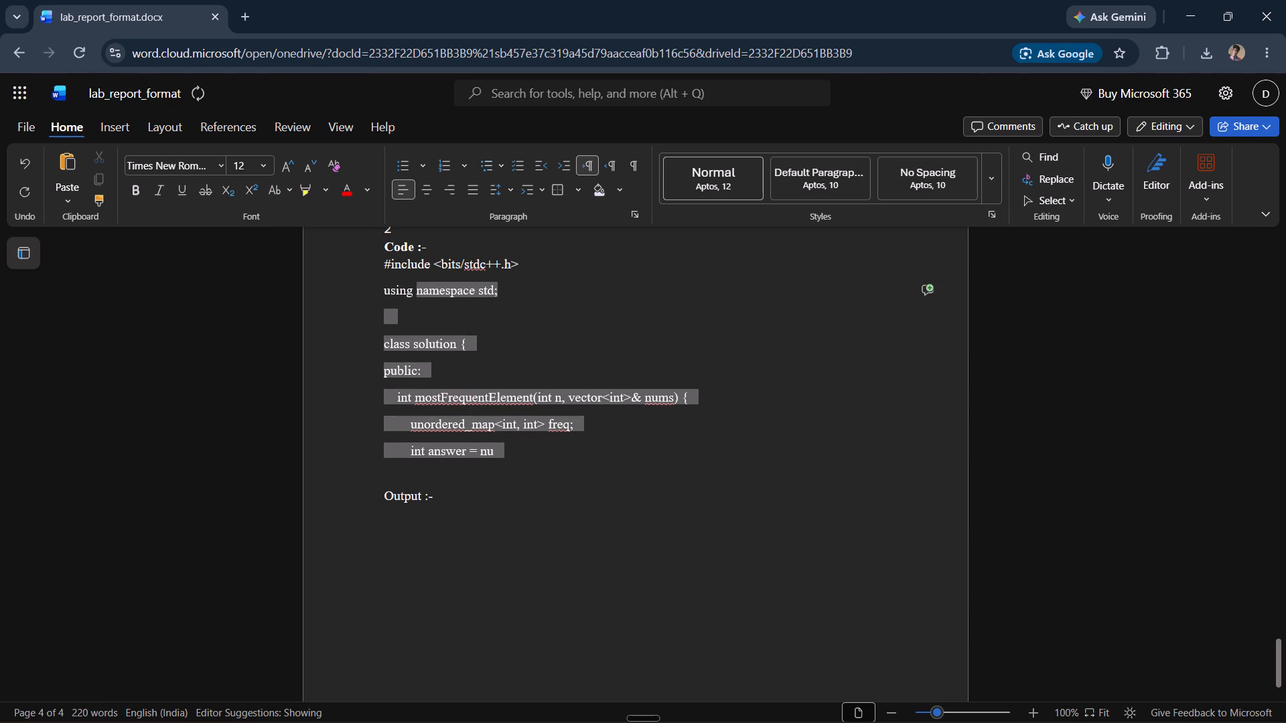
drag(415, 293, 378, 265)
key(BackSpace)
click(414, 294)
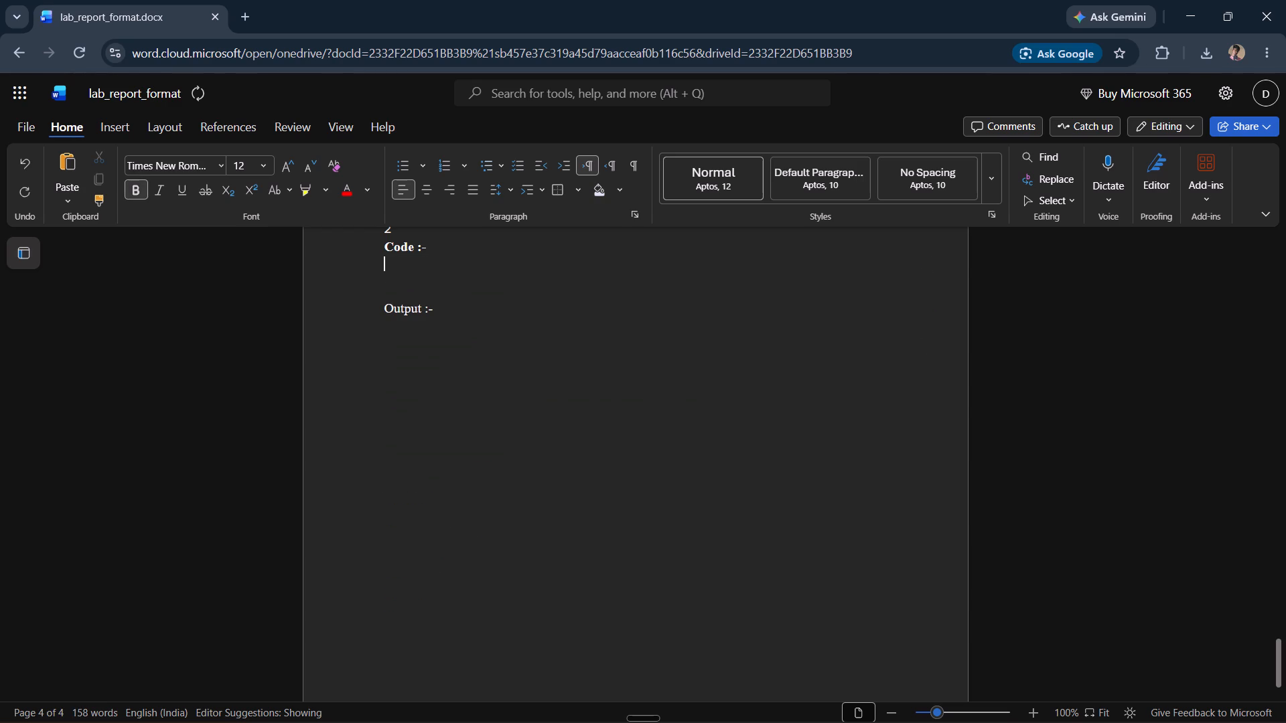
key(BackSpace)
scroll(516, 359, up, 1)
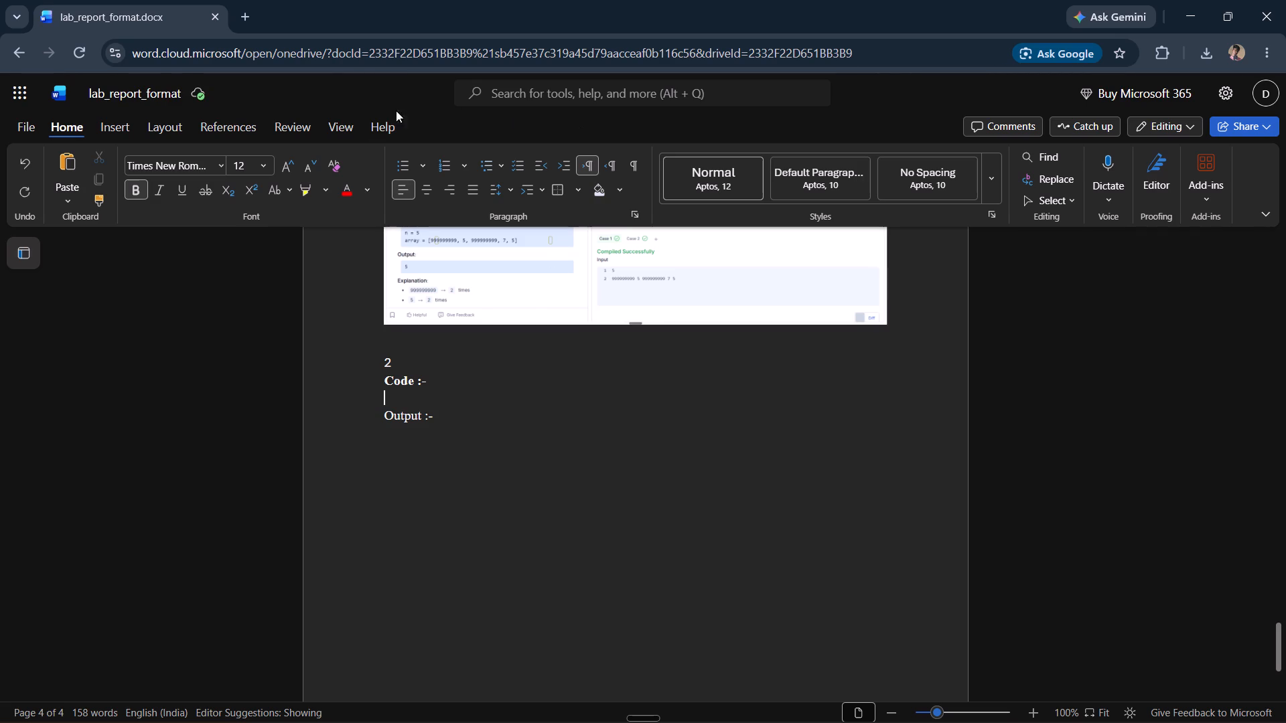
Switch to the learning portal's Coding Practice question list.
key(alt+Tab)
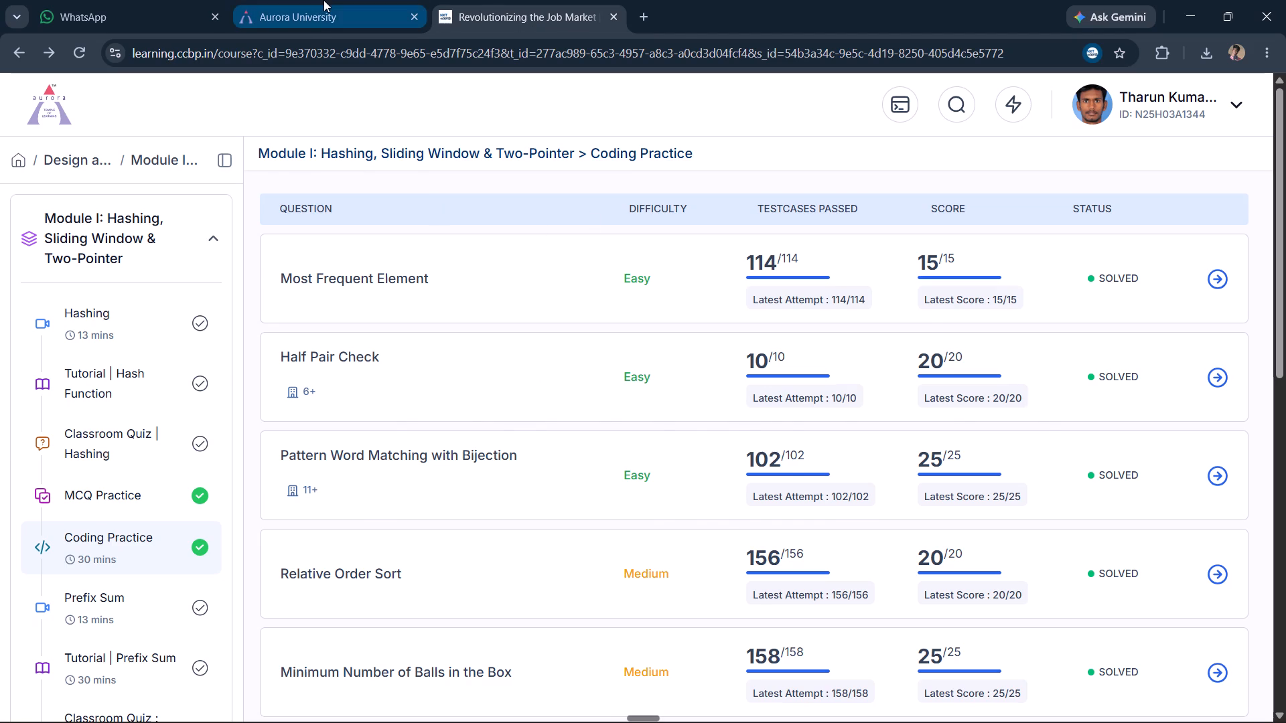
Open the learning portal in a new browser tab and open the DI Graphs Daily Practice session resource.
click(324, 0)
click(545, 10)
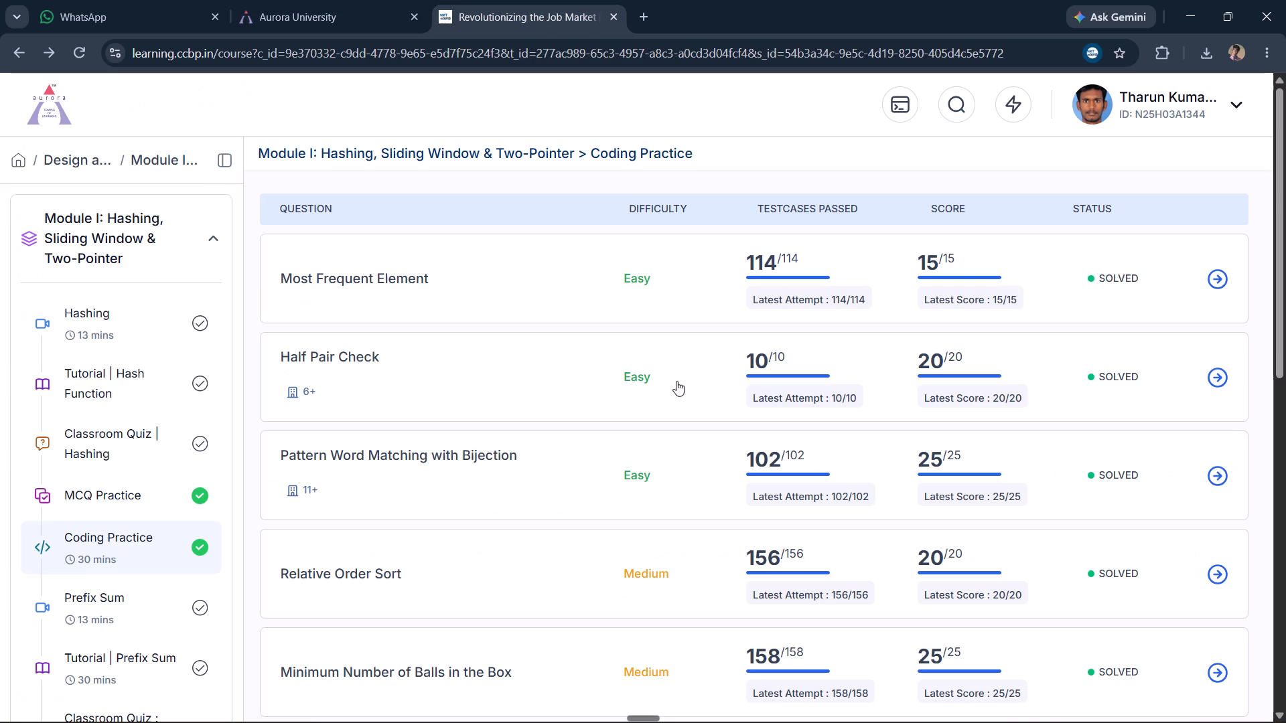
click(634, 19)
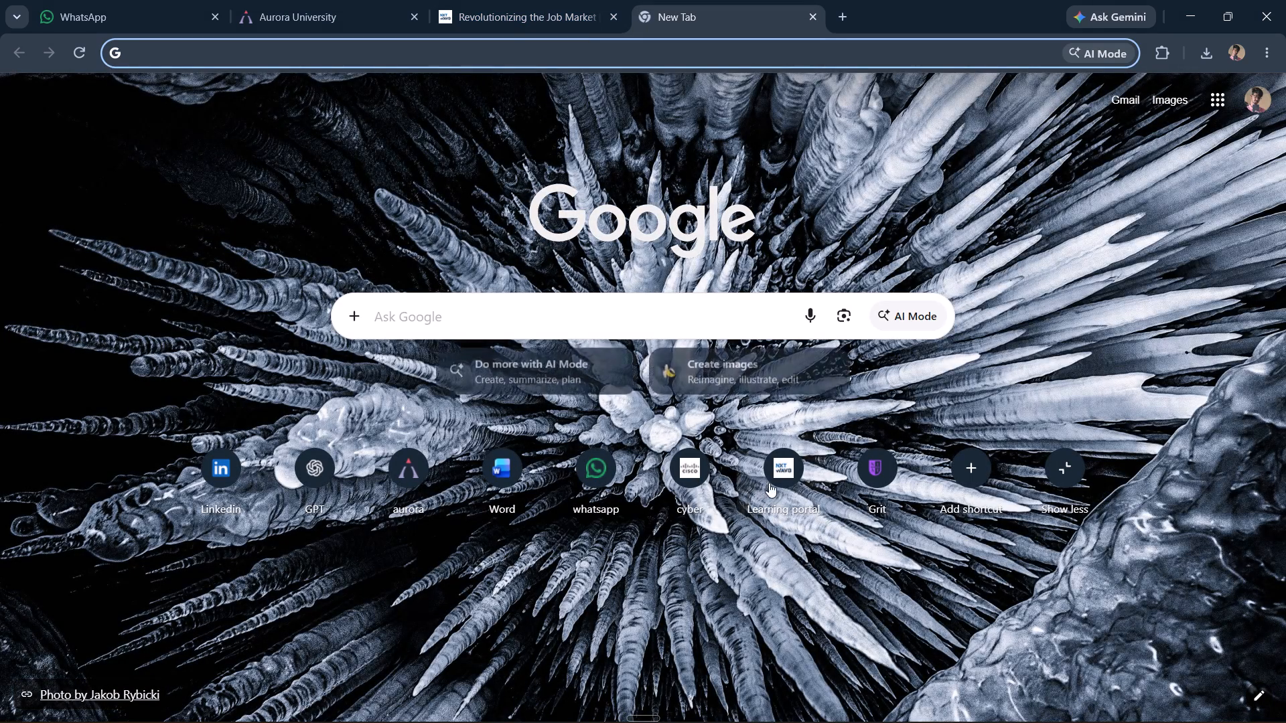
drag(773, 482, 782, 481)
click(782, 481)
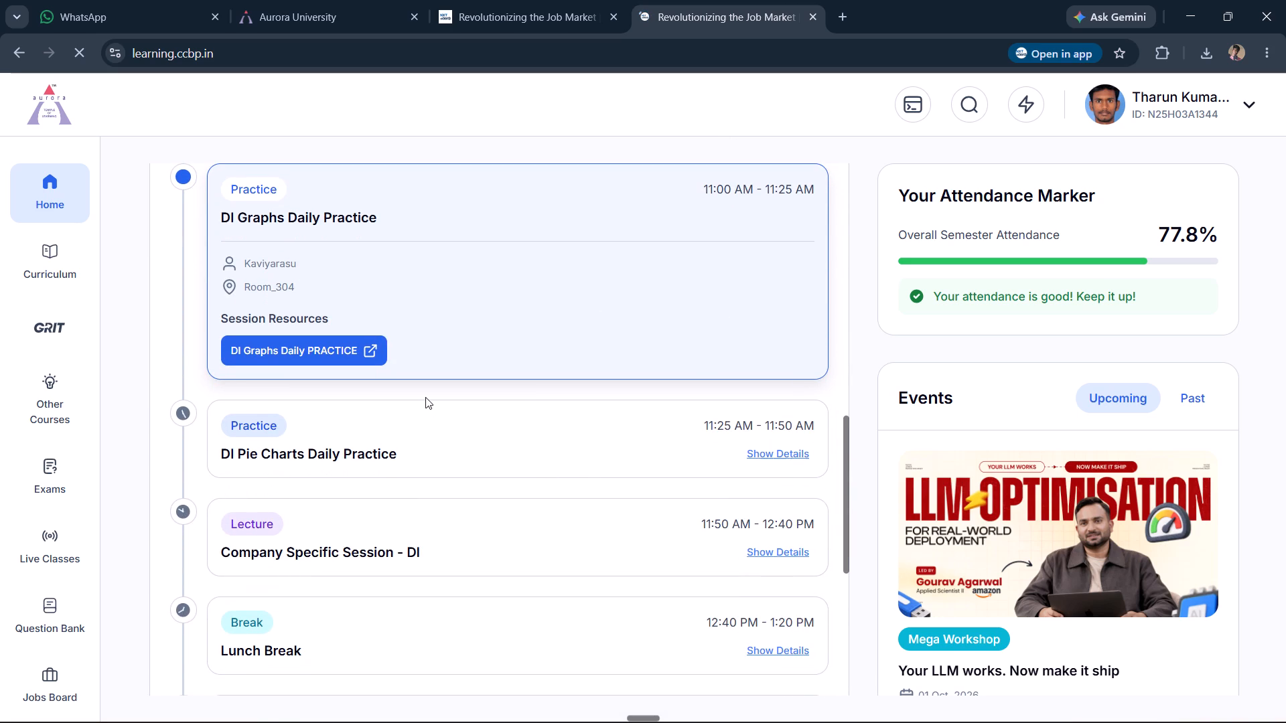
click(348, 349)
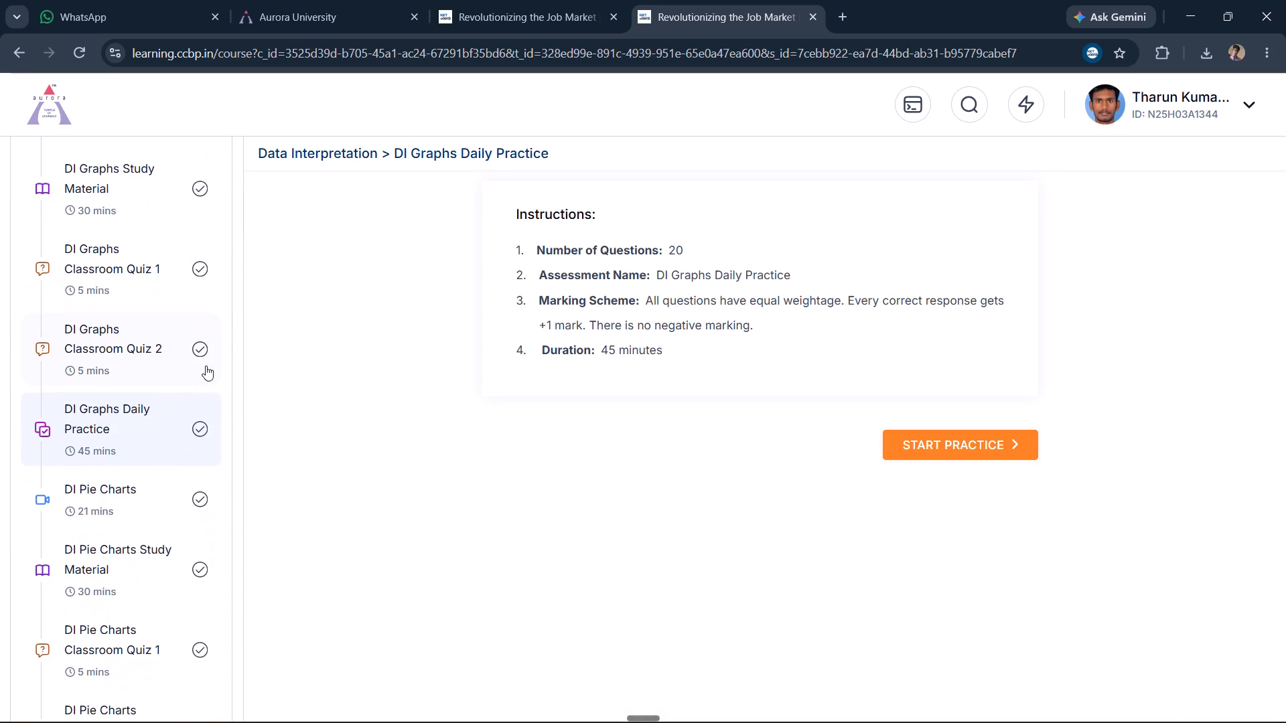
Find and open DI Graphs Classroom Quiz 1 in the Data Interpretation module and bring up its live quiz code prompt.
scroll(149, 366, up, 2)
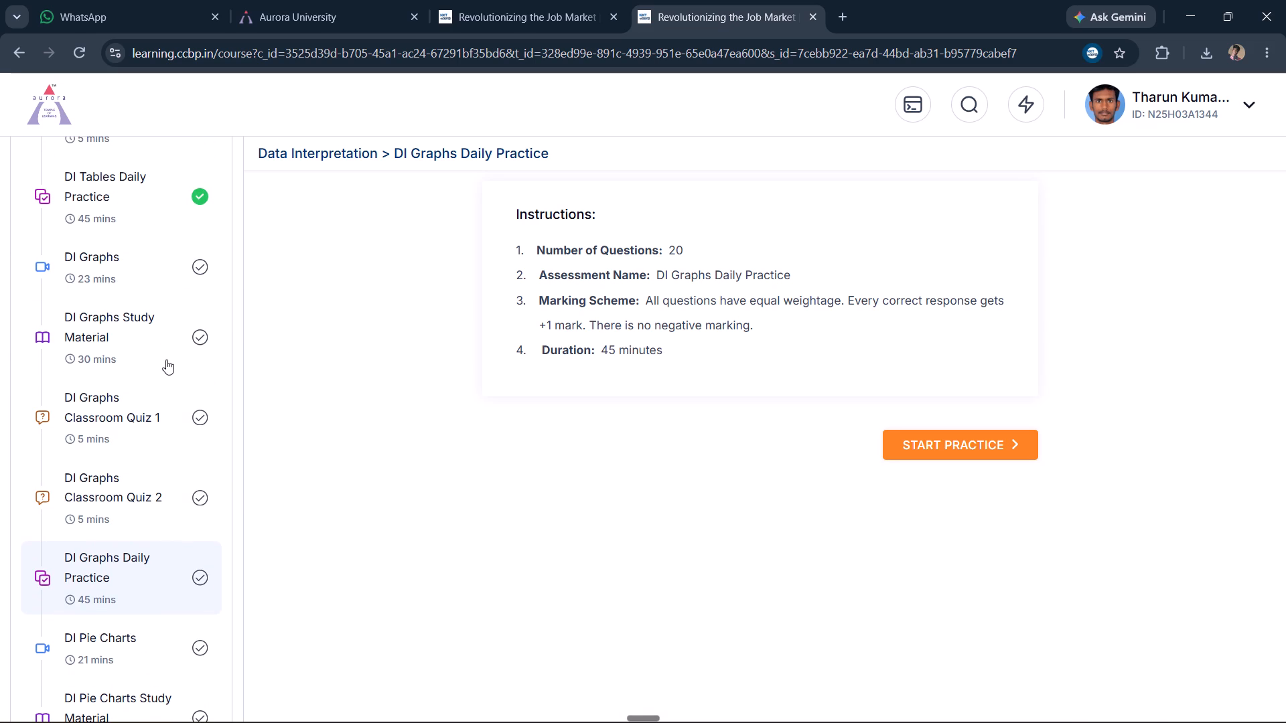
scroll(166, 359, up, 1)
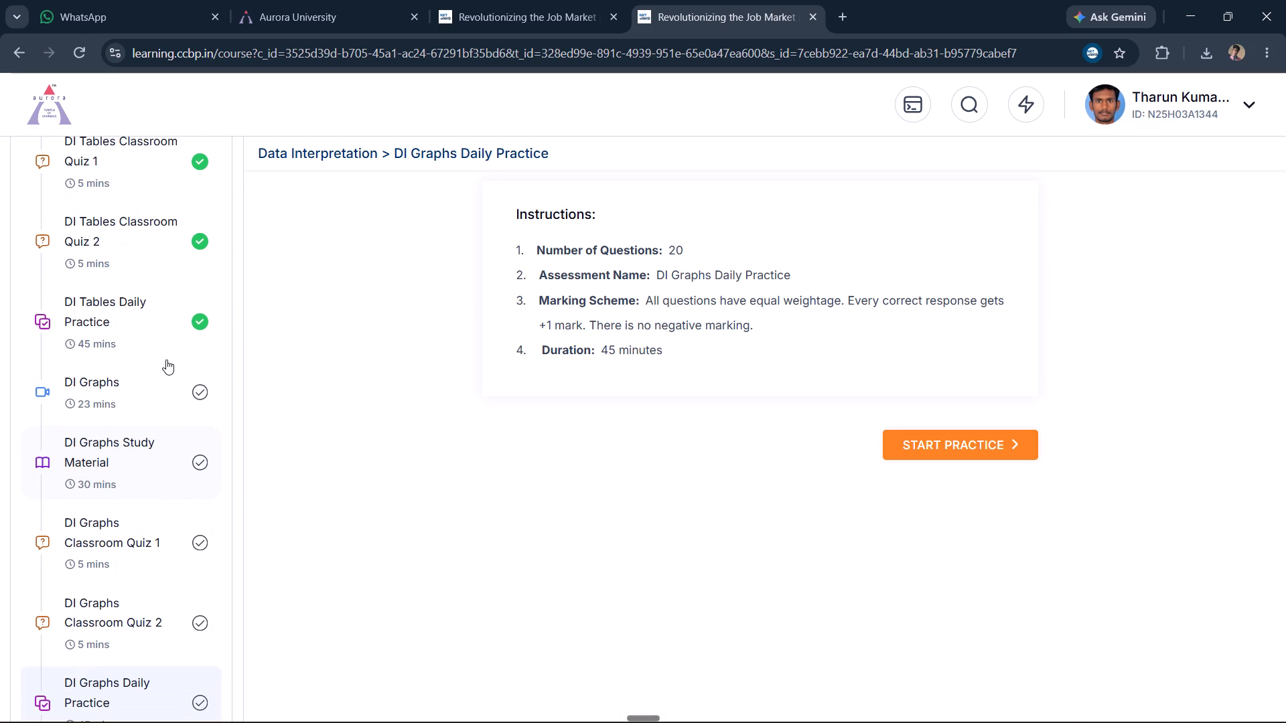
scroll(166, 359, up, 4)
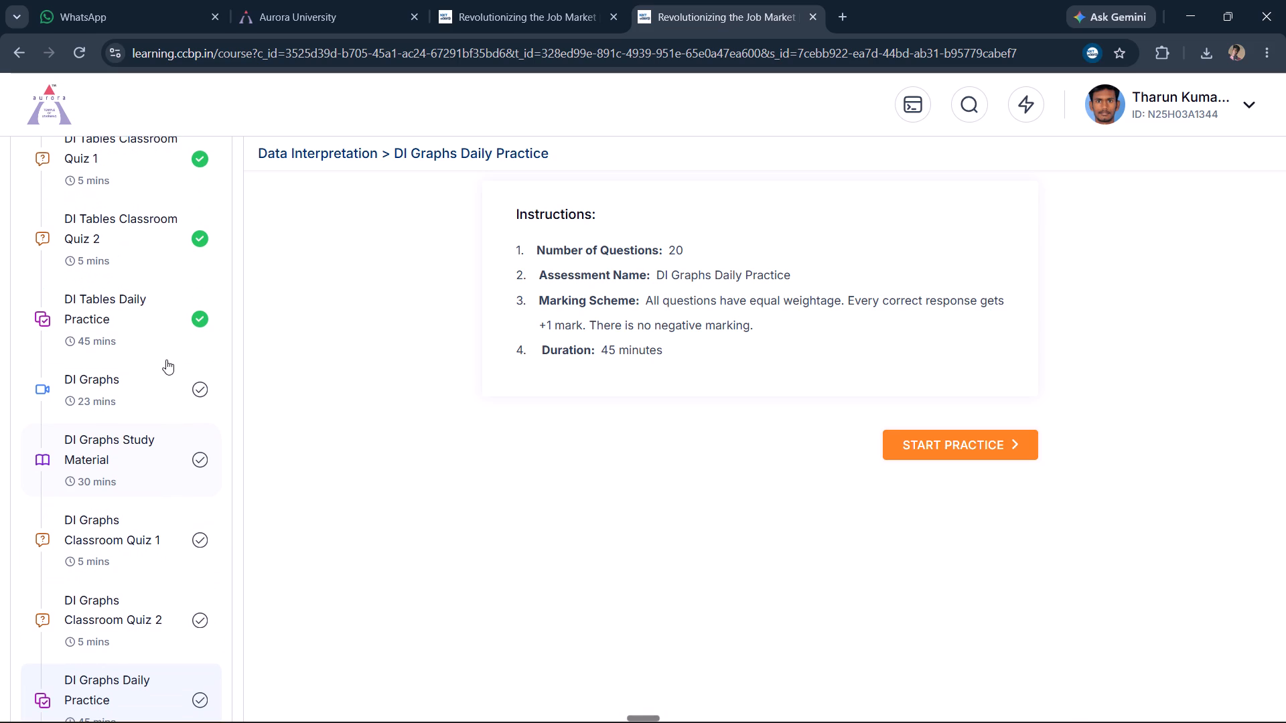
scroll(166, 359, up, 2)
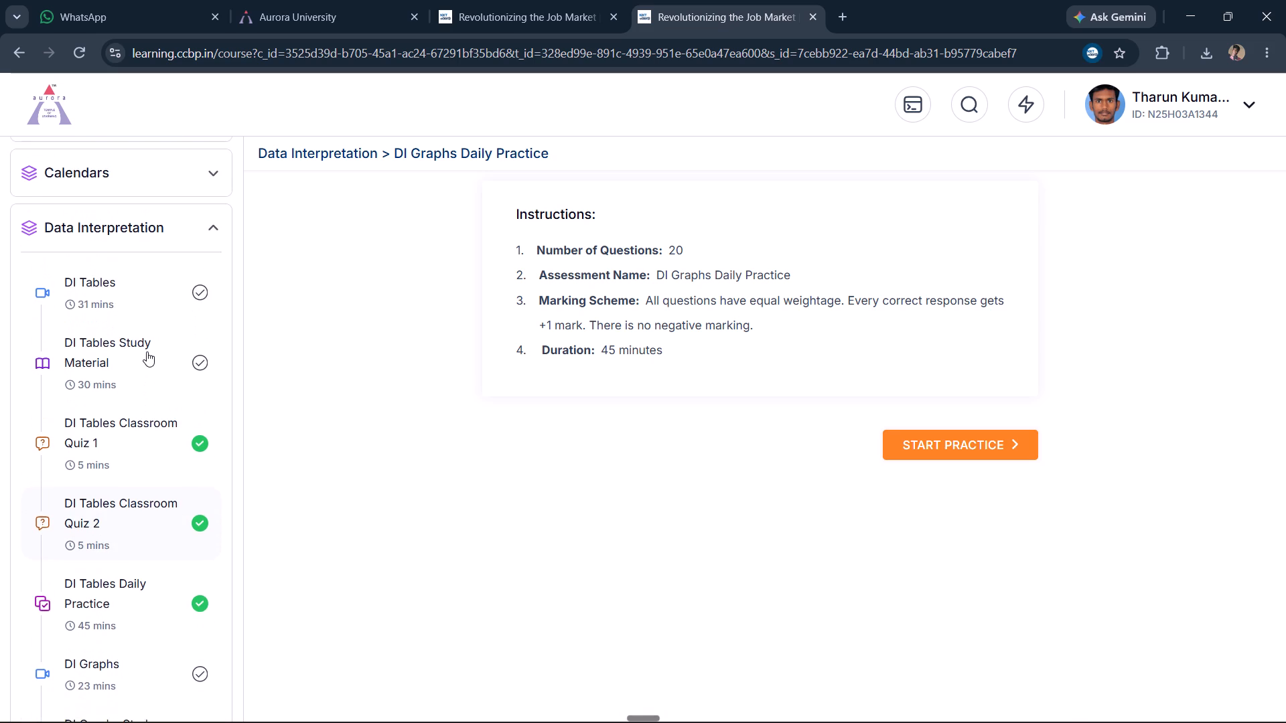
scroll(147, 351, up, 1)
scroll(145, 360, down, 3)
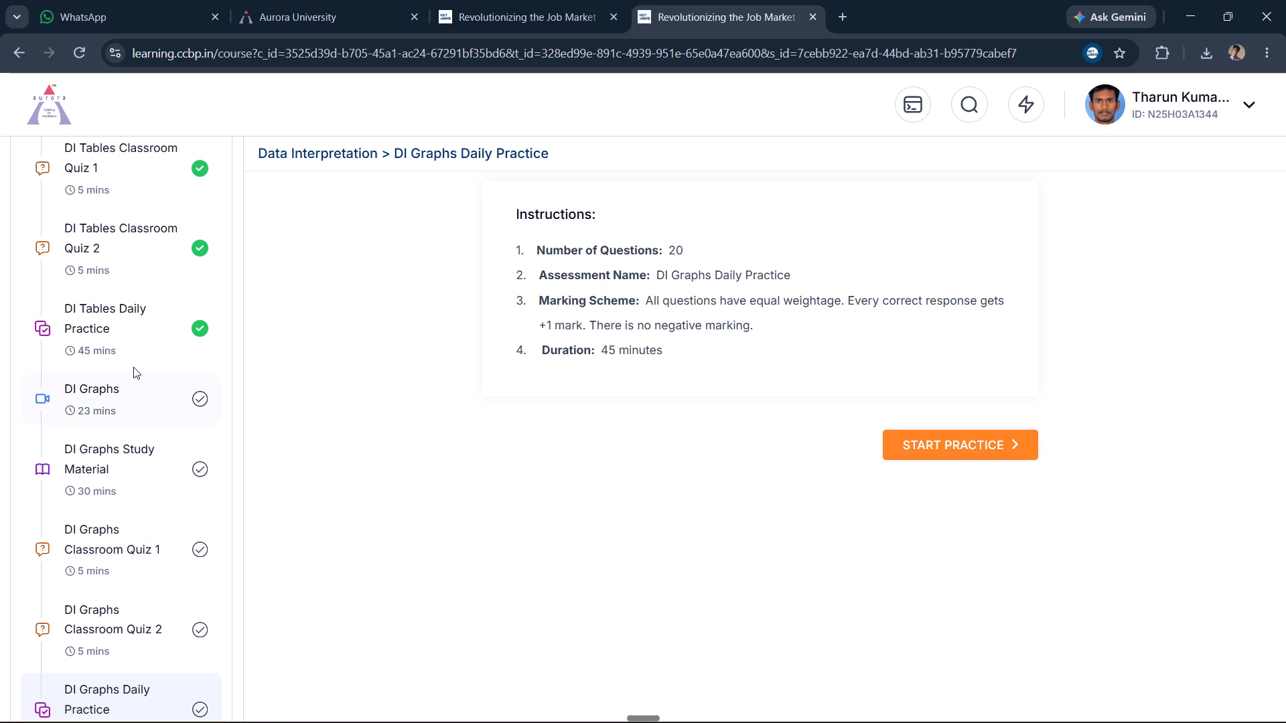
scroll(119, 605, down, 1)
scroll(155, 309, down, 1)
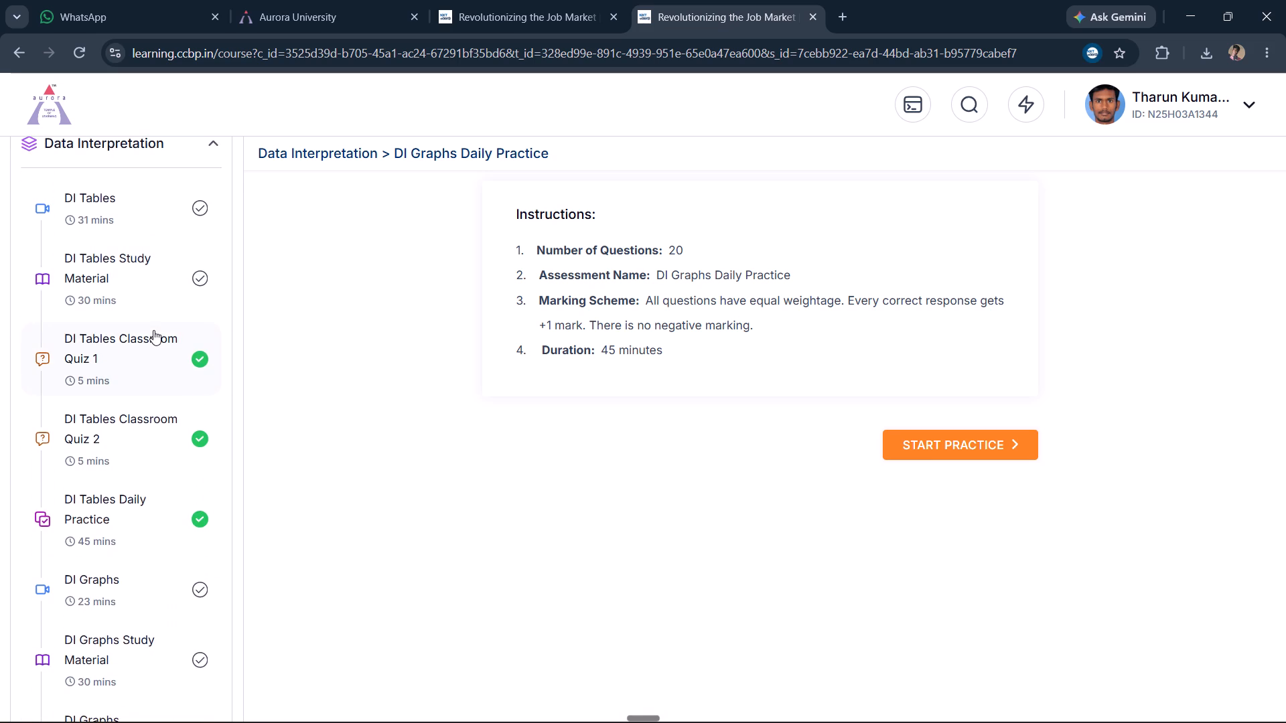
scroll(153, 330, down, 3)
click(188, 401)
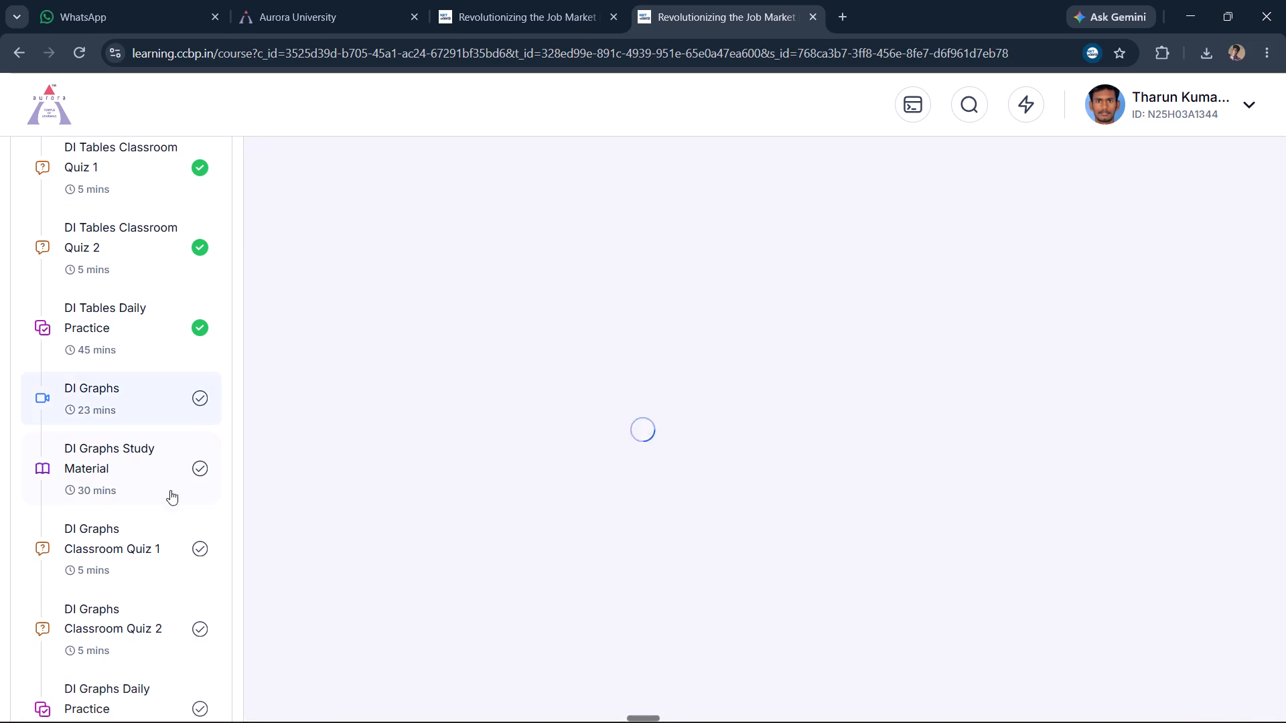
click(31, 172)
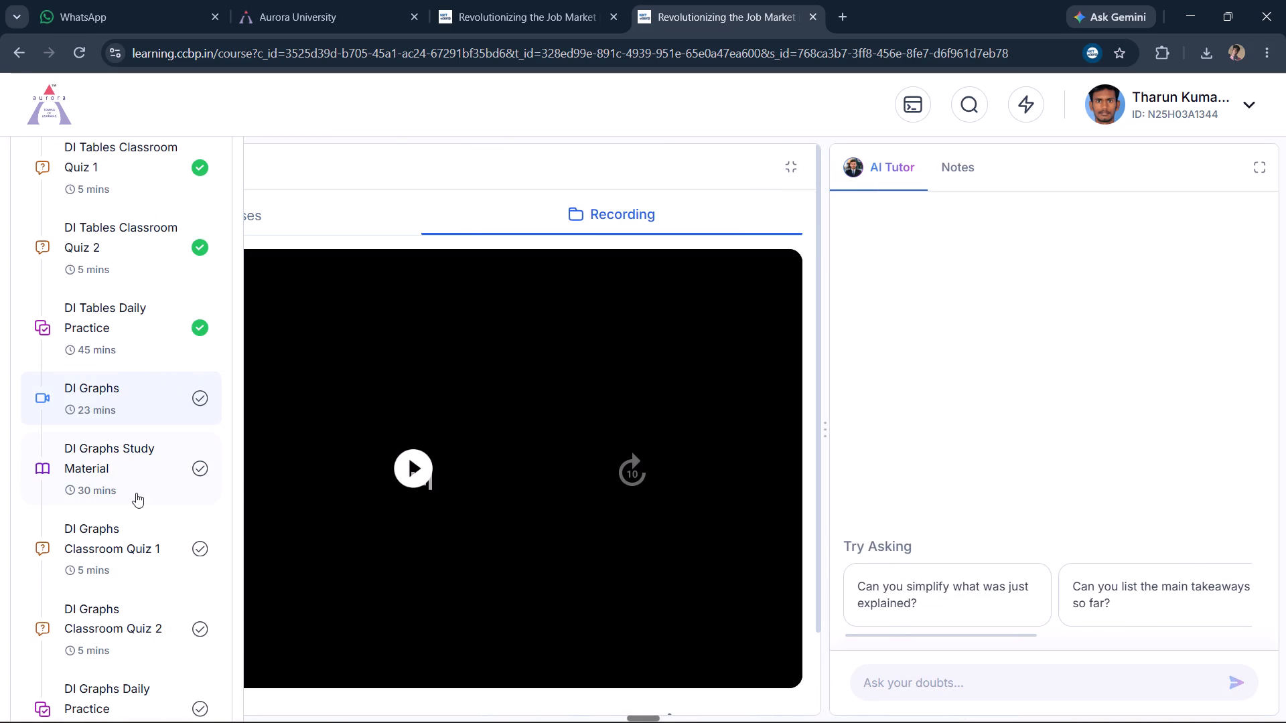
click(129, 533)
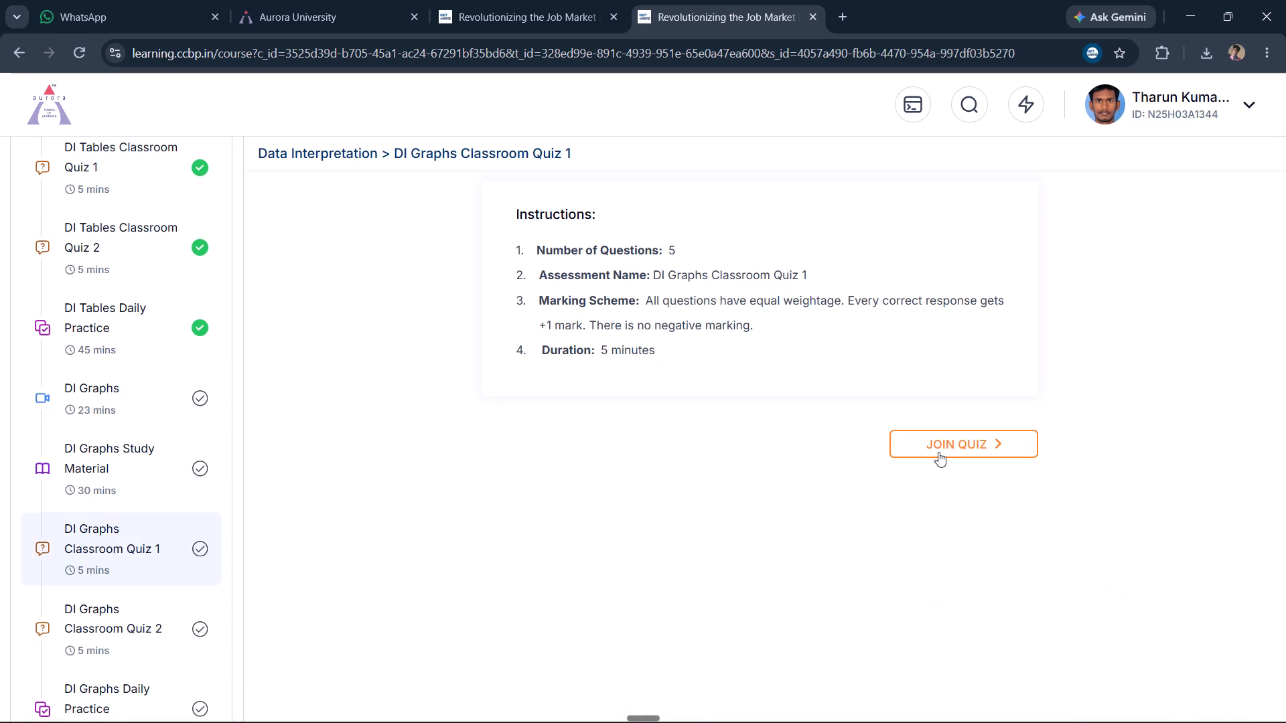
click(938, 452)
click(735, 424)
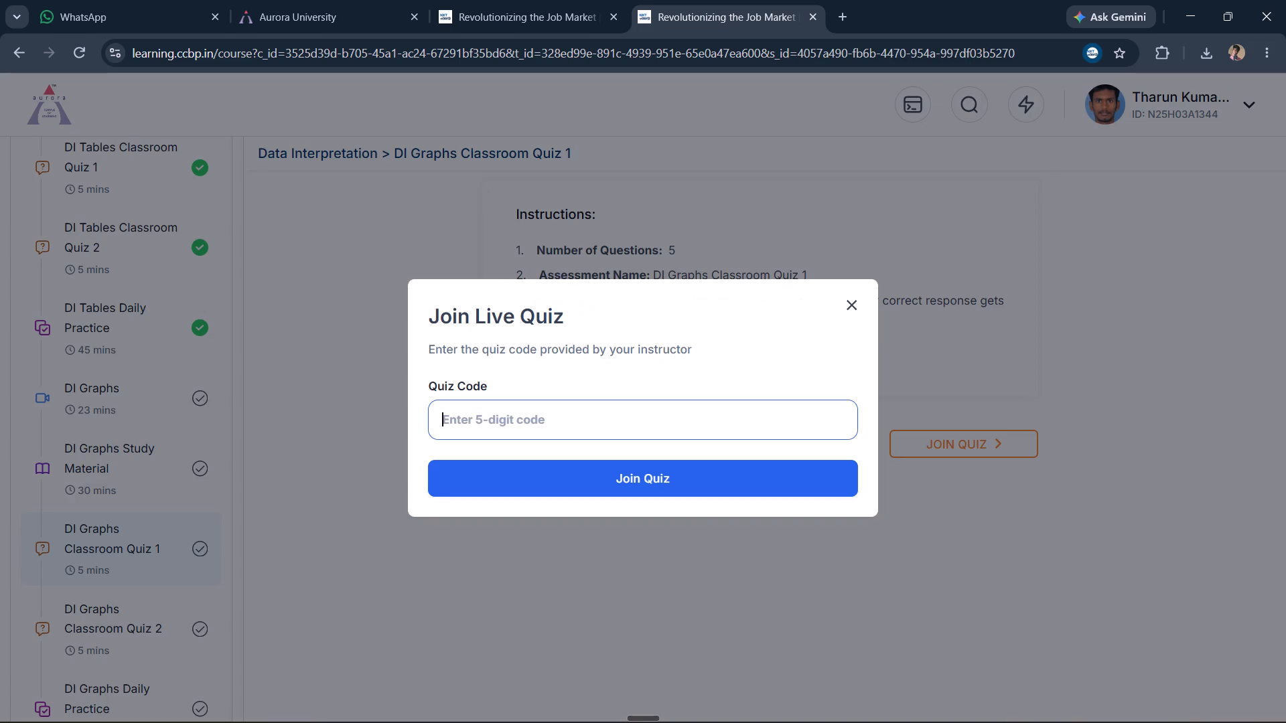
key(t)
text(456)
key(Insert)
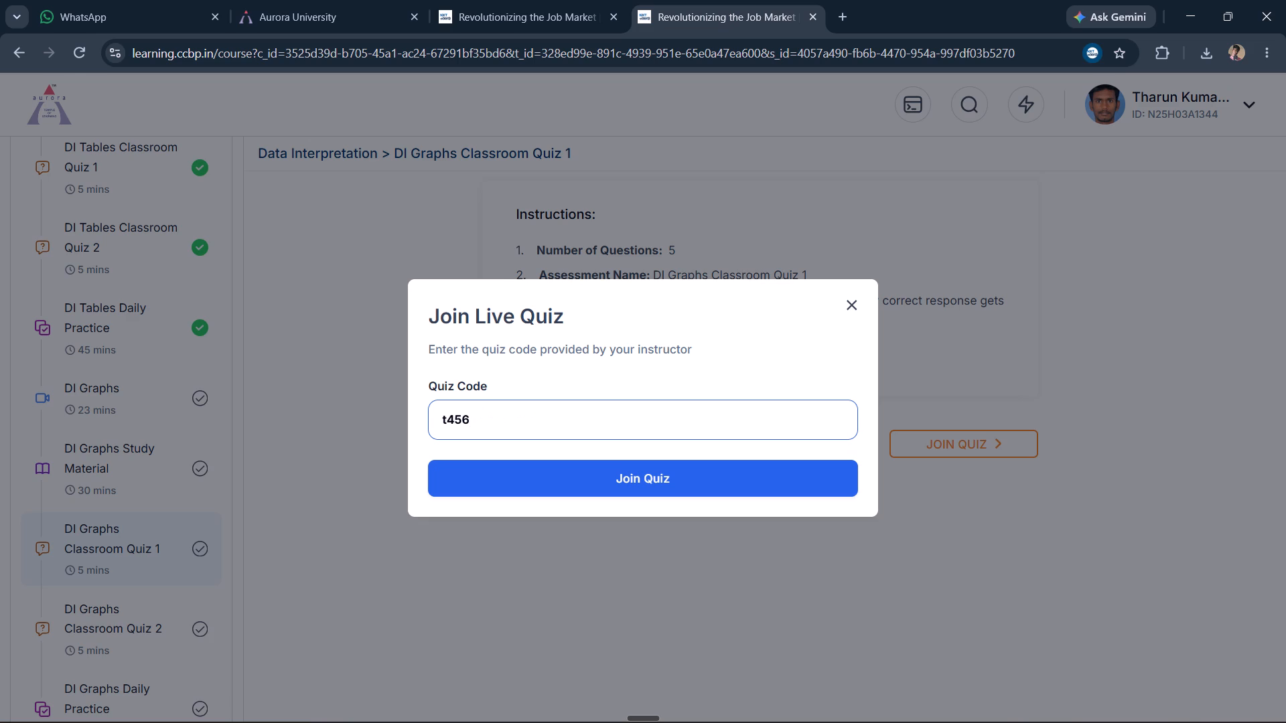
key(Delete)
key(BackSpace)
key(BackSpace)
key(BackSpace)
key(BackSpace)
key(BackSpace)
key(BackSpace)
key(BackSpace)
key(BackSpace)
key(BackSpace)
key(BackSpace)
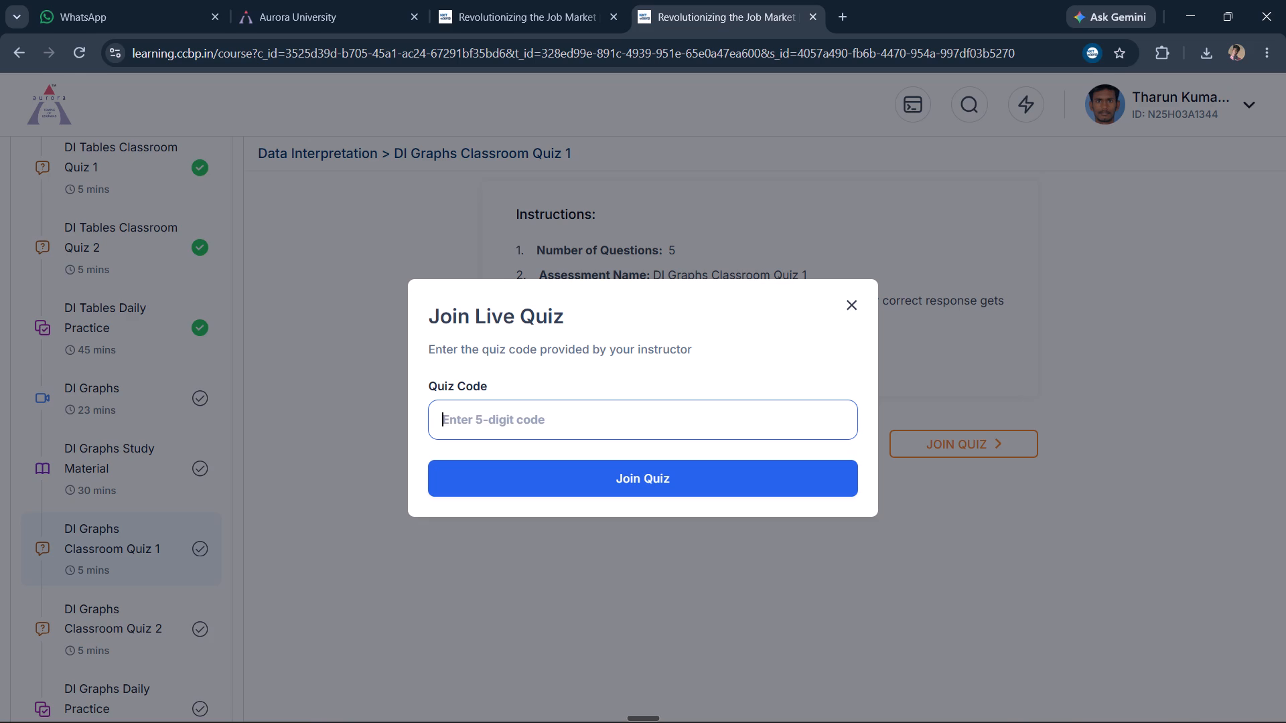
Enter the instructor's quiz code and join the live quiz.
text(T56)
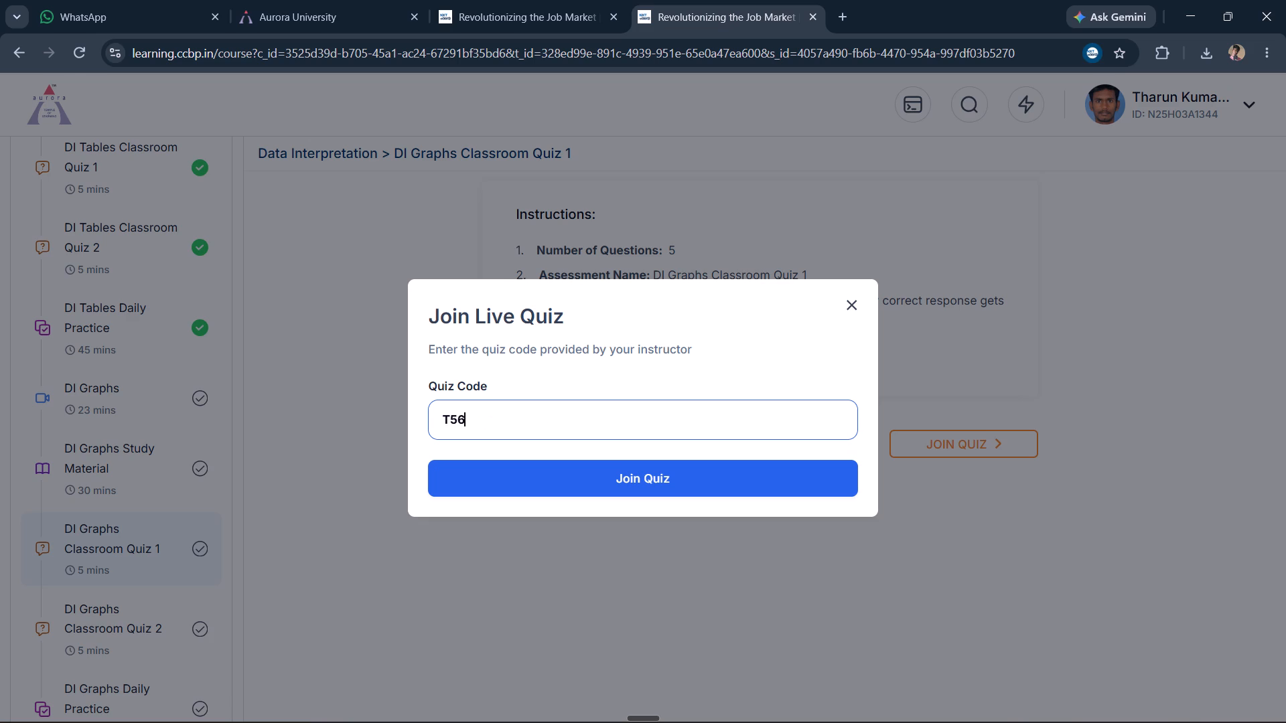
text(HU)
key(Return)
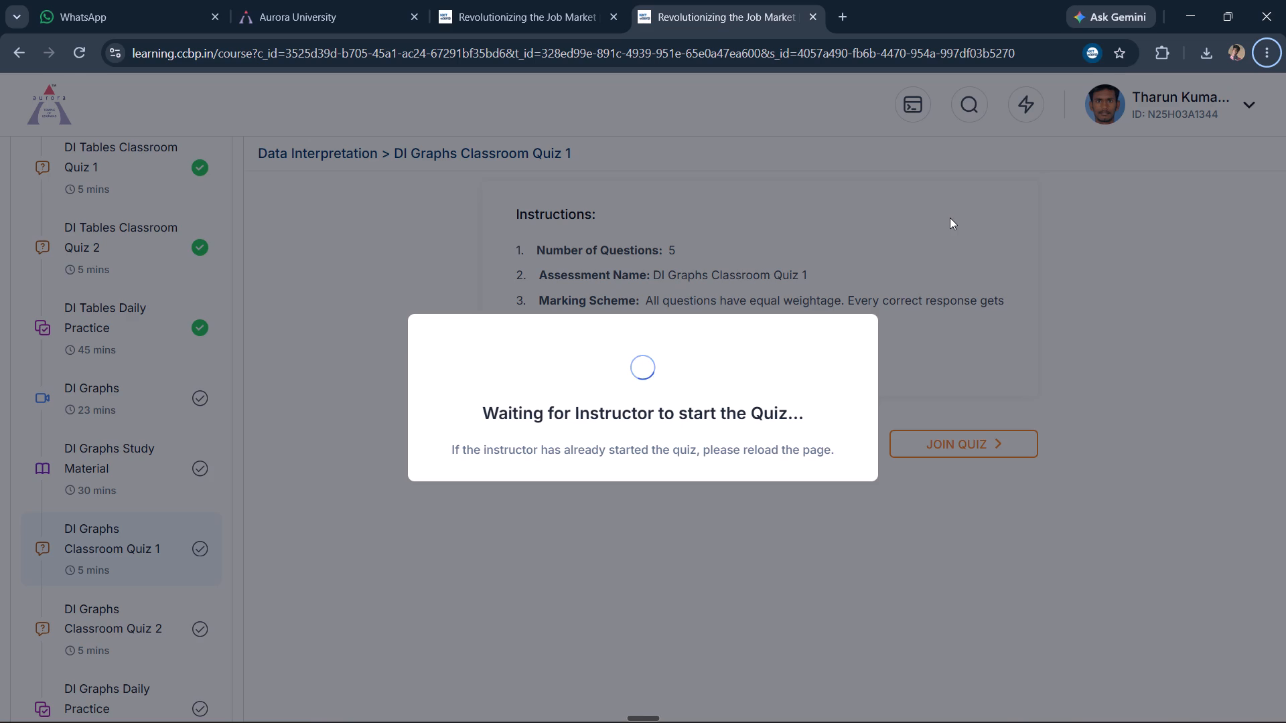
Switch to the lab_report_format document in Word for the web.
click(569, 0)
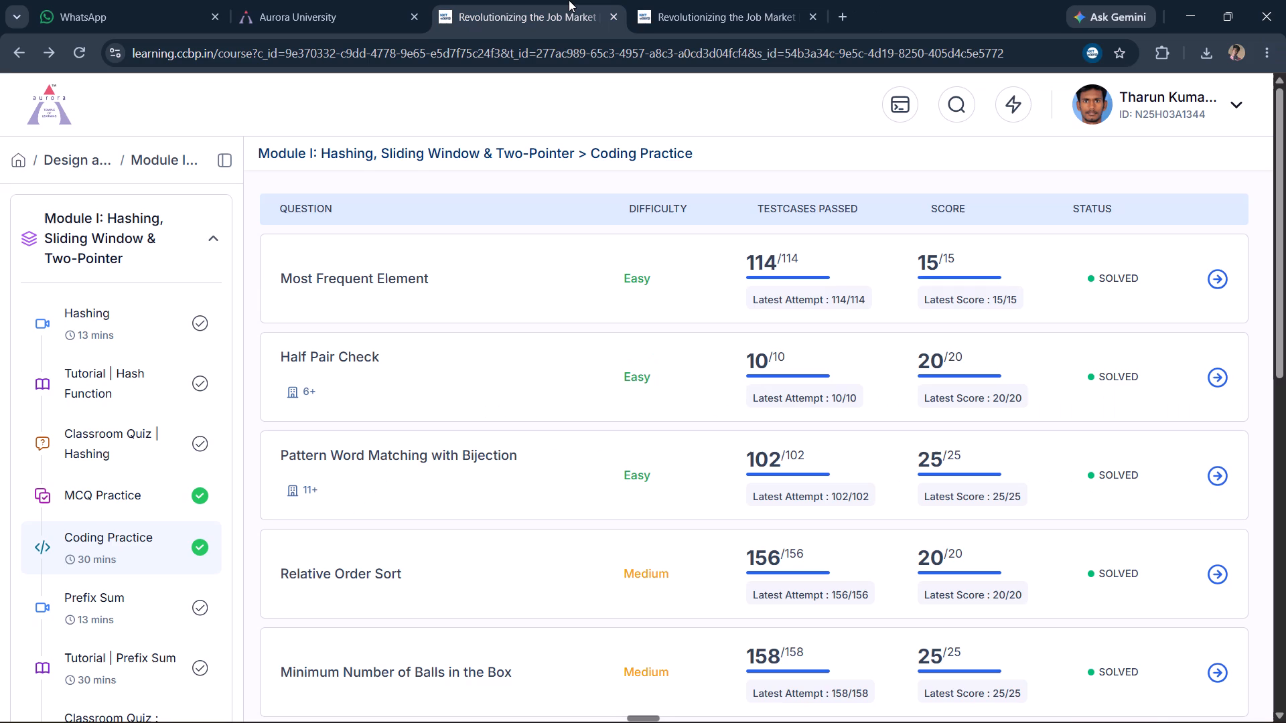
key(alt+Tab)
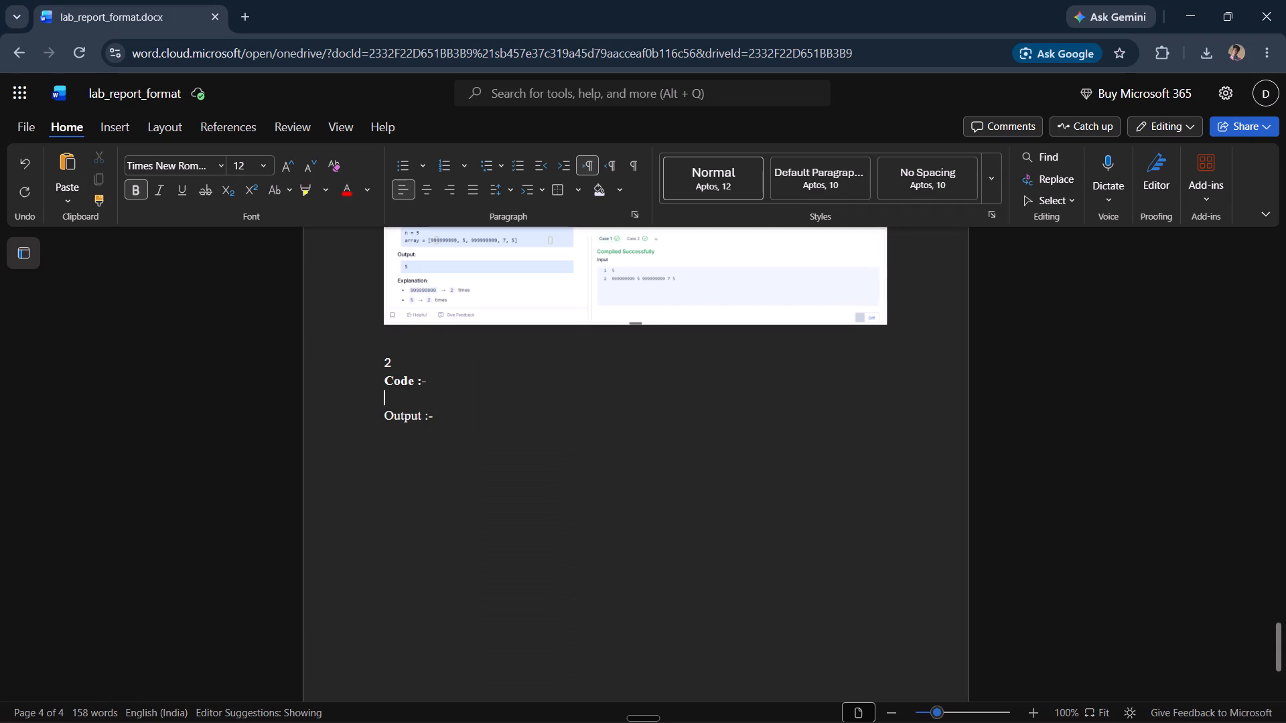
Copy the "Code :-" and "Output :-" label block under the number 2 and paste it 19 times below.
drag(495, 449, 362, 358)
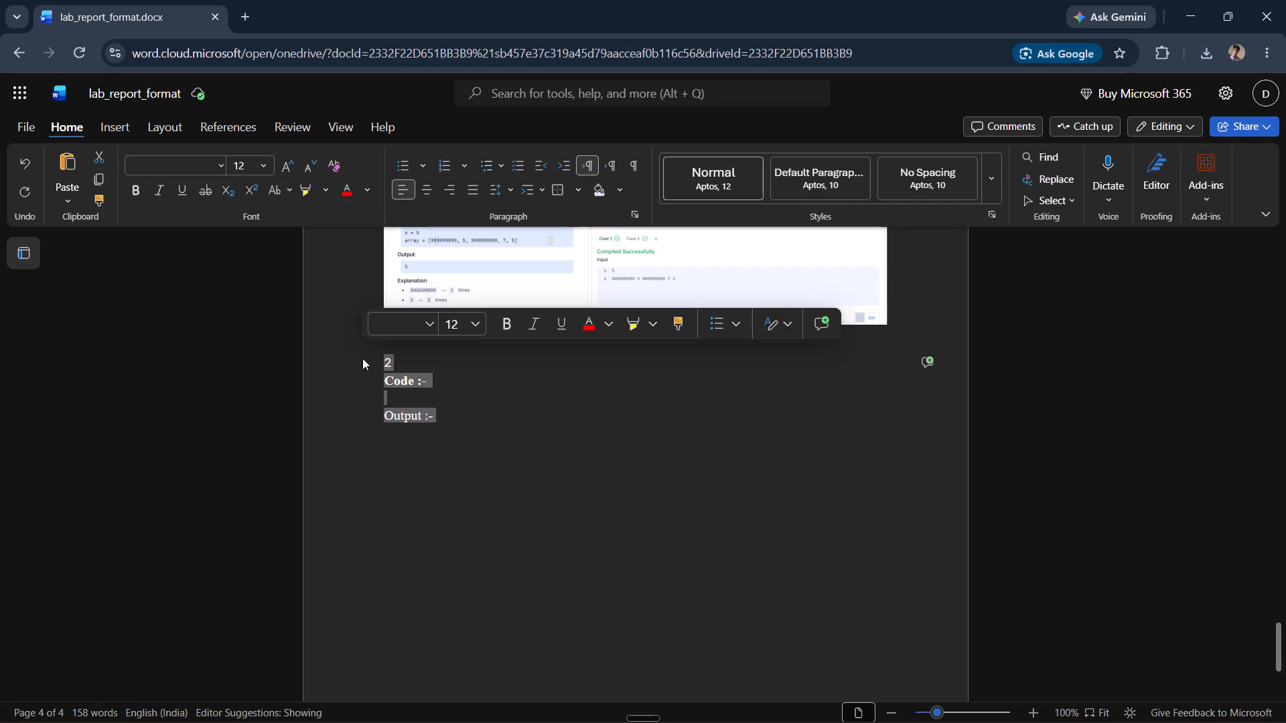
click(462, 435)
drag(467, 424, 368, 380)
key(ctrl+c)
key(ctrl+c)
click(466, 487)
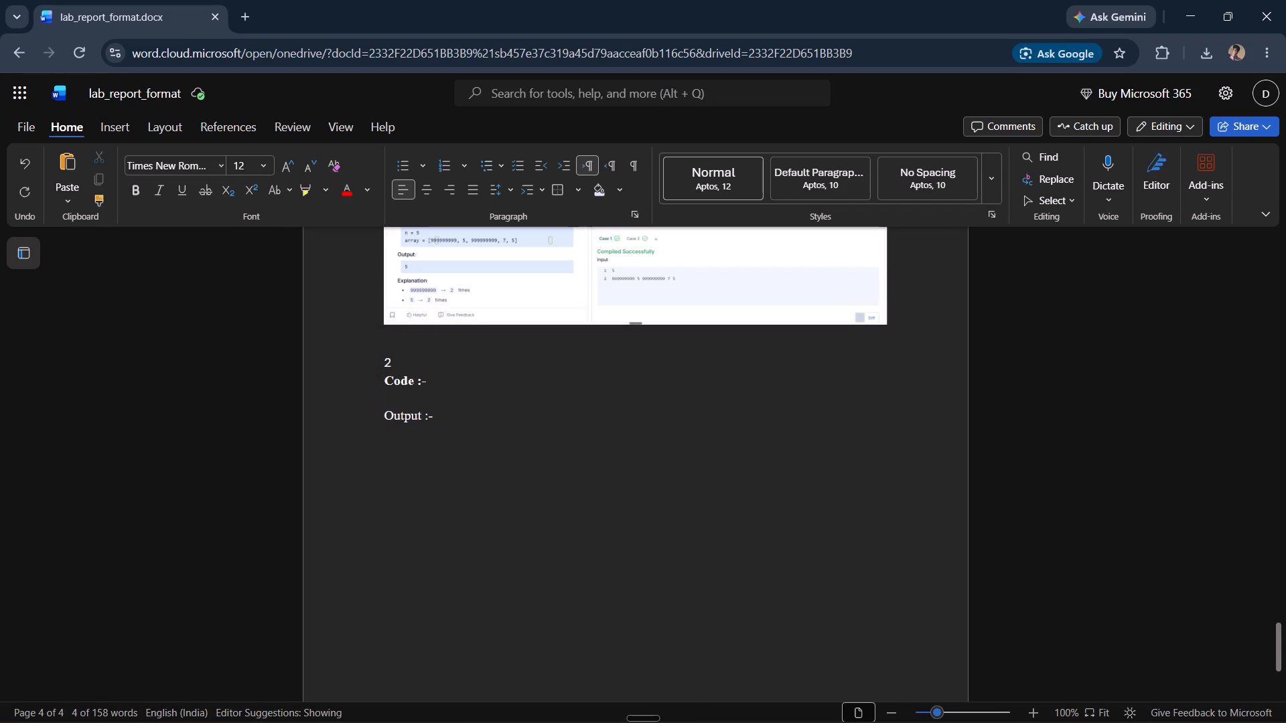
key(ctrl+v)
key(ctrl+v)
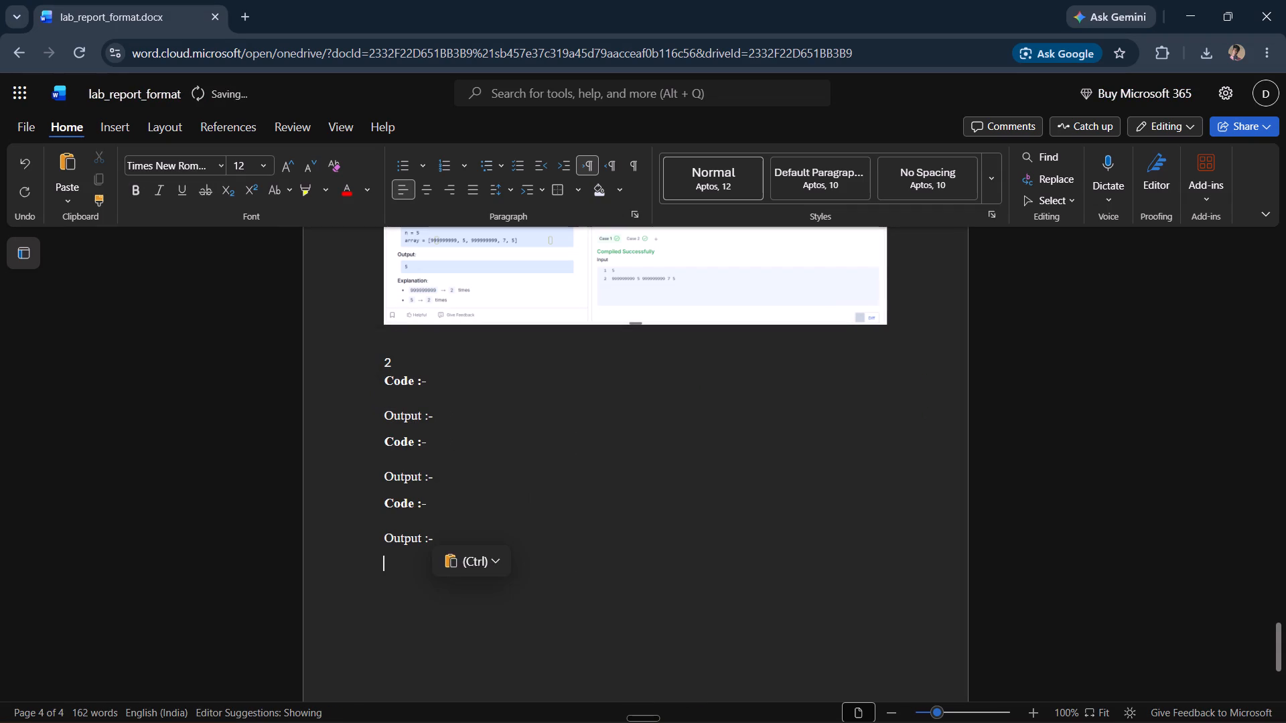
key(ctrl+v)
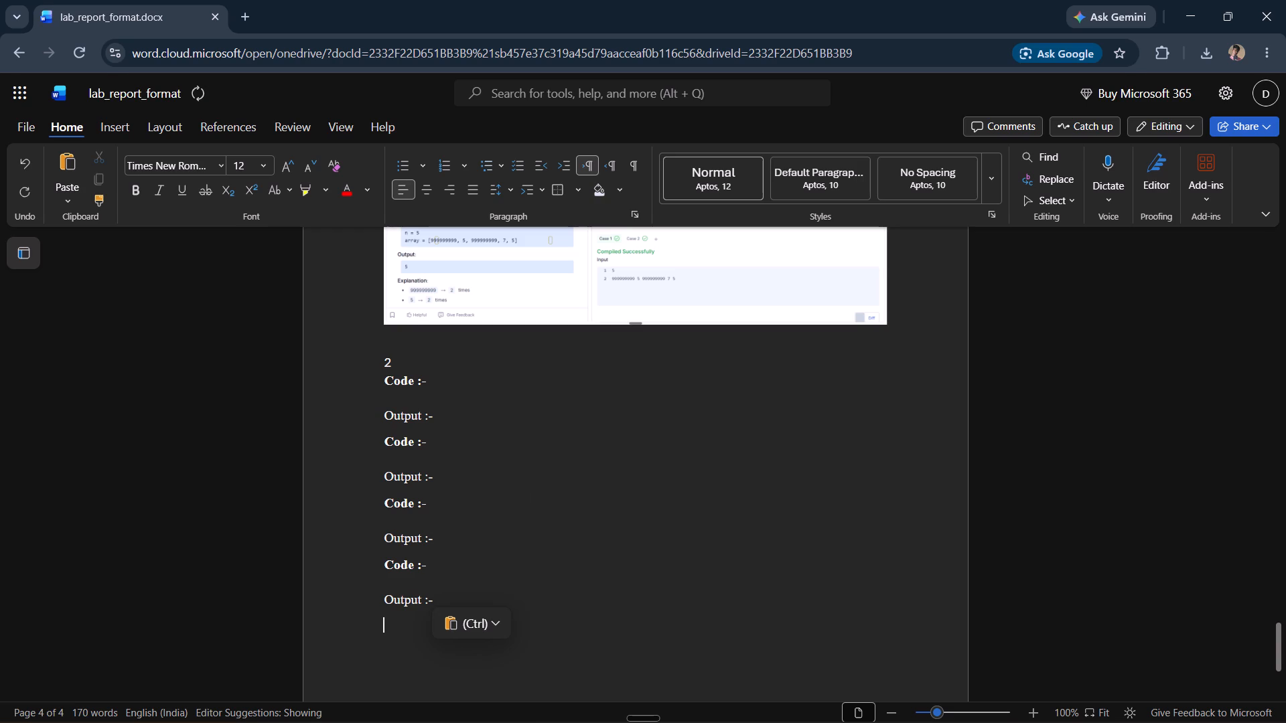
key(ctrl+v)
key(ctrl+v)
key(ctrl+v)
key(ctrl+v)
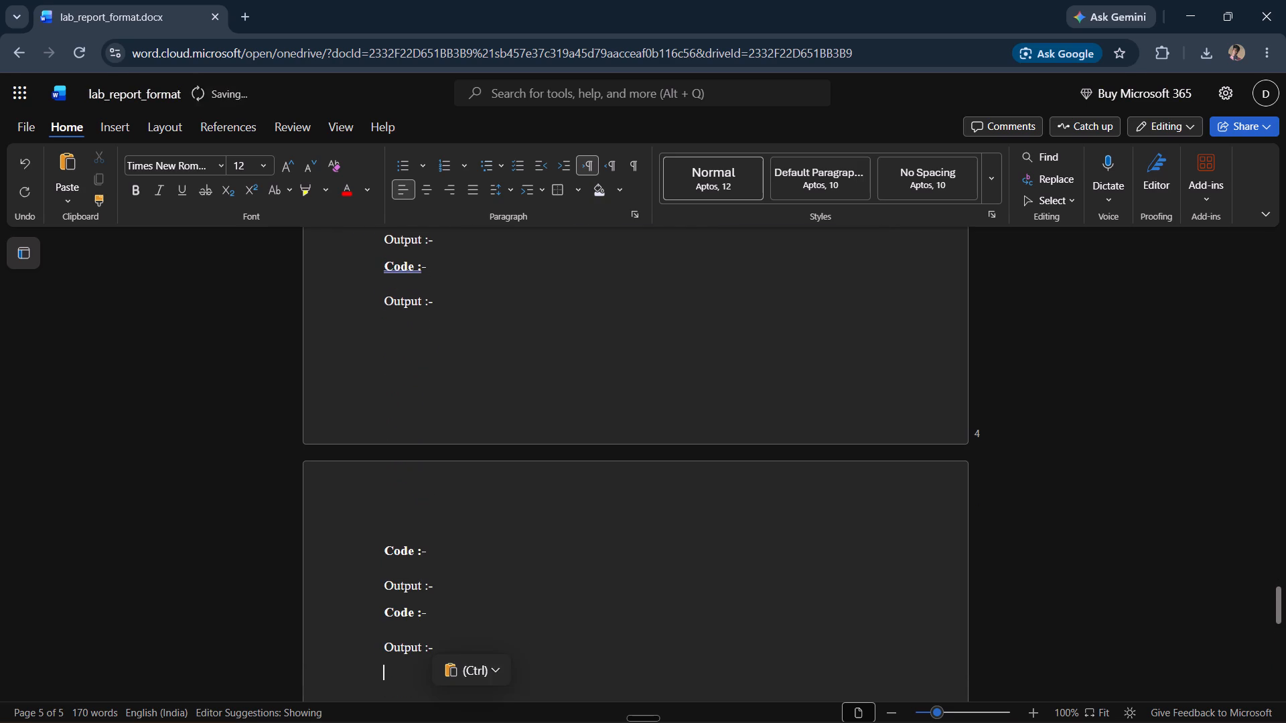
key(ctrl+v)
key(ctrl+v)
key(ctrl+v)
key(ctrl+v)
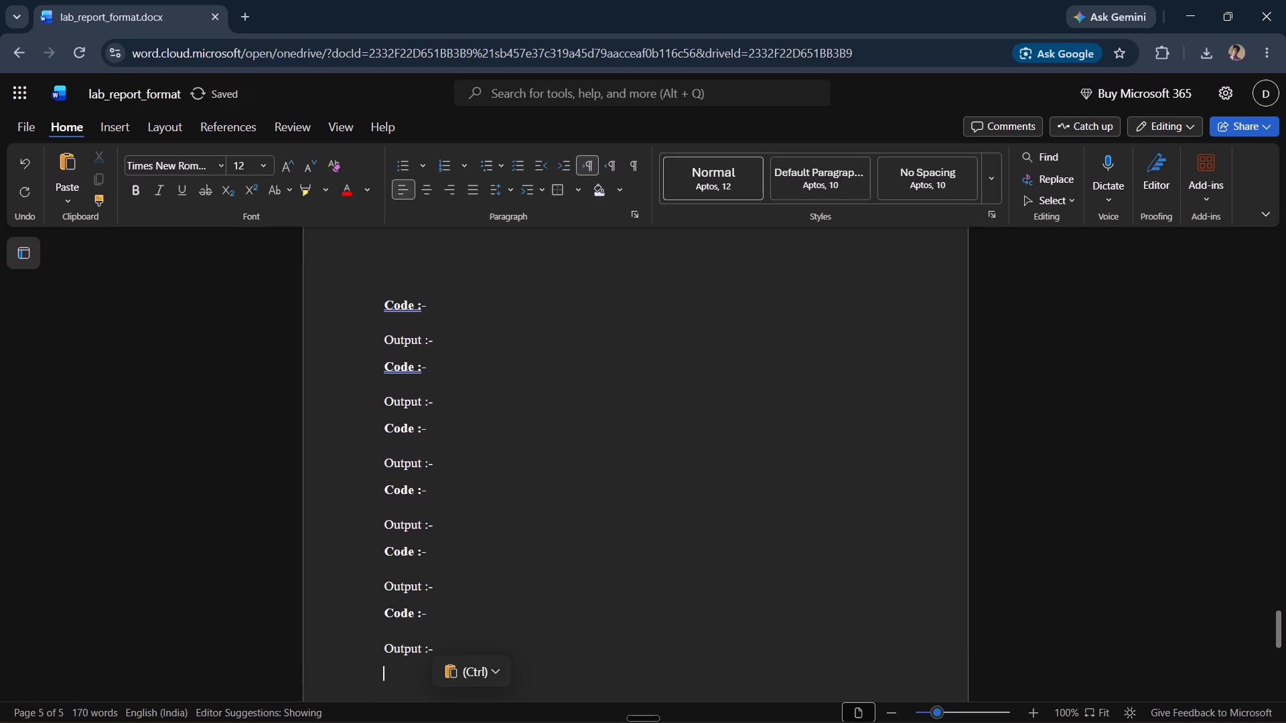
key(ctrl+v)
key(ctrl+v)
key(ctrl+v)
key(ctrl+v)
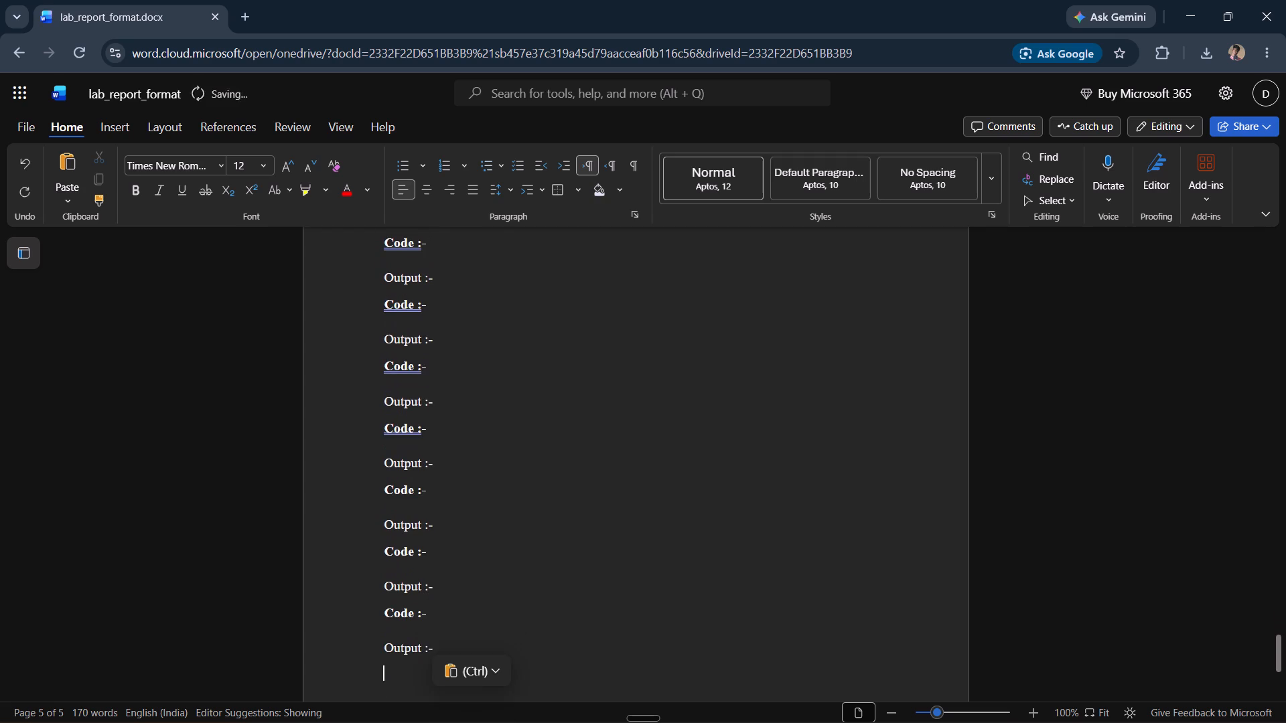
key(ctrl+v)
key(ctrl+v)
key(ctrl+v)
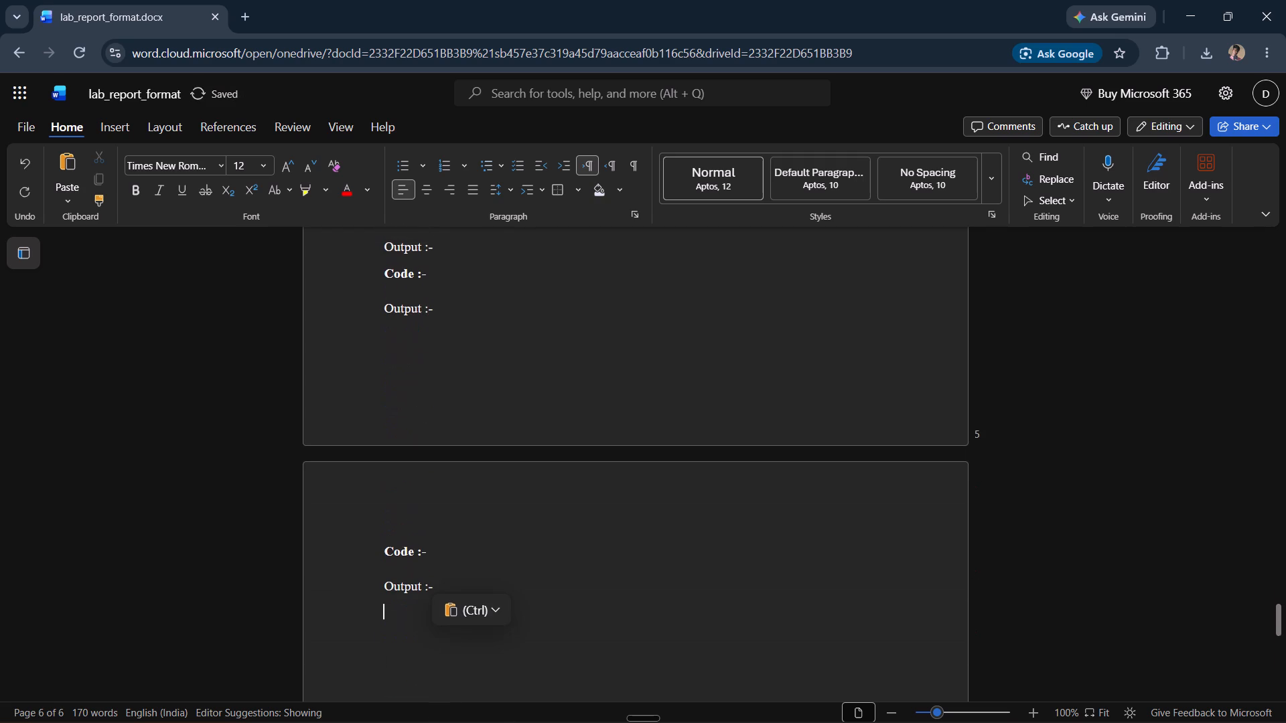
key(ctrl+v)
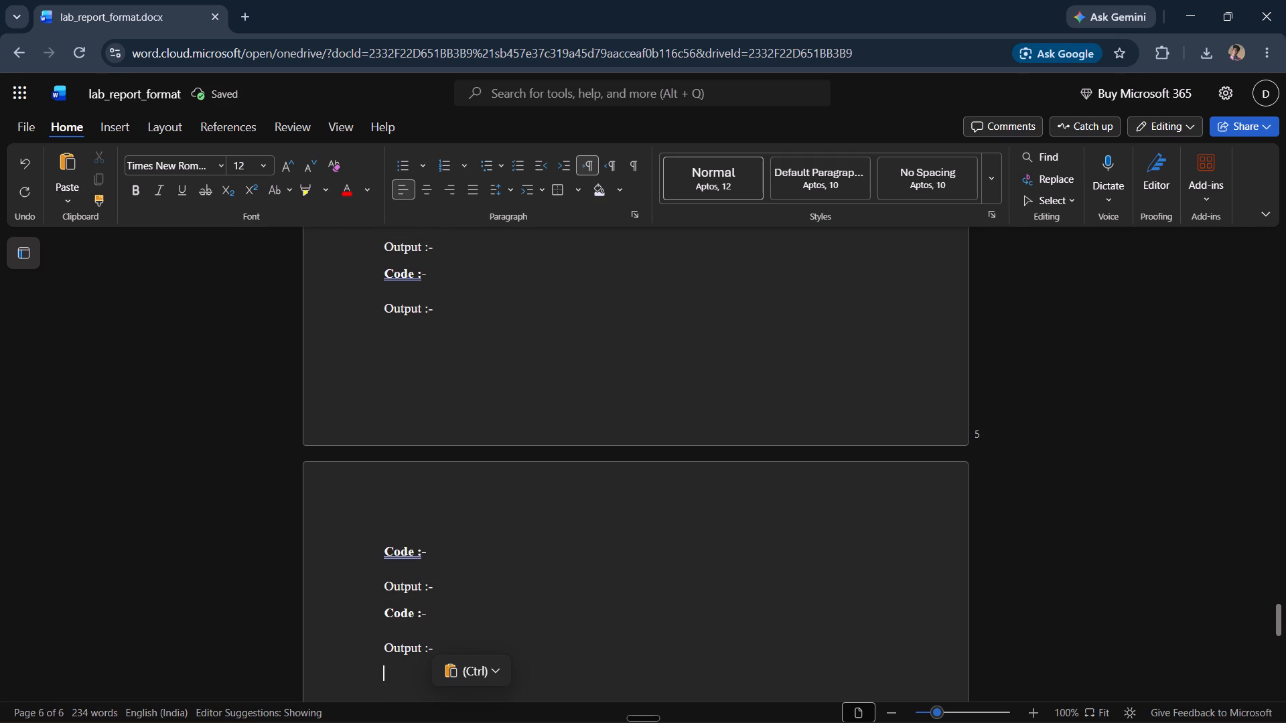
Delete the surplus "Code :-" and "Output :-" blocks on page 6, back to the last block on page 5.
key(BackSpace)
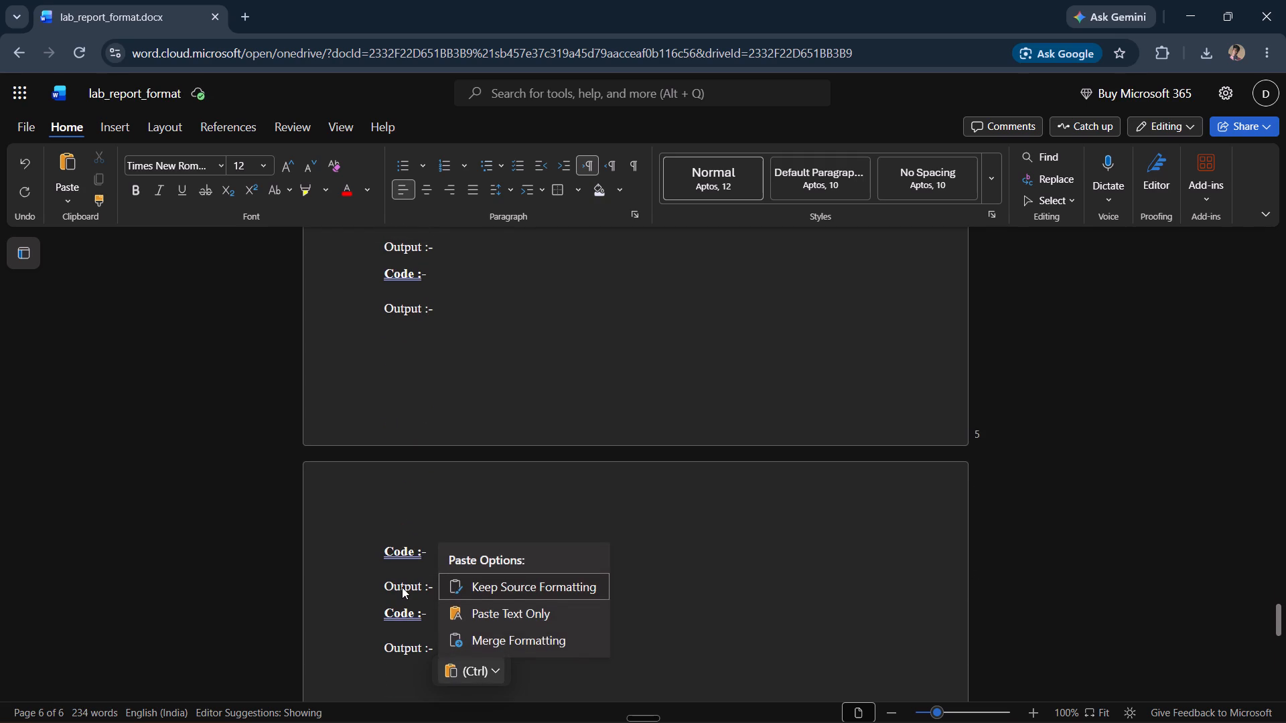
key(ctrl+shift+BackSpace)
click(418, 669)
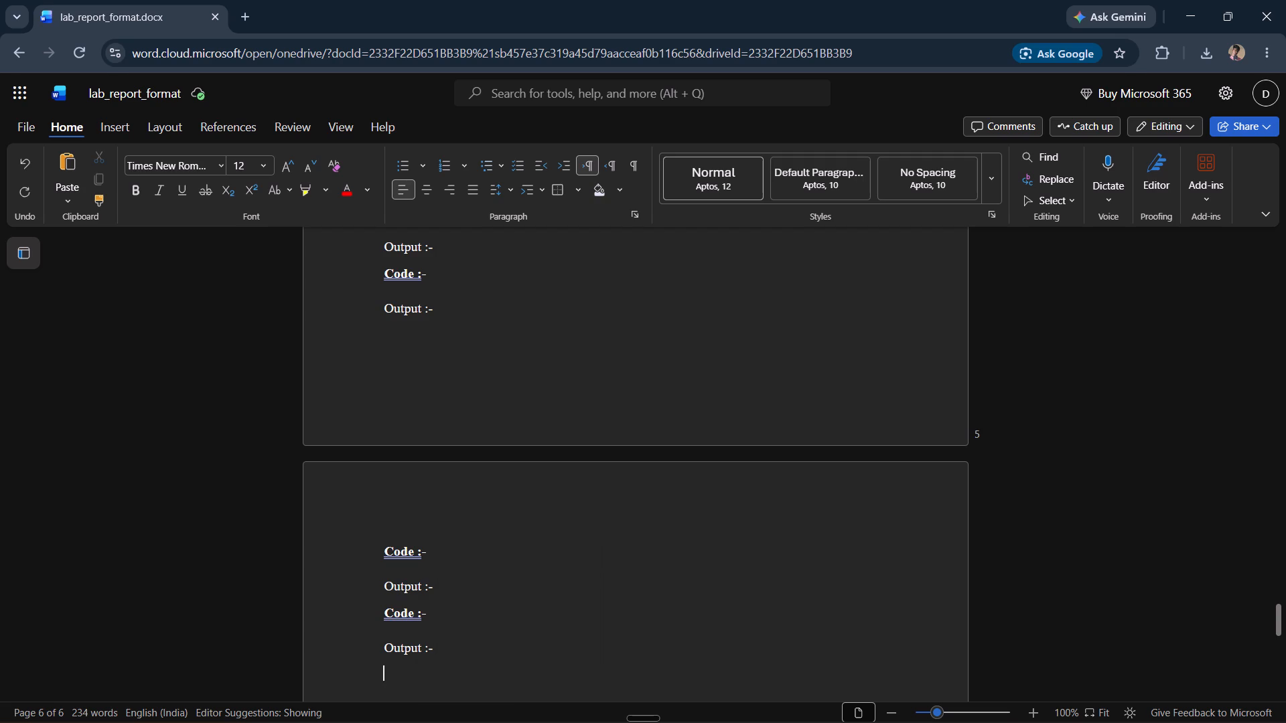
key(ctrl+shift+BackSpace)
key(ctrl+shift+BackSpace)
key(ctrl+shift+BackSpace)
key(ctrl+BackSpace)
key(ctrl+BackSpace)
key(ctrl+BackSpace)
key(ctrl+BackSpace)
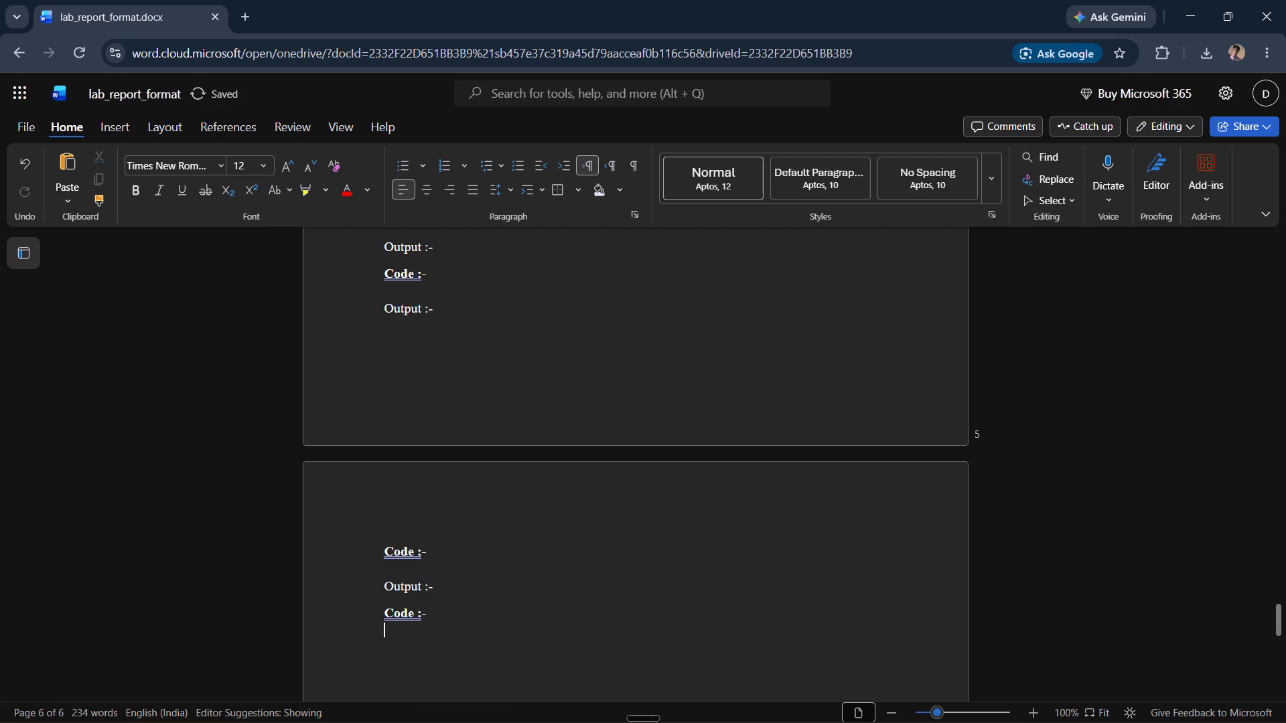
key(ctrl+BackSpace)
key(ctrl+BackSpace)
key(ctrl+BackSpace)
key(ctrl+BackSpace)
key(ctrl+BackSpace)
key(ctrl+BackSpace)
key(ctrl+BackSpace)
key(ctrl+BackSpace)
key(ctrl+BackSpace)
key(ctrl+BackSpace)
key(ctrl+BackSpace)
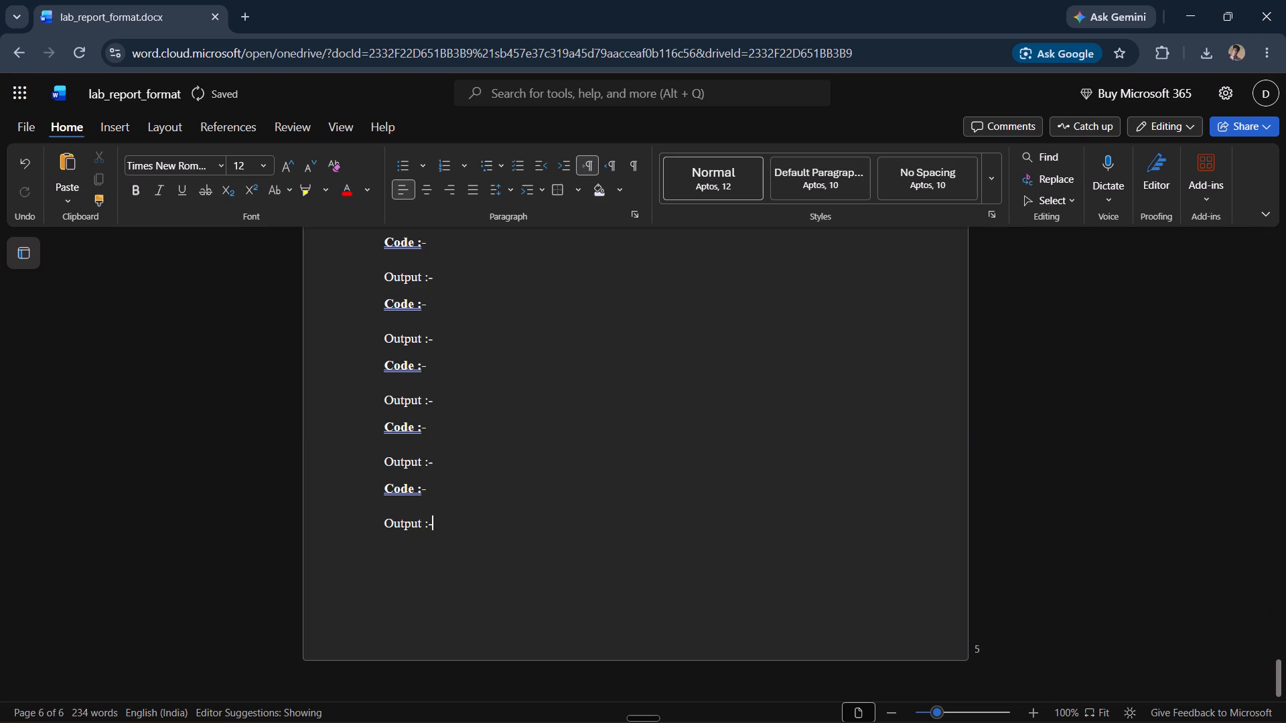
Delete the last two "Code :-" and "Output :-" blocks on page 5, plus the "Output :-" line just above them.
key(ctrl+BackSpace)
key(ctrl+BackSpace)
key(ctrl+BackSpace)
key(ctrl+BackSpace)
key(ctrl+BackSpace)
key(ctrl+BackSpace)
key(ctrl+BackSpace)
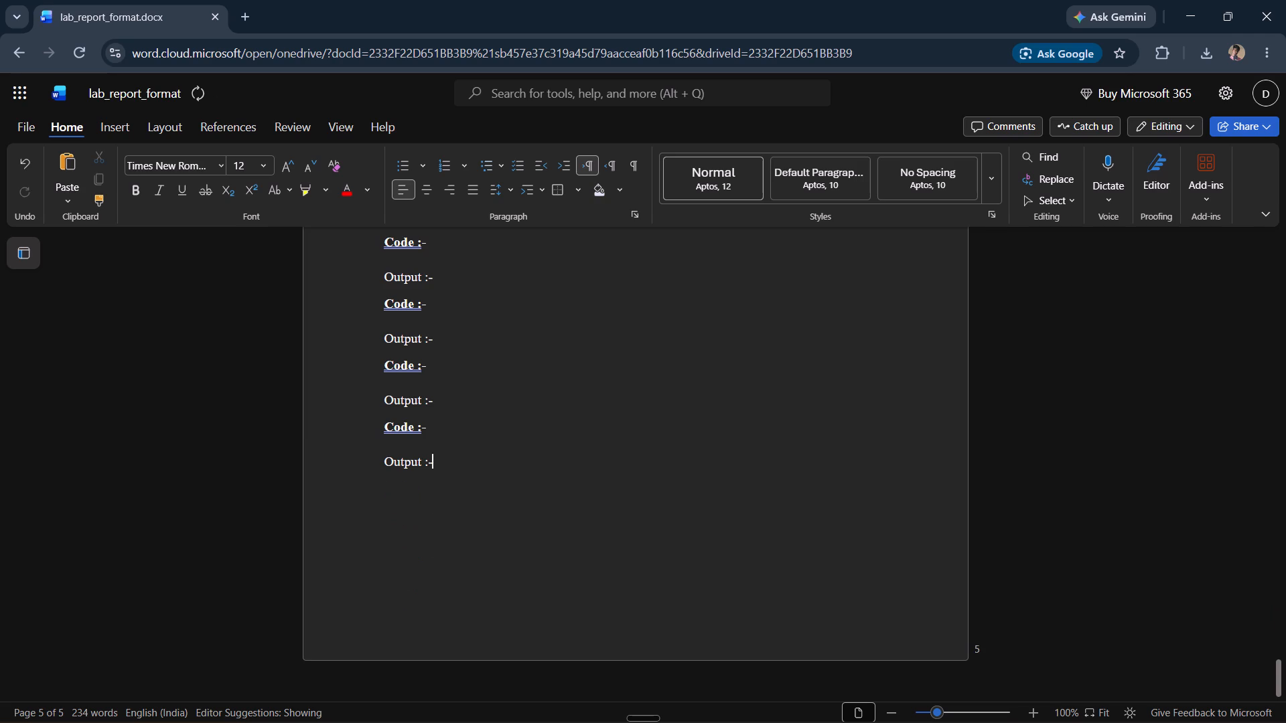
key(ctrl+BackSpace)
key(ctrl+BackSpace)
key(ctrl+BackSpace)
key(ctrl+BackSpace)
key(ctrl+BackSpace)
key(ctrl+BackSpace)
key(ctrl+BackSpace)
key(ctrl+BackSpace)
key(ctrl+BackSpace)
key(ctrl+BackSpace)
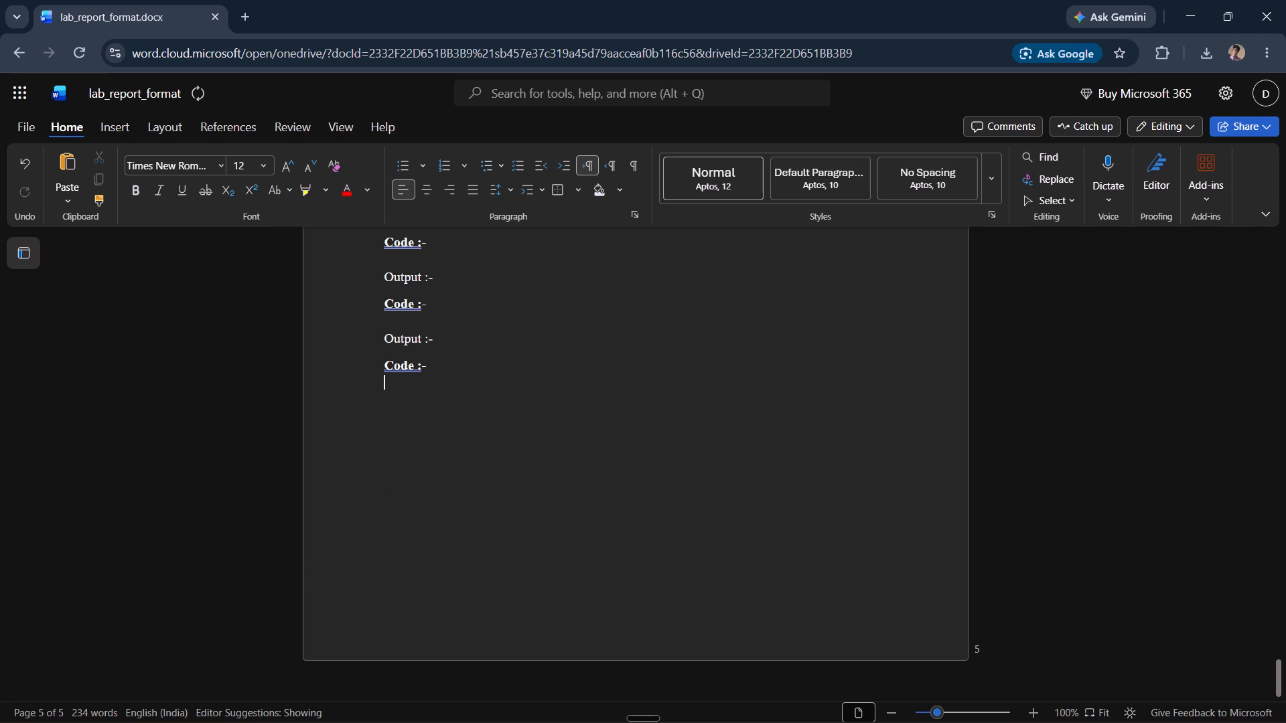
key(ctrl+BackSpace)
Insert the number 3 on a new line between block 2's "Output :-" label and the following "Code :-" label.
scroll(418, 669, up, 5)
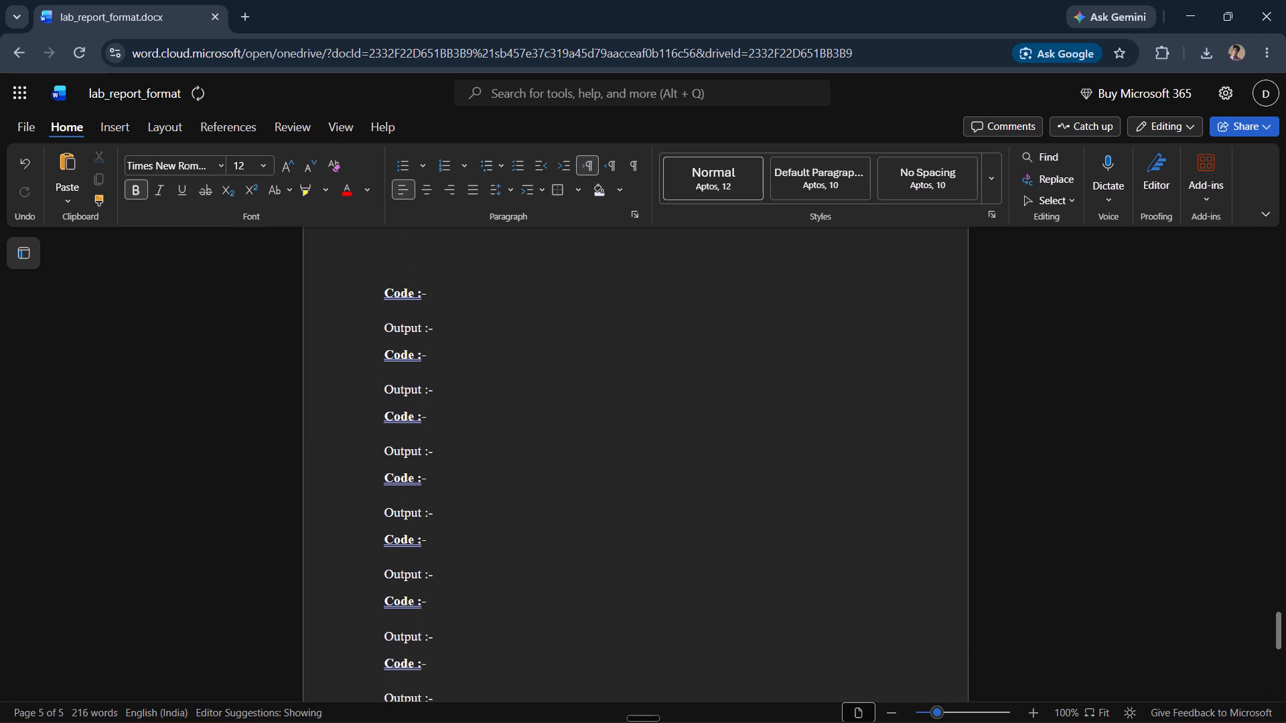
scroll(417, 669, up, 3)
scroll(443, 440, up, 1)
scroll(435, 433, down, 3)
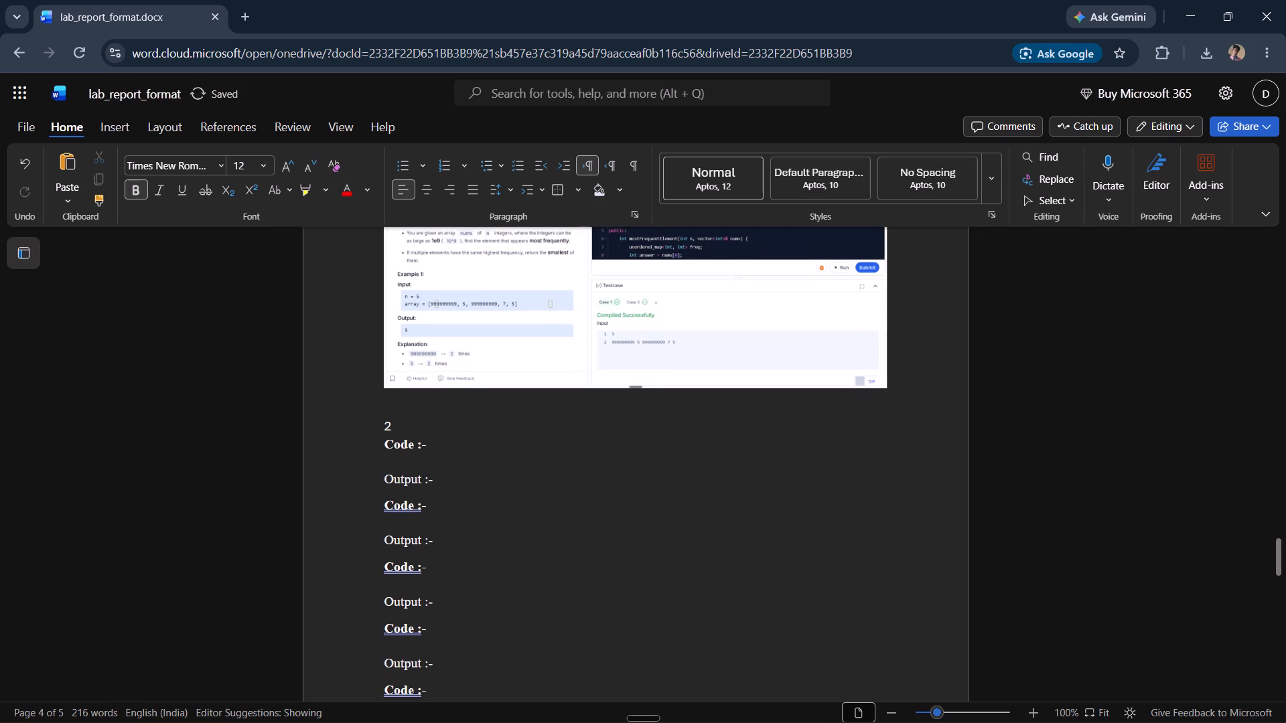
click(492, 493)
click(373, 503)
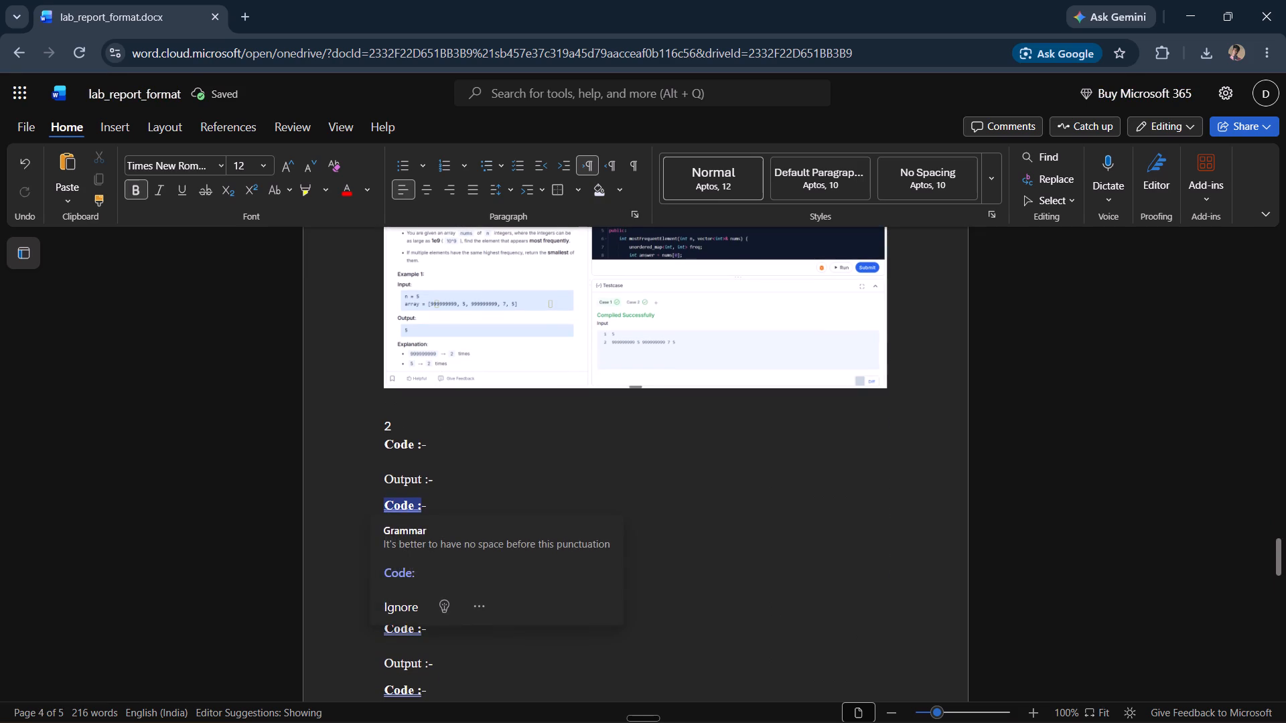
click(401, 493)
click(455, 479)
key(Return)
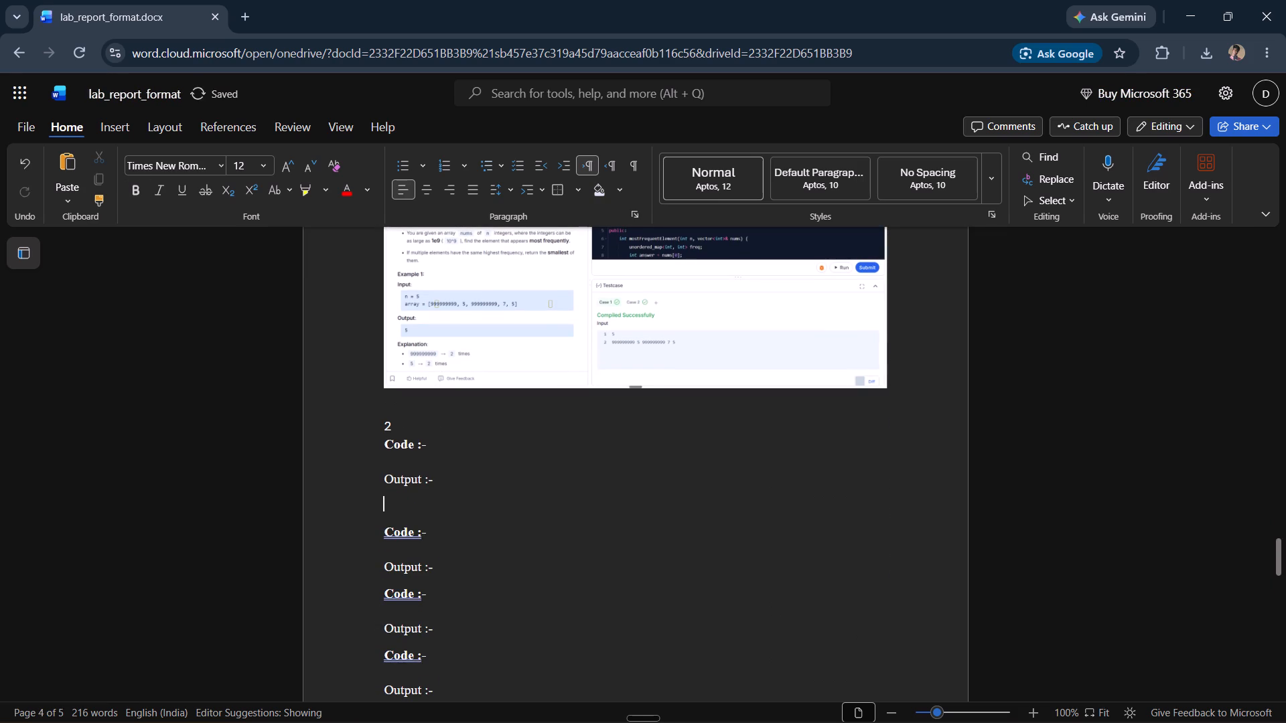
key(3)
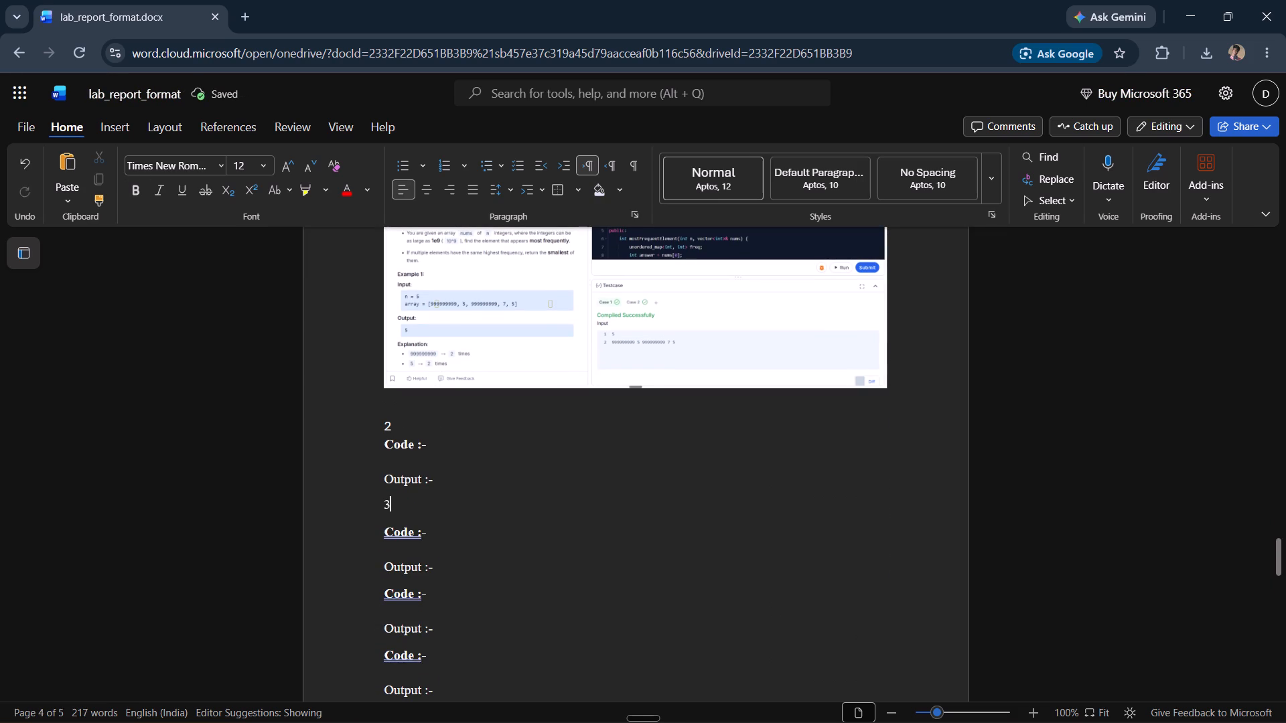
Number the next three blocks on page 4 as 4, 5 and 6, each on its own line above "Code :-".
click(435, 568)
key(Return)
key(4)
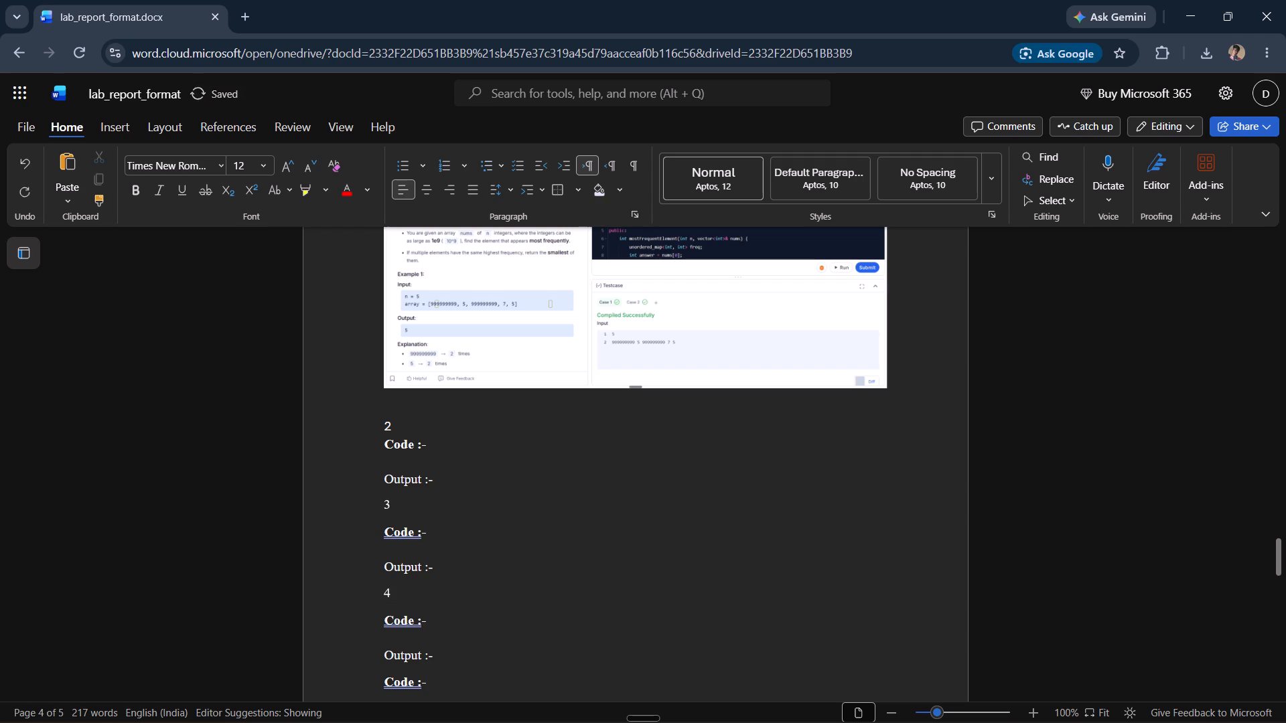
click(433, 659)
key(Return)
key(5)
scroll(488, 646, down, 1)
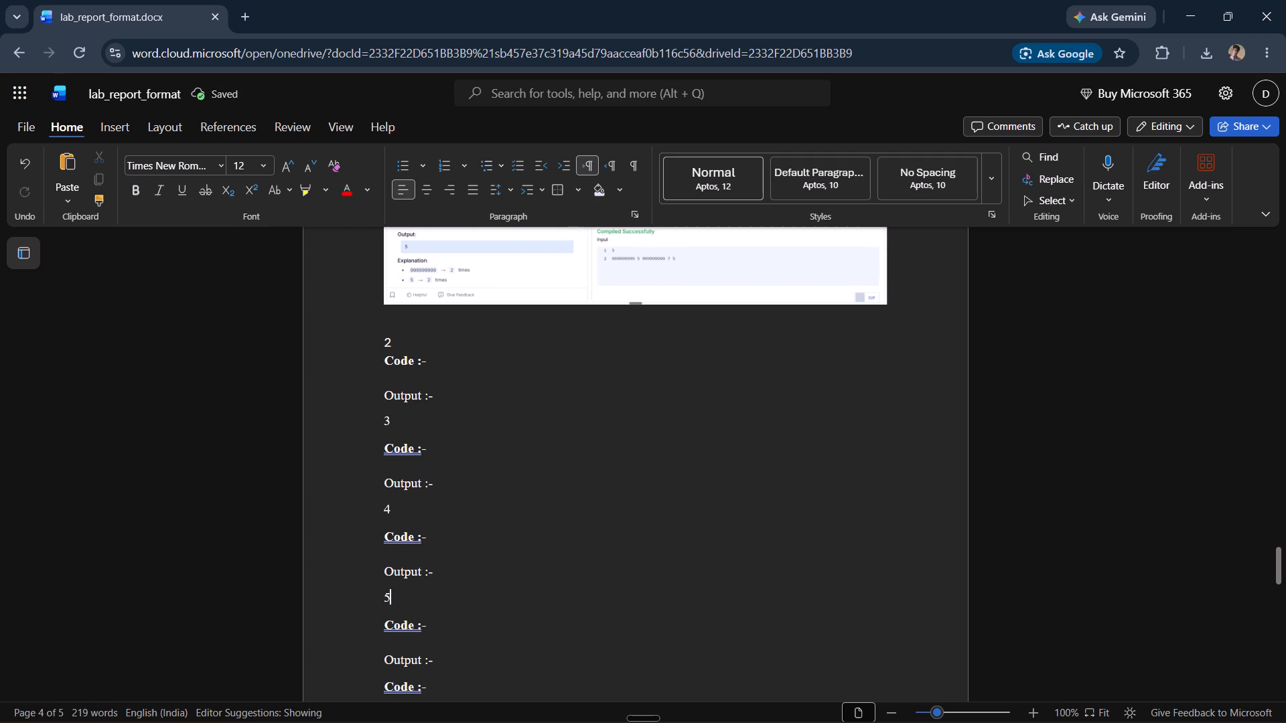
click(466, 665)
key(Return)
key(6)
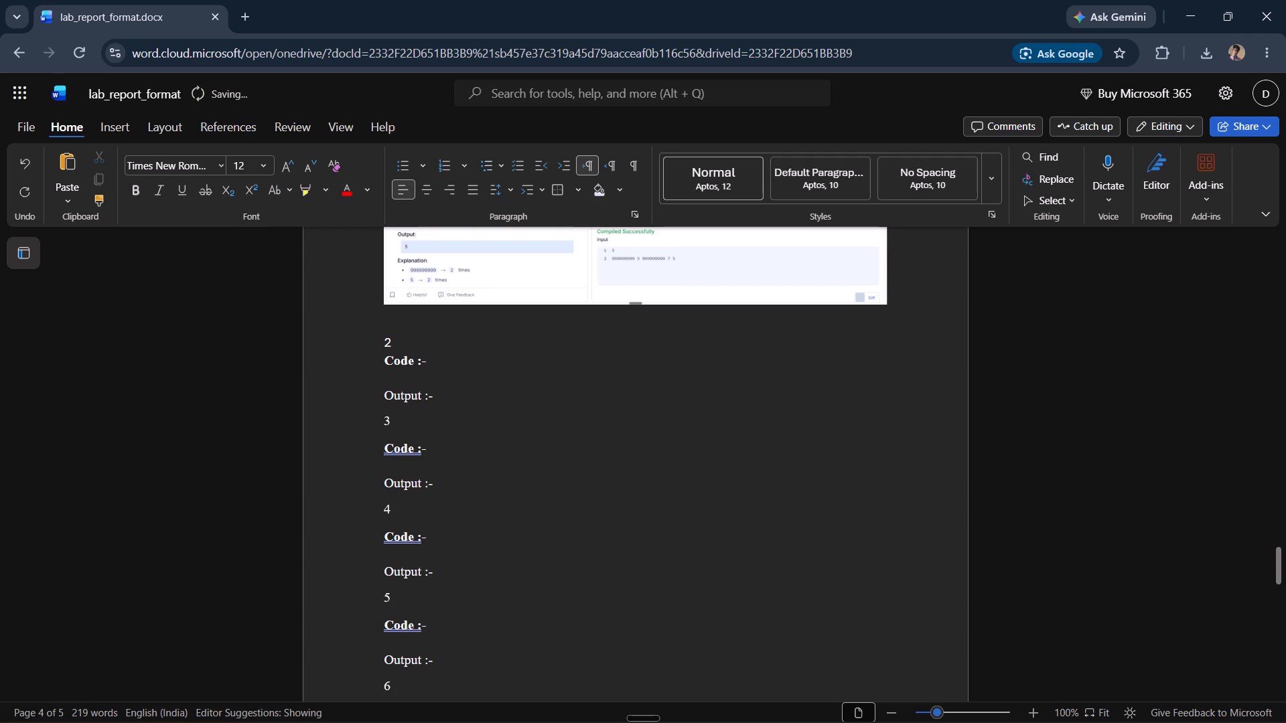
Insert the number 7 on its own line above the first "Code :-" label on page 5.
scroll(466, 662, down, 1)
scroll(466, 662, up, 1)
scroll(466, 662, down, 3)
scroll(455, 614, up, 2)
scroll(455, 614, down, 1)
scroll(455, 614, up, 1)
scroll(455, 614, down, 1)
scroll(455, 614, up, 3)
scroll(455, 614, down, 1)
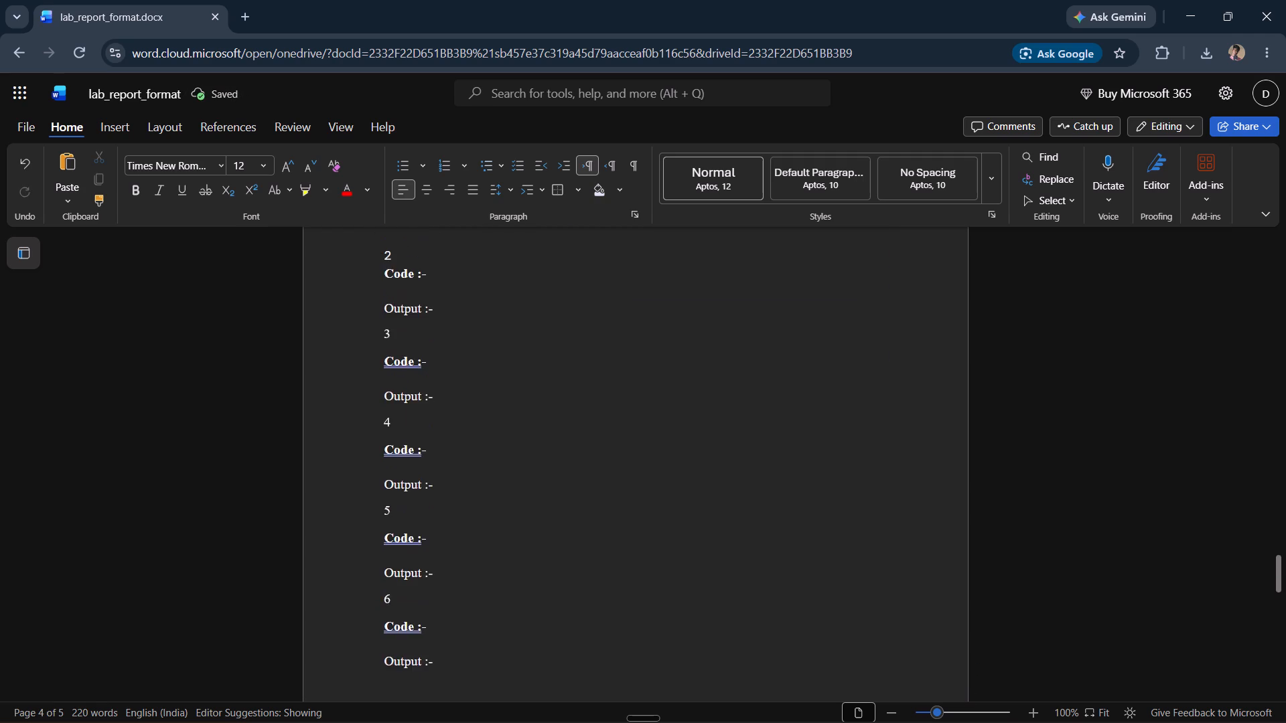
scroll(455, 614, down, 3)
scroll(455, 626, up, 1)
scroll(455, 626, down, 1)
scroll(455, 627, up, 1)
scroll(455, 627, down, 1)
click(445, 661)
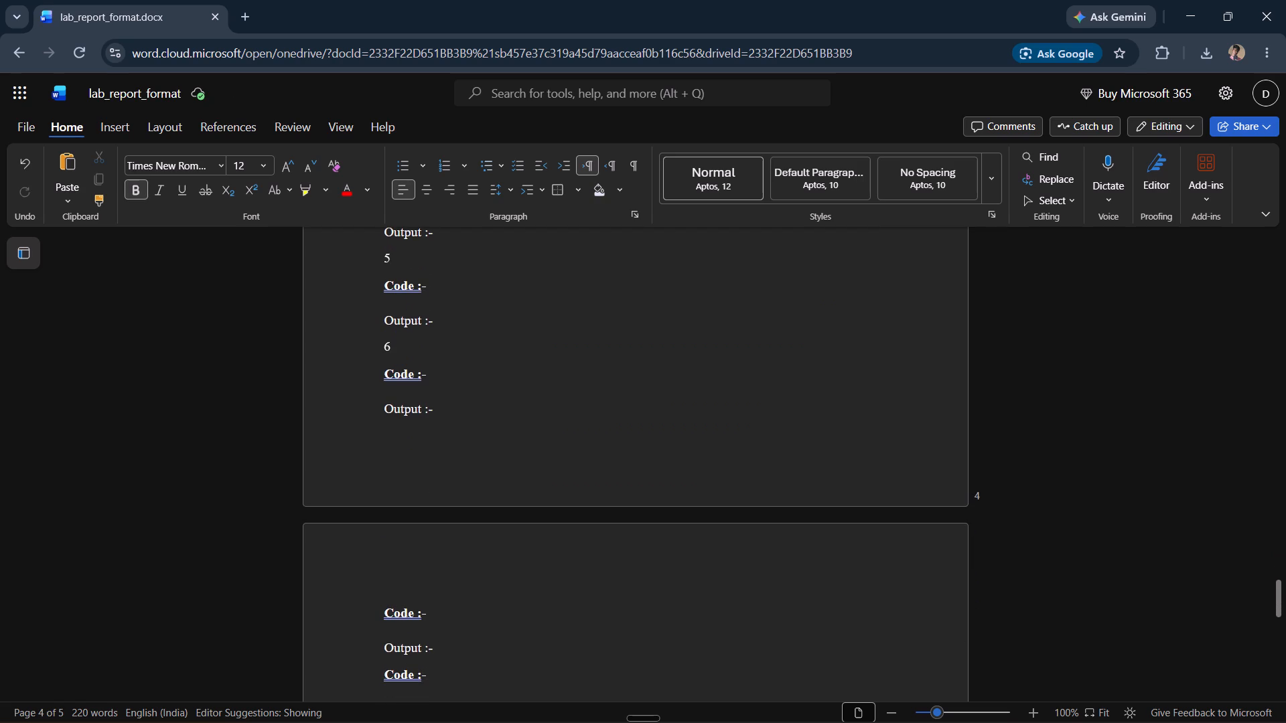
click(471, 443)
key(Return)
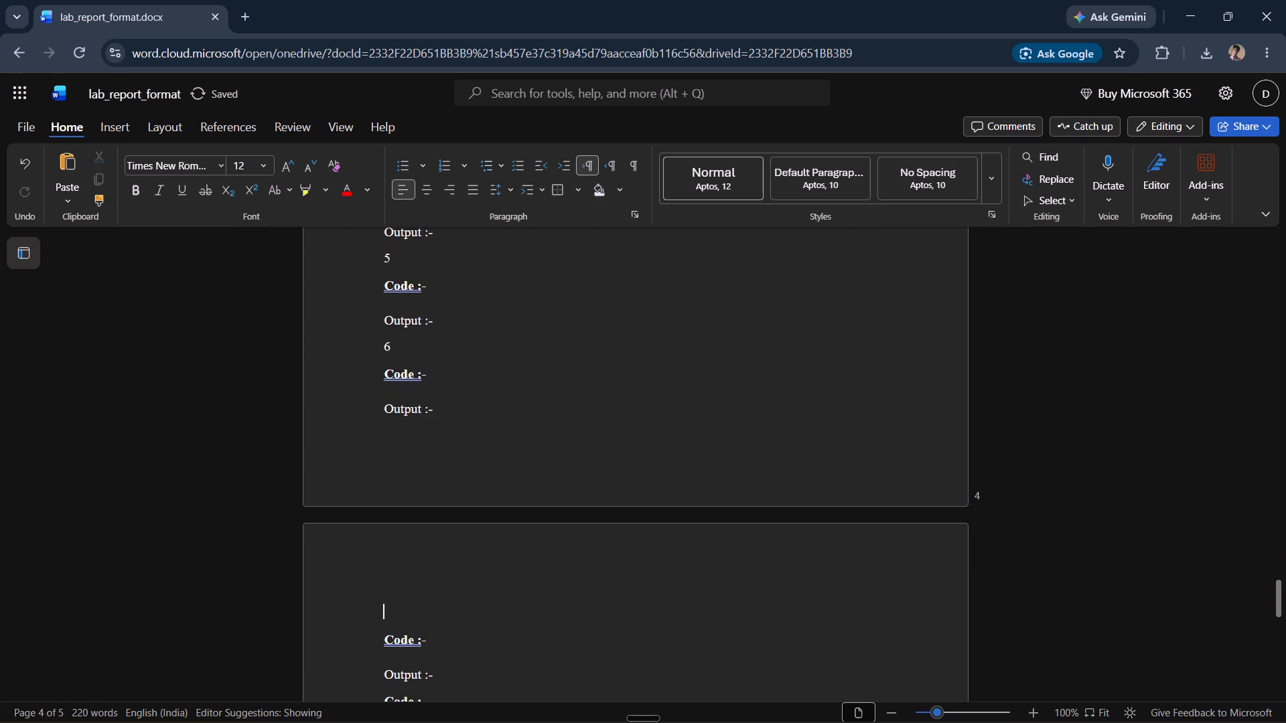
key(7)
Number the second and third blocks on page 5 as 8 and 9, each on a line above "Code :-".
scroll(494, 507, down, 1)
scroll(494, 507, up, 2)
scroll(495, 509, down, 1)
scroll(493, 574, down, 2)
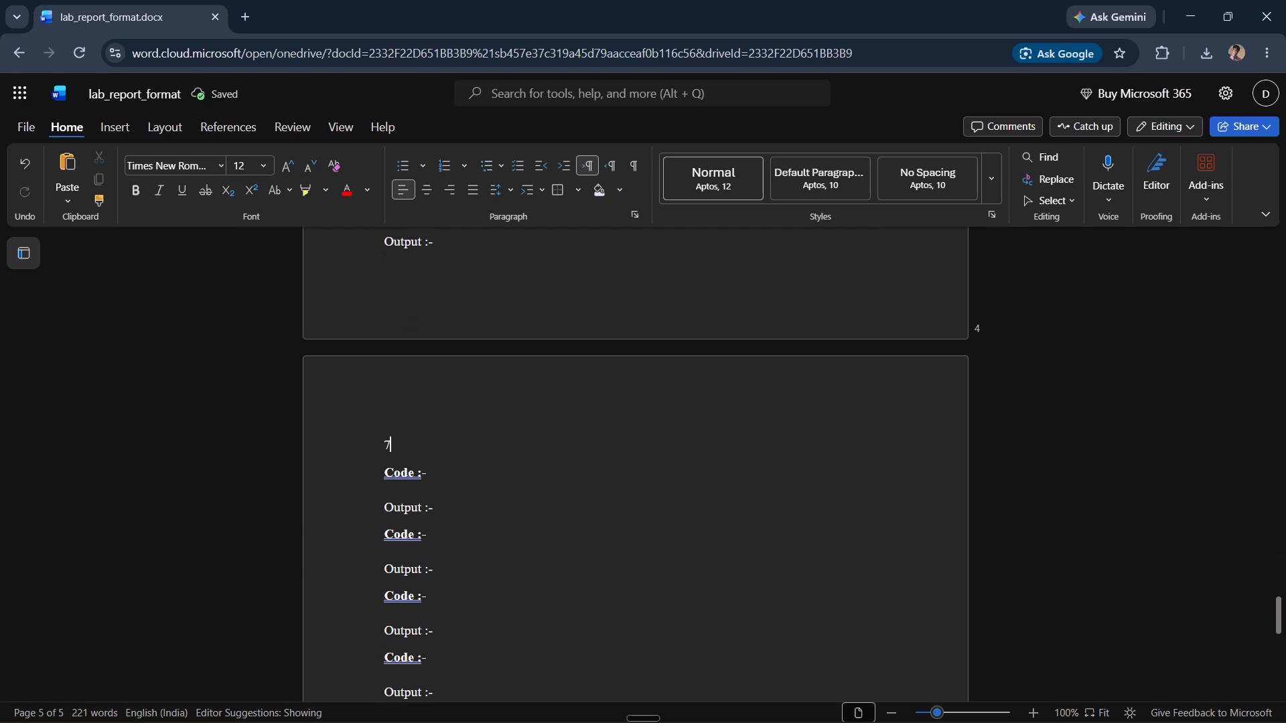
click(473, 505)
key(Return)
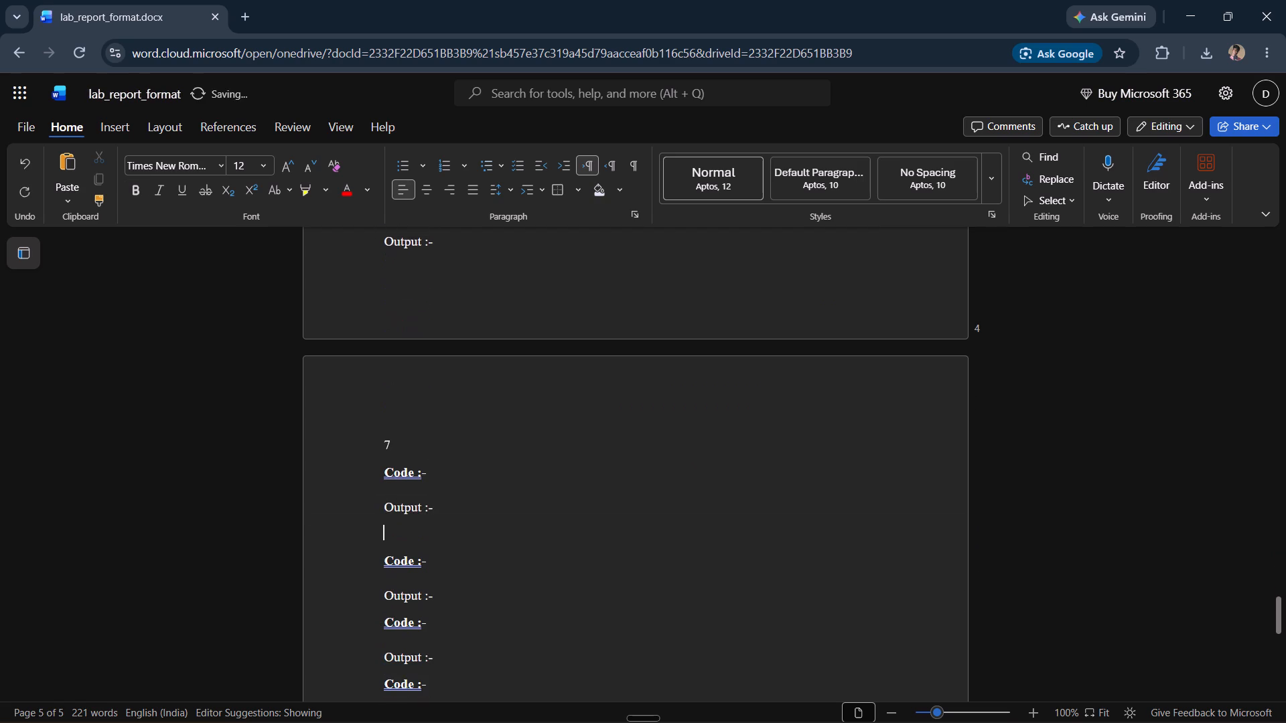
key(8)
scroll(496, 564, down, 1)
click(465, 523)
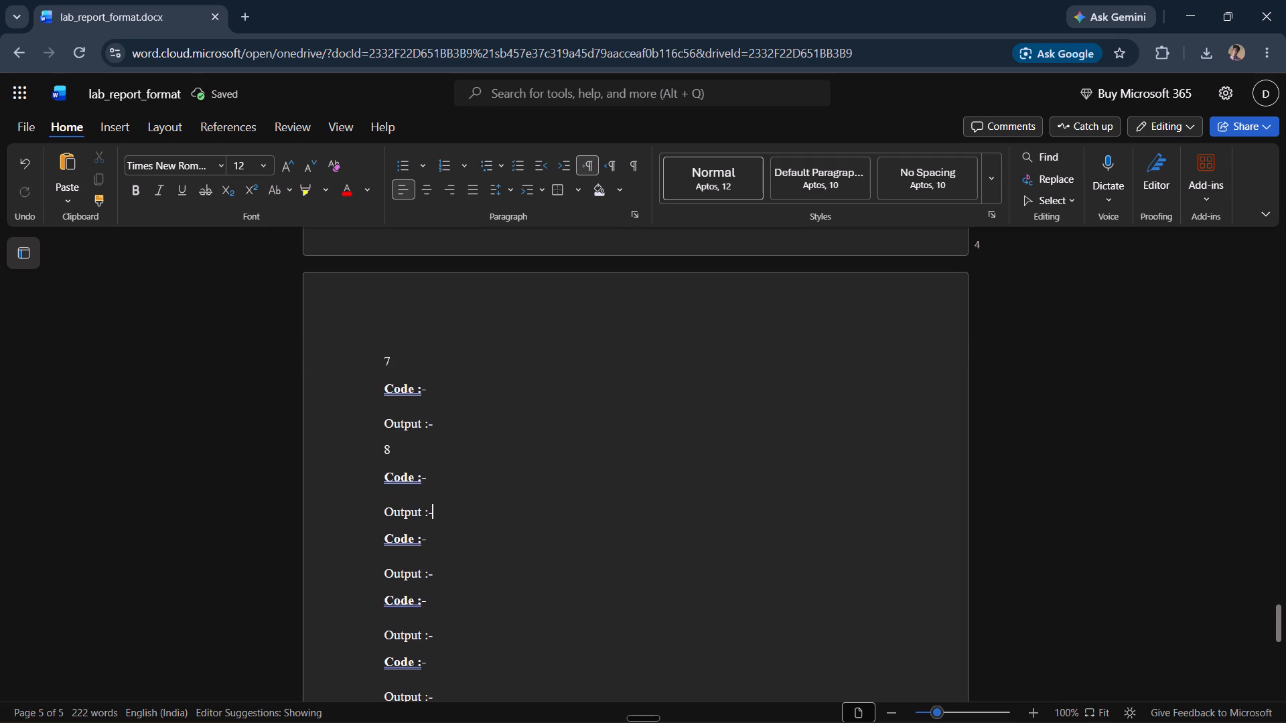
key(Return)
key(9)
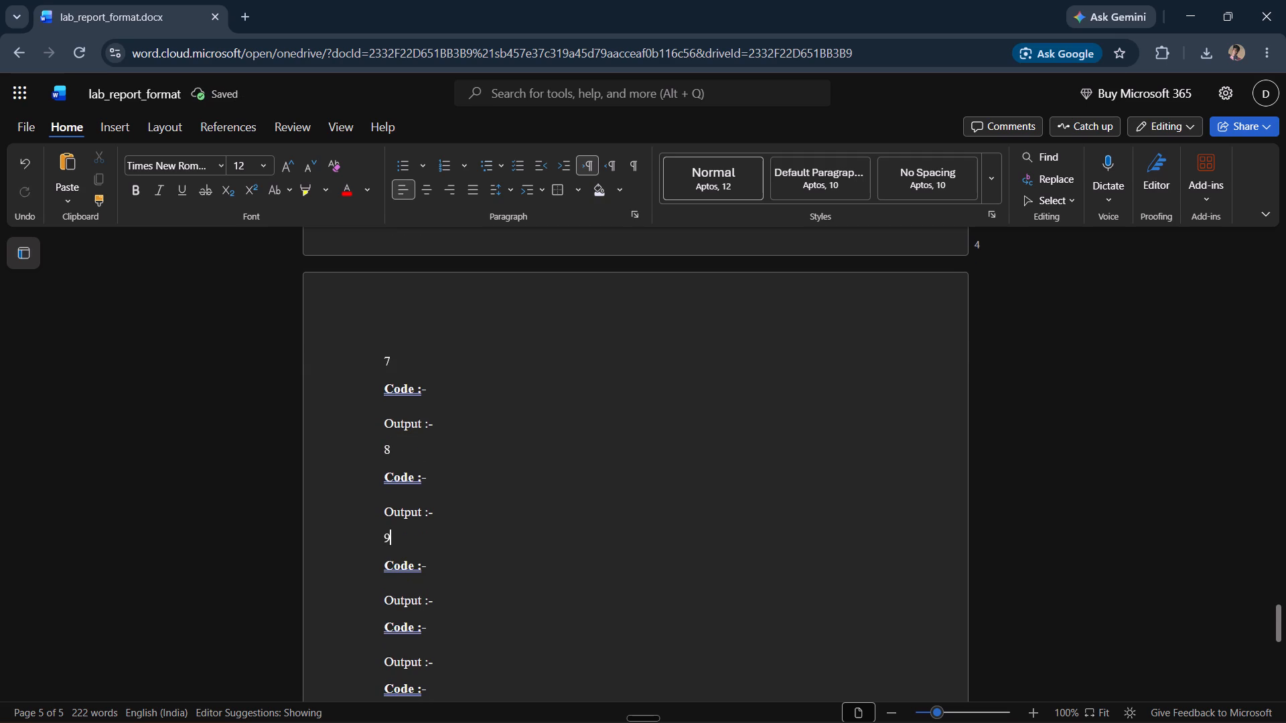
Number the two blocks following block 9 as 10 and 11, each on a line above "Code :-".
click(459, 605)
key(Return)
text(10)
scroll(476, 623, down, 1)
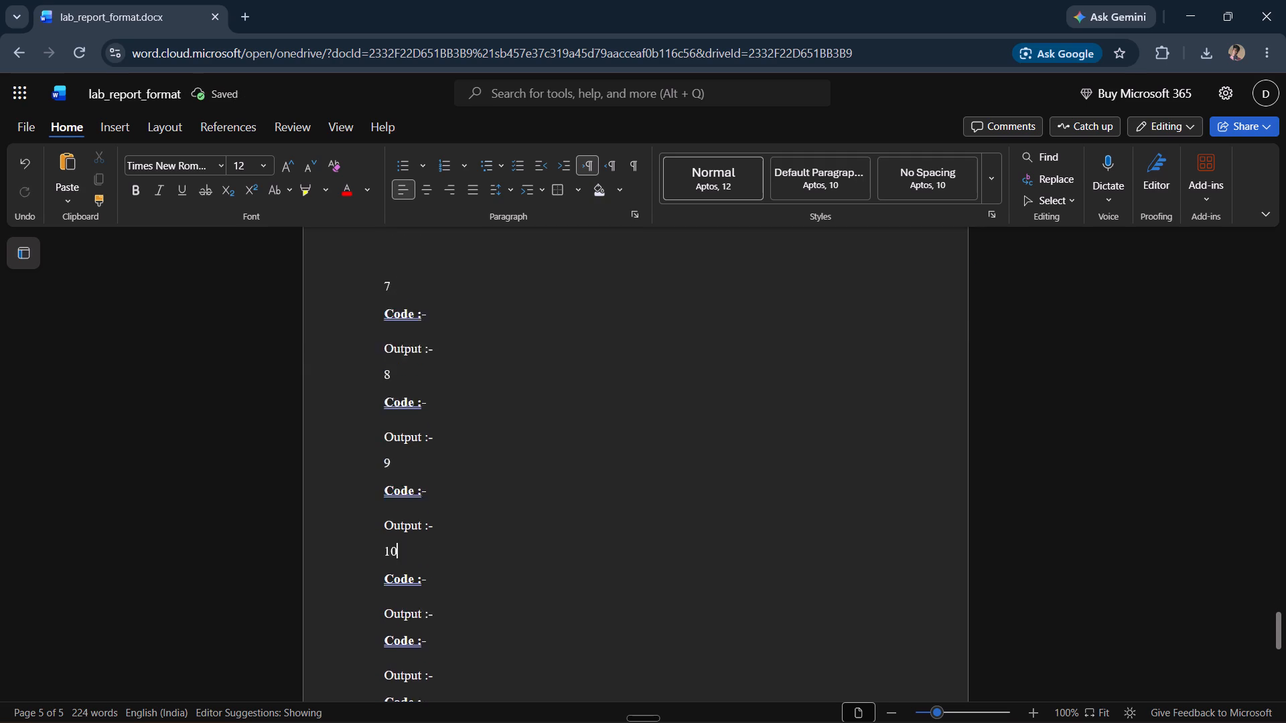
scroll(476, 623, down, 1)
click(461, 515)
key(Return)
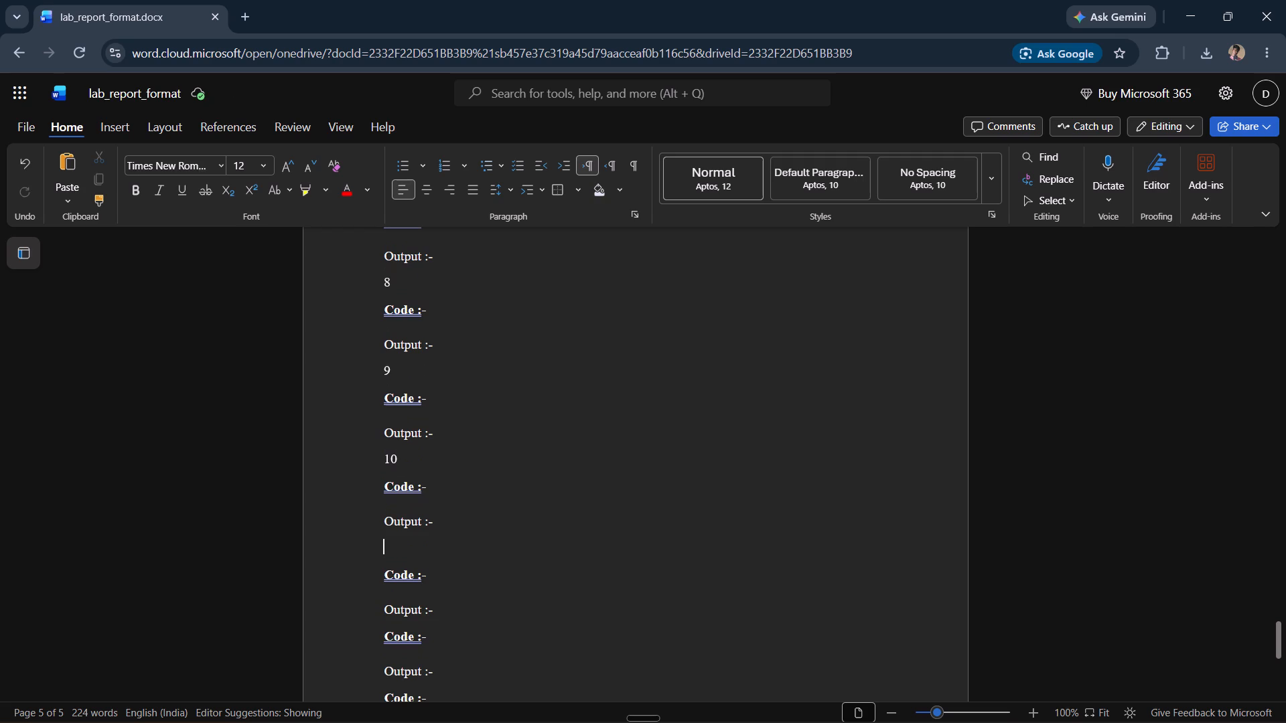
text(11)
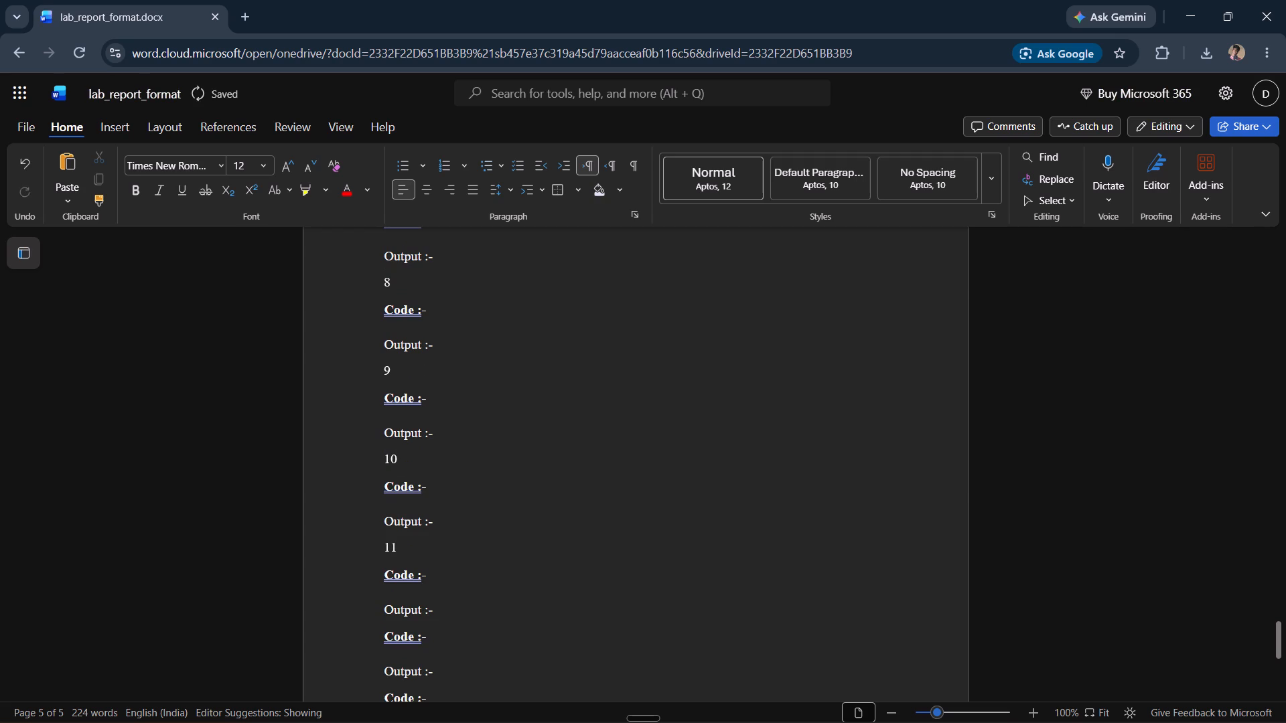
Switch to the classroom quiz window and submit "18 - 24" as the age group with the highest smartphone usage in 2022.
key(alt+Tab)
click(755, 0)
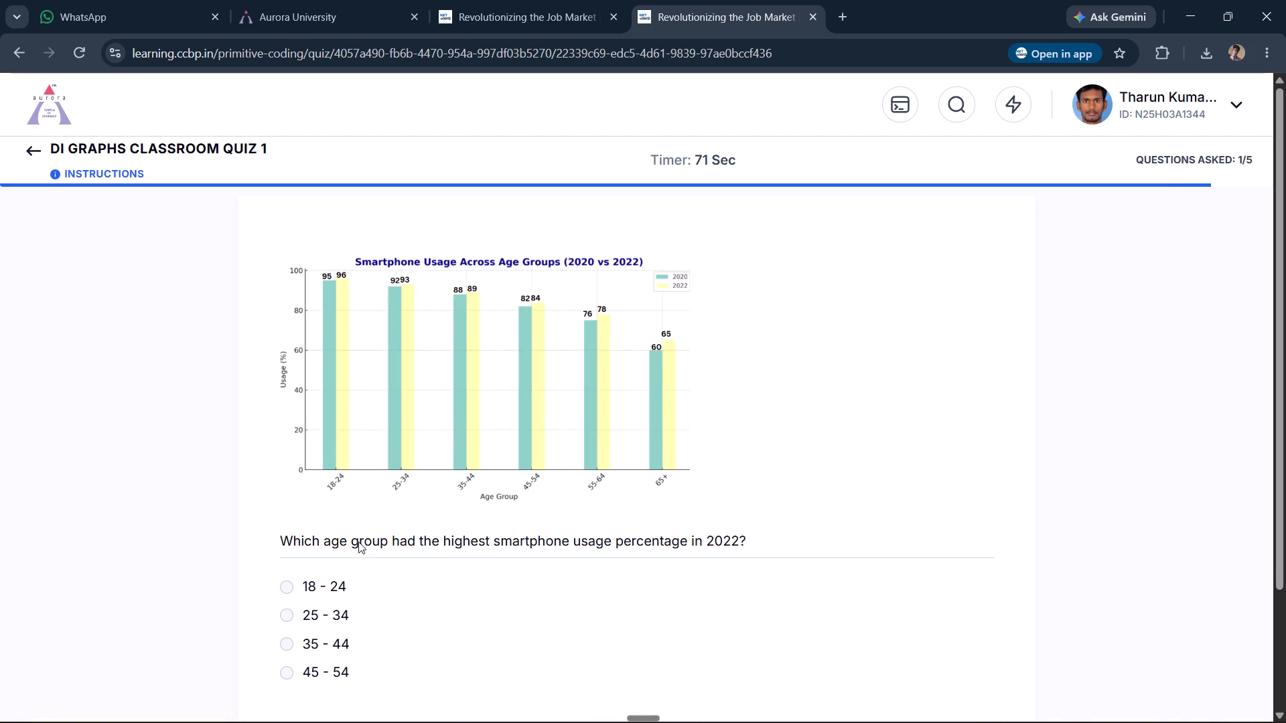
scroll(338, 553, down, 1)
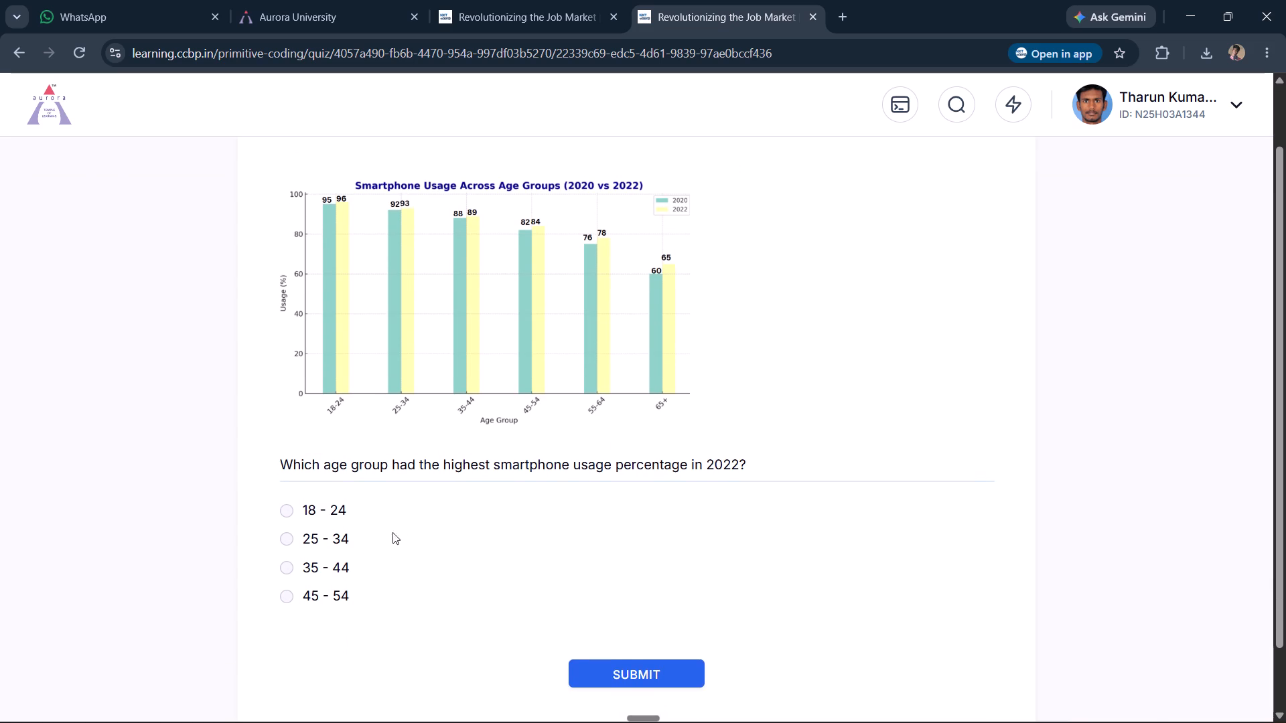
click(337, 511)
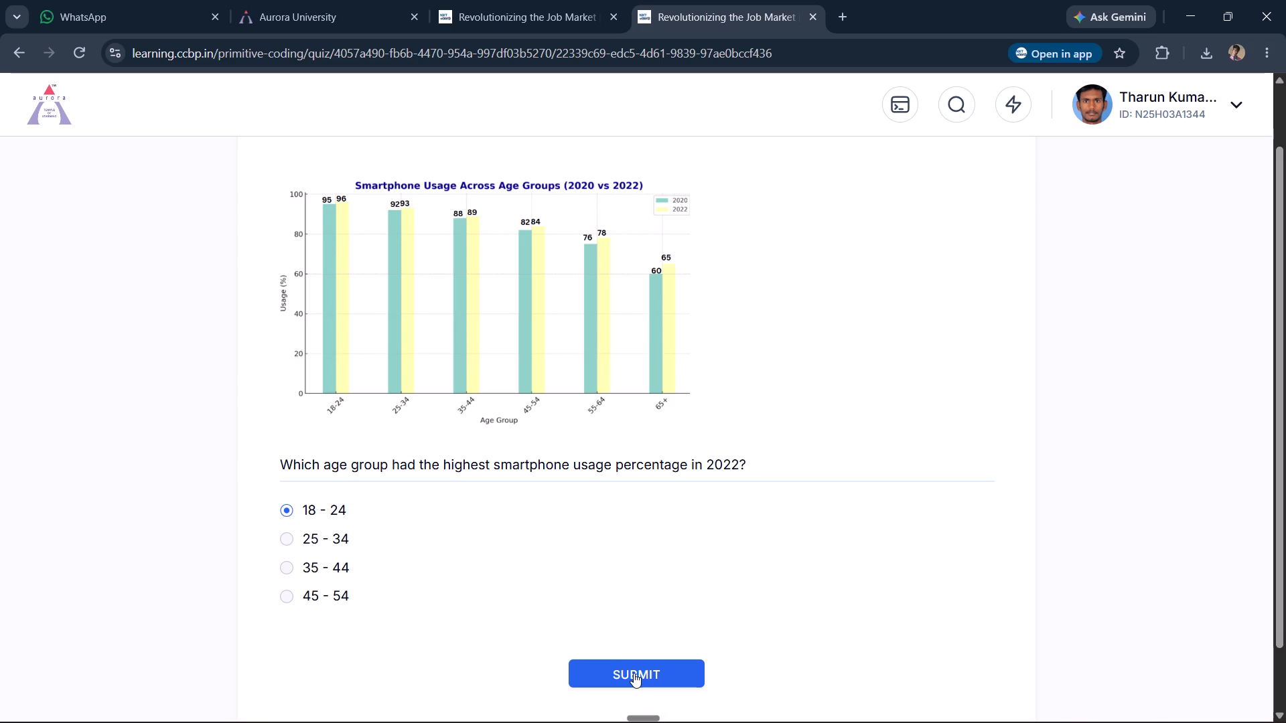
click(634, 673)
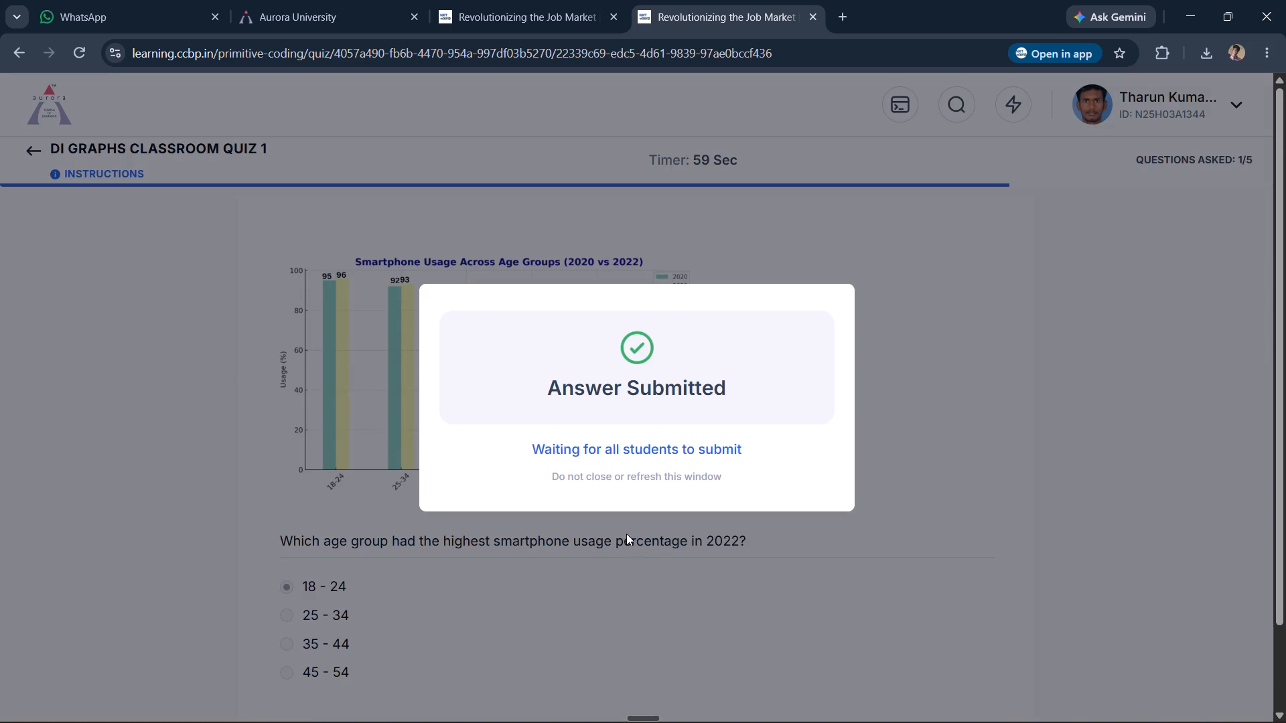